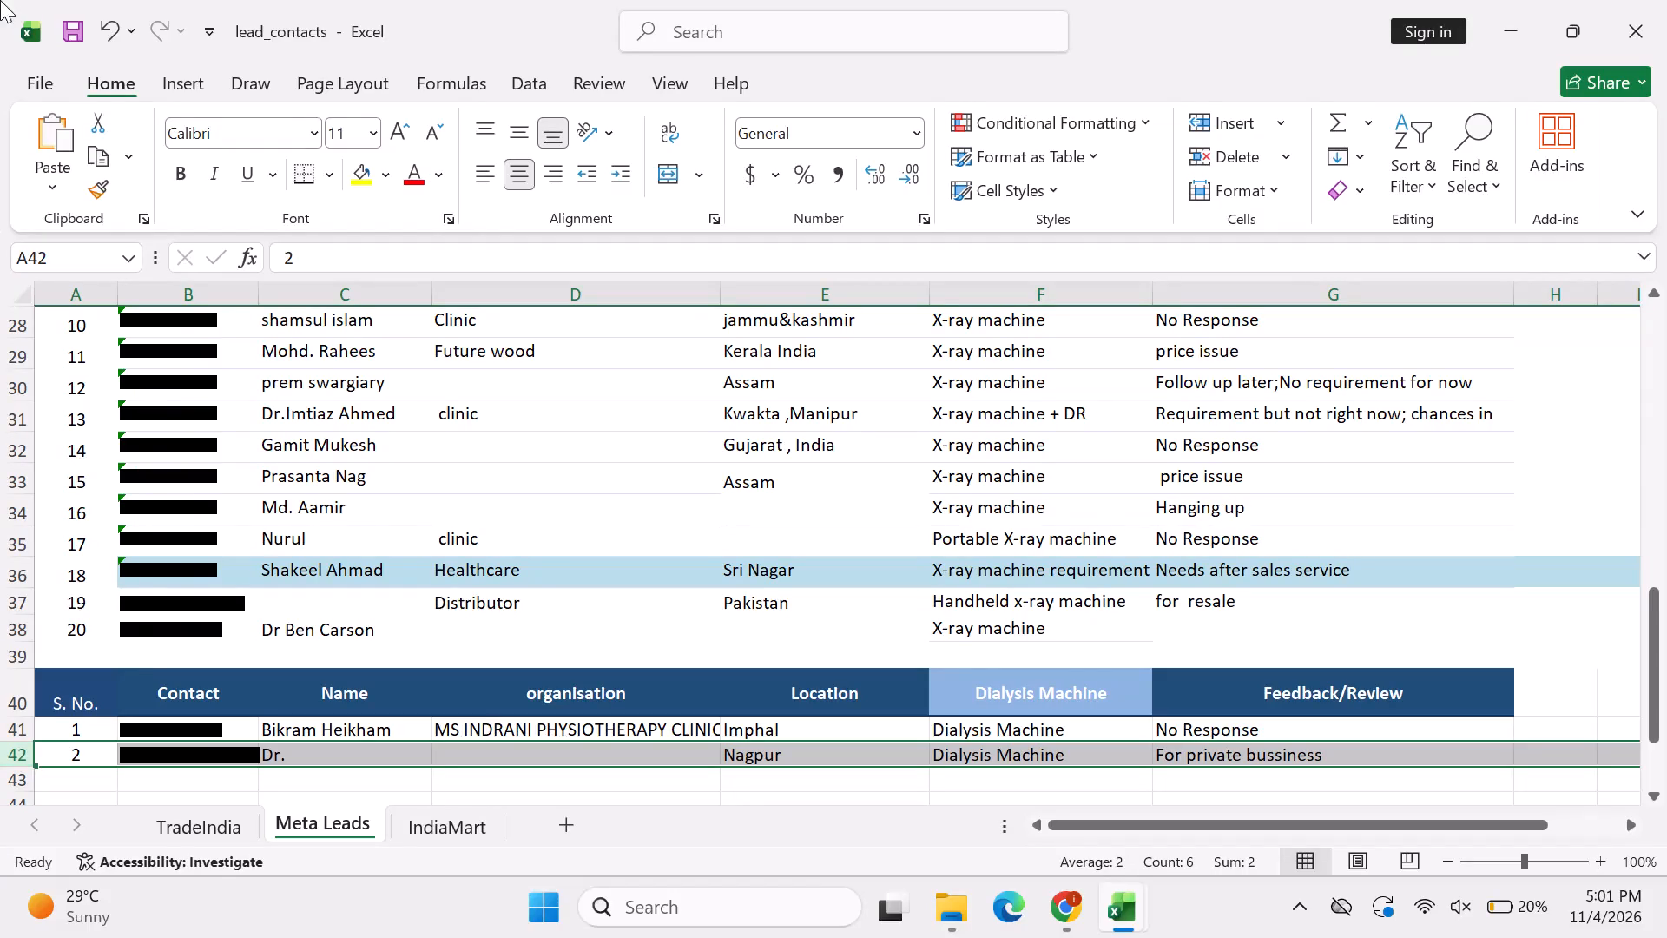
Deselect the last Dialysis Machine lead row and switch to the TradeIndia sheet to examine its Nov-26 leads.
click(312, 659)
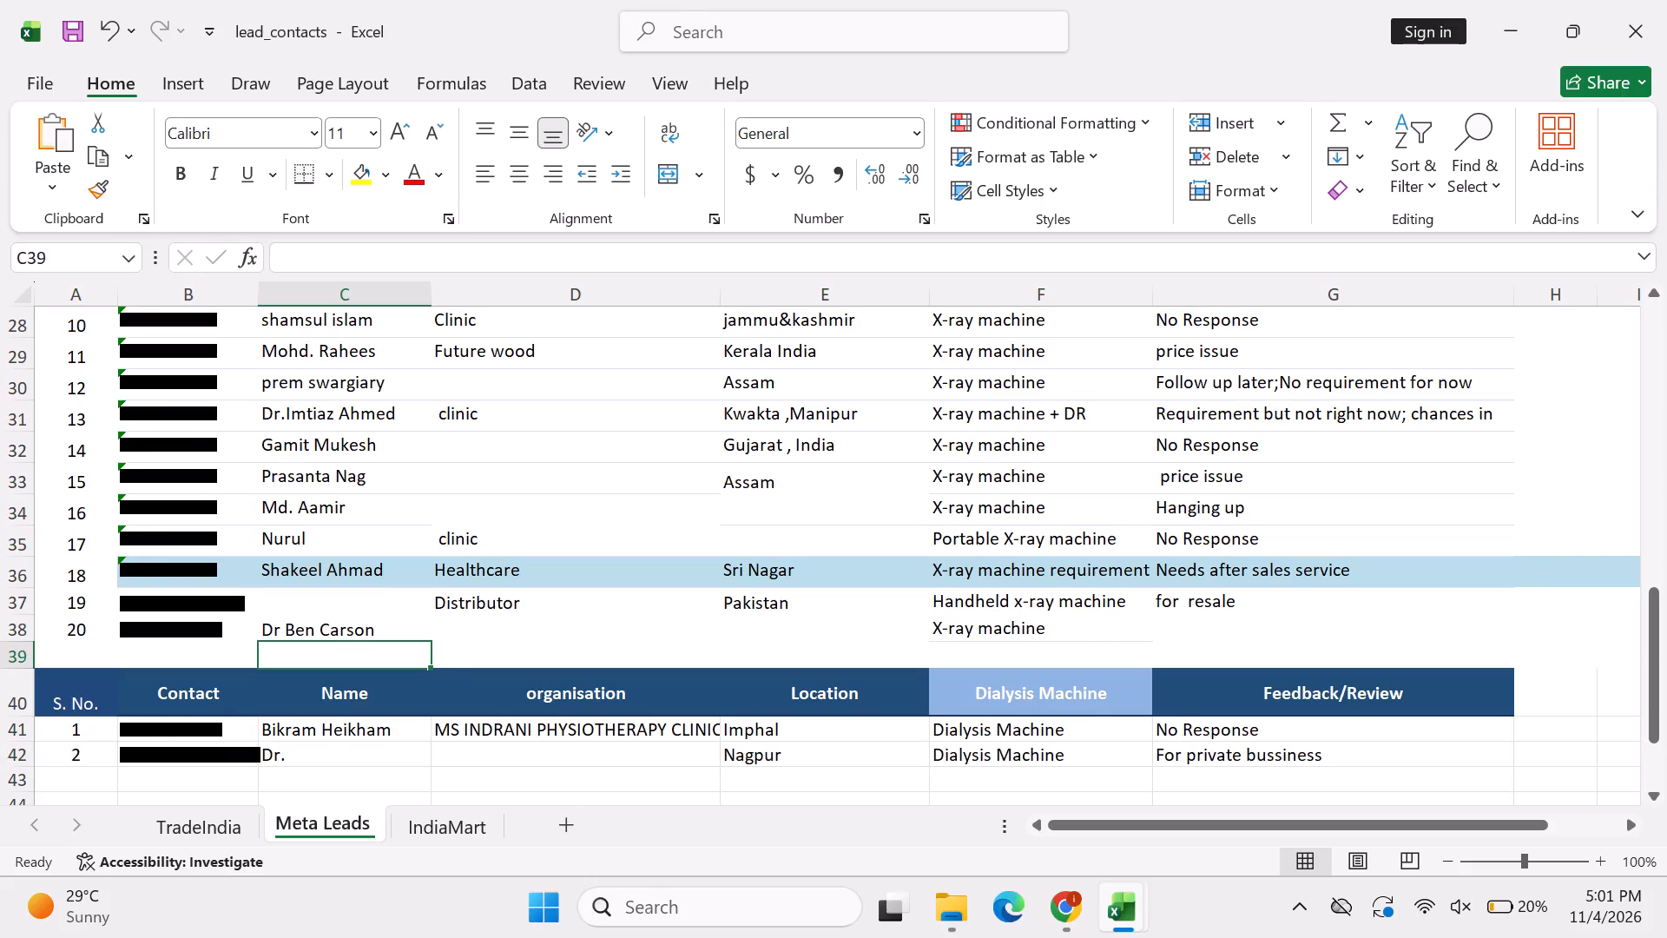
scroll(594, 516, down, 1)
click(191, 836)
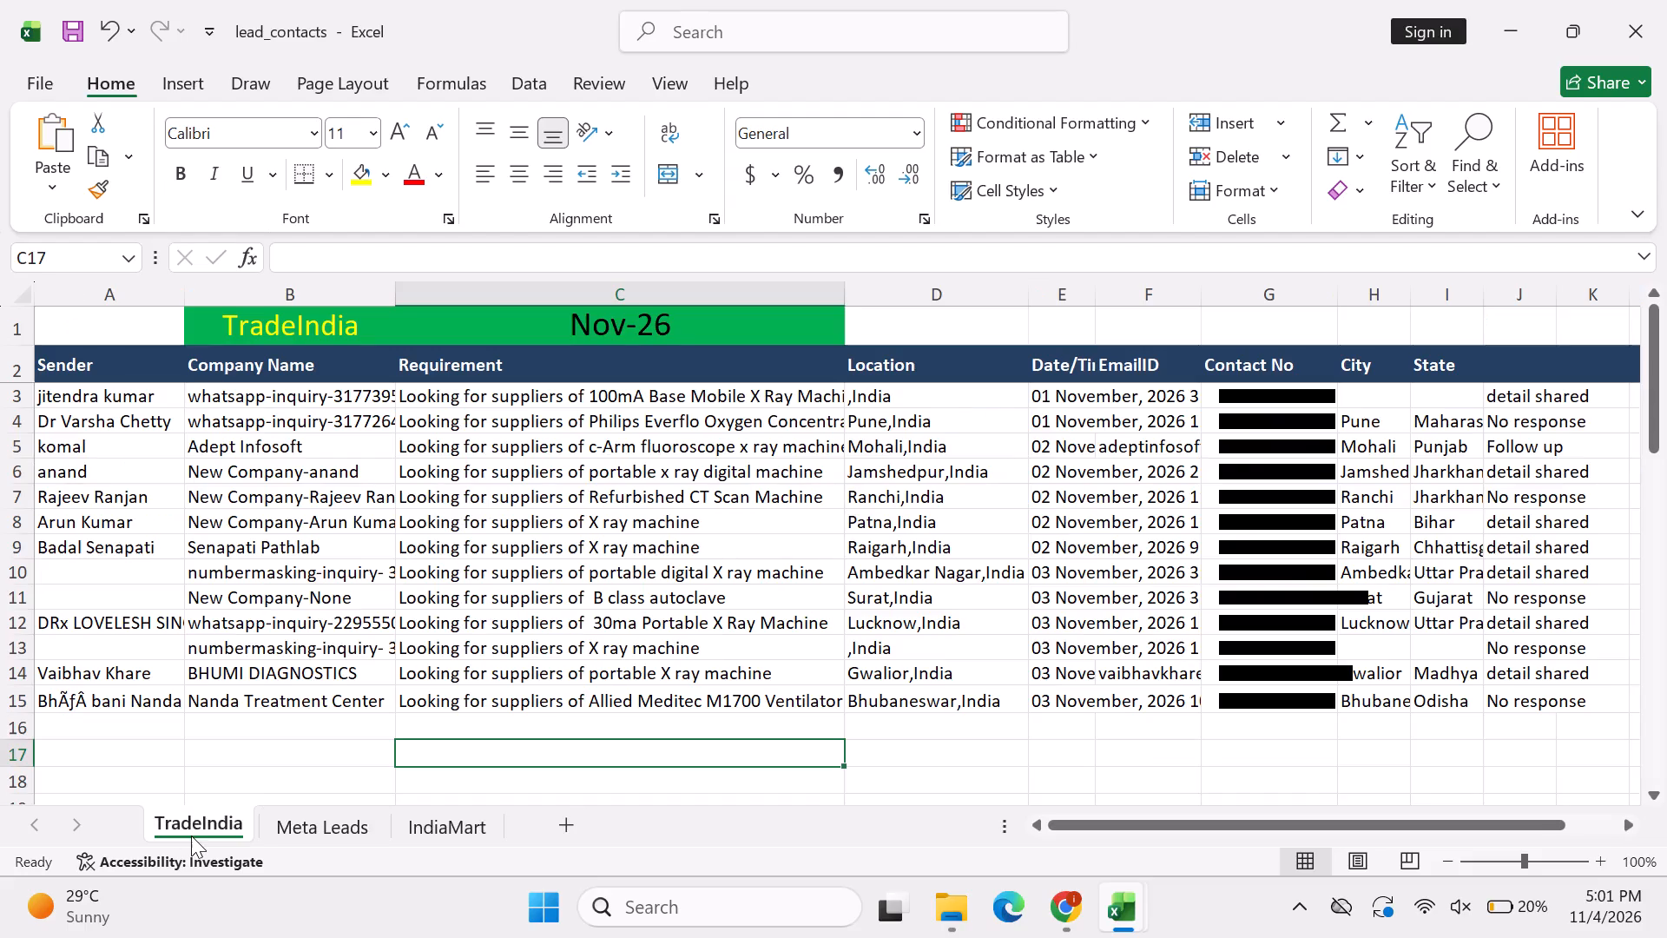
On the IndiaMart sheet, open the contact cell of the last Nov-26 lead, B10, for editing and select its number.
click(298, 823)
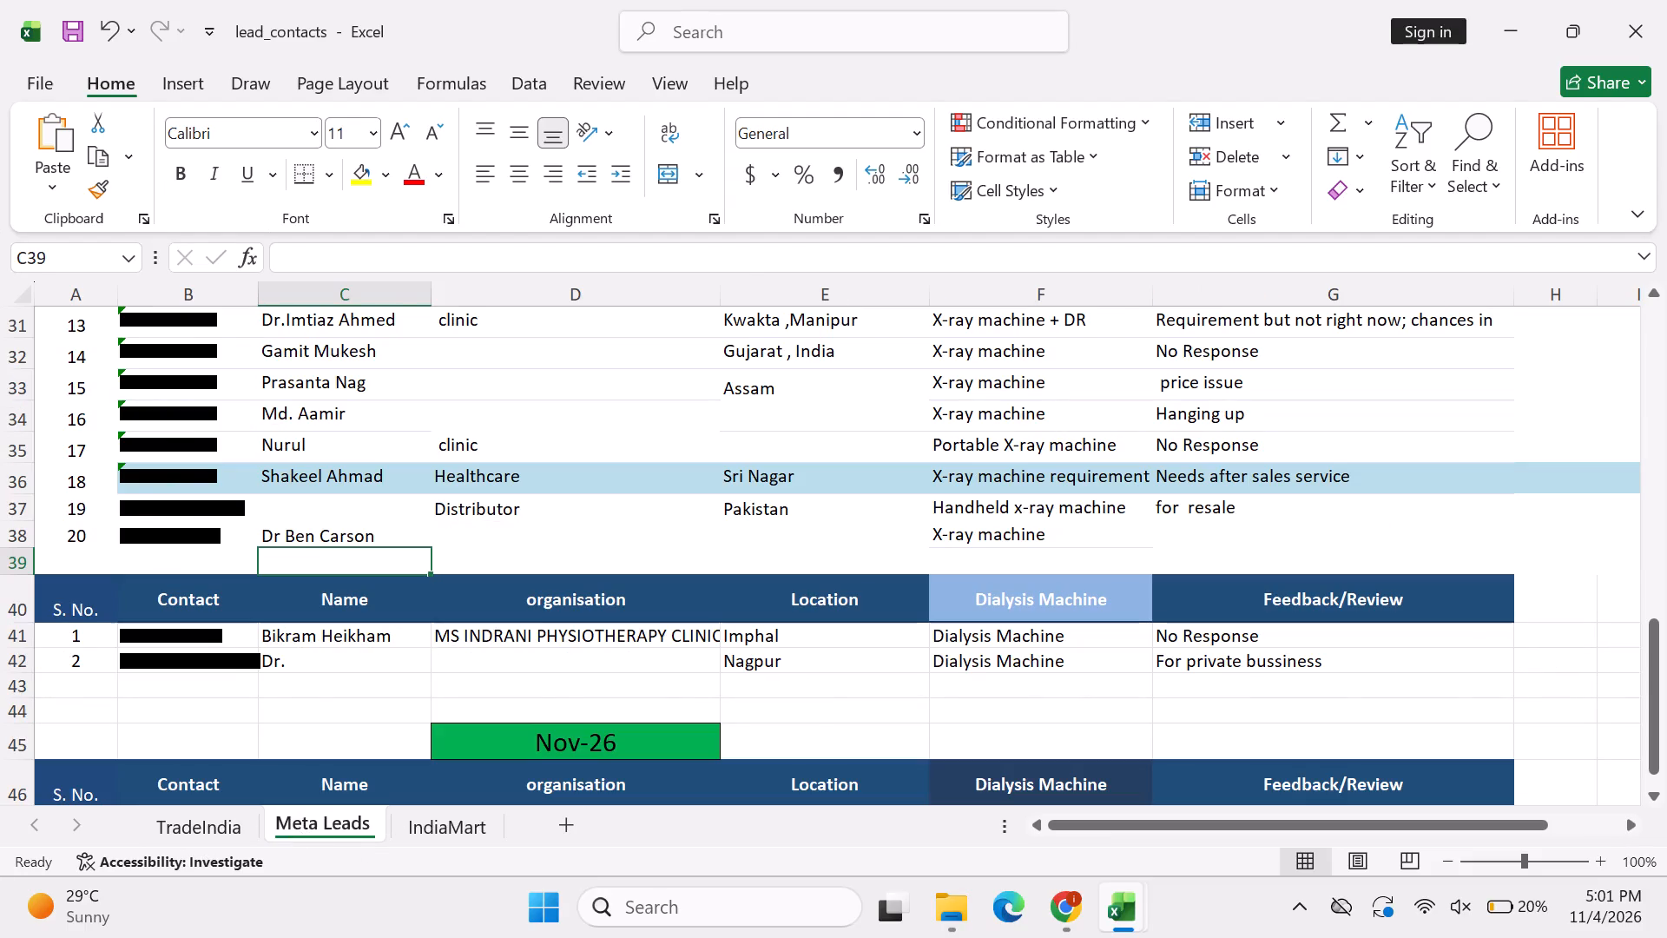
click(439, 824)
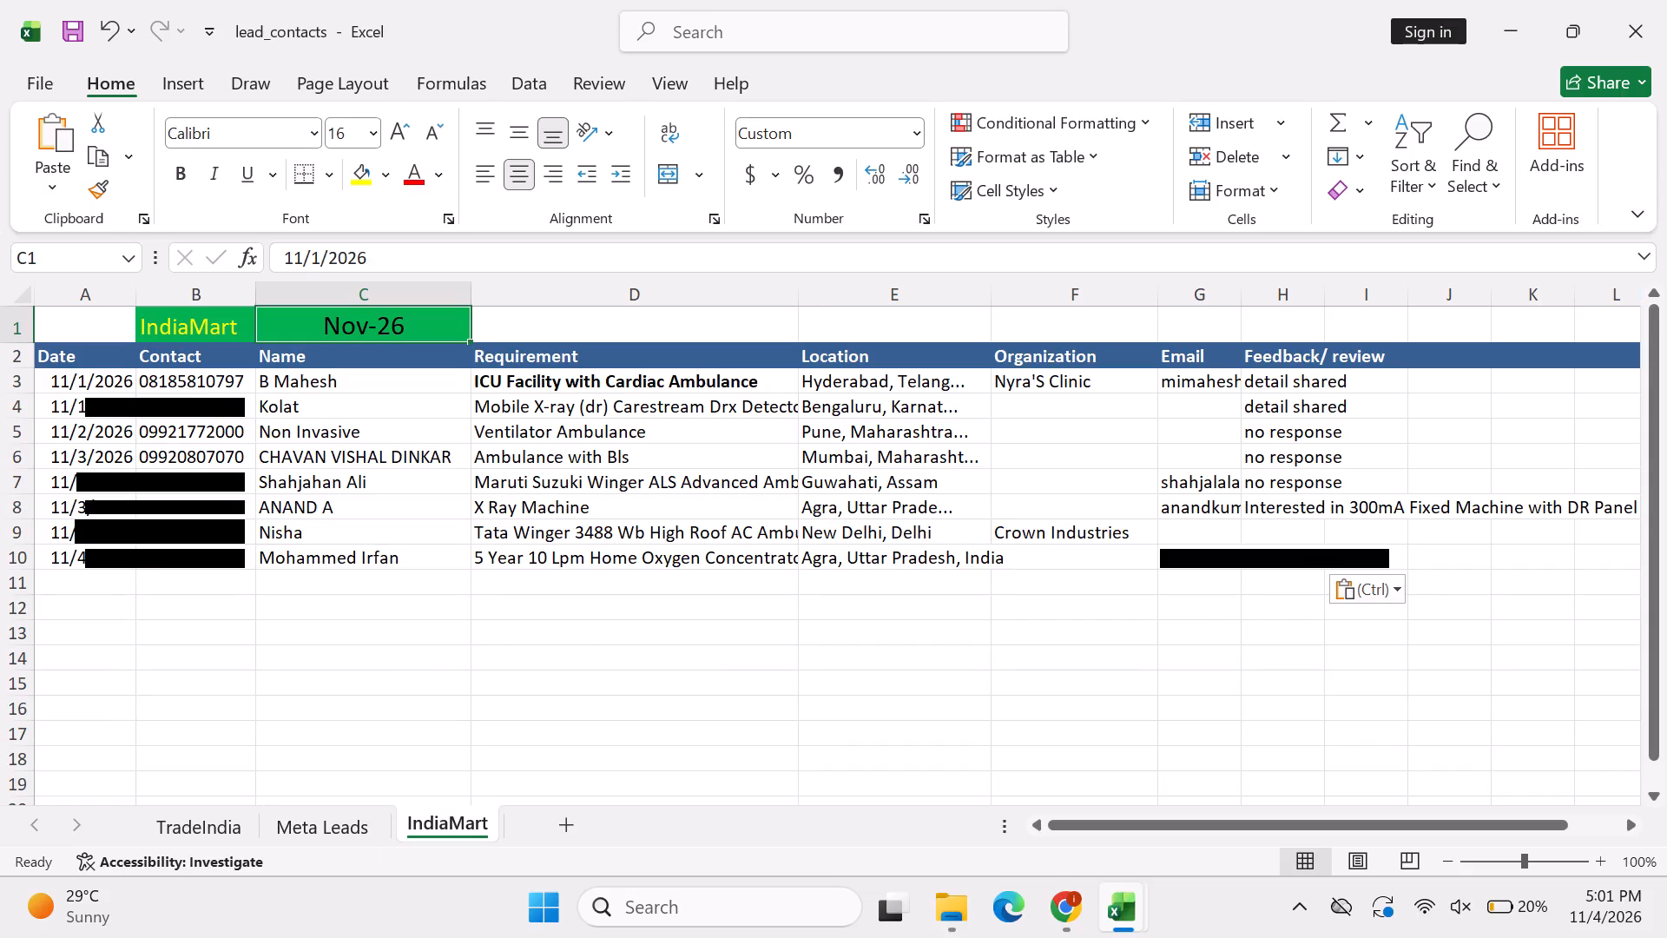
double_click(166, 560)
drag(151, 559, 236, 552)
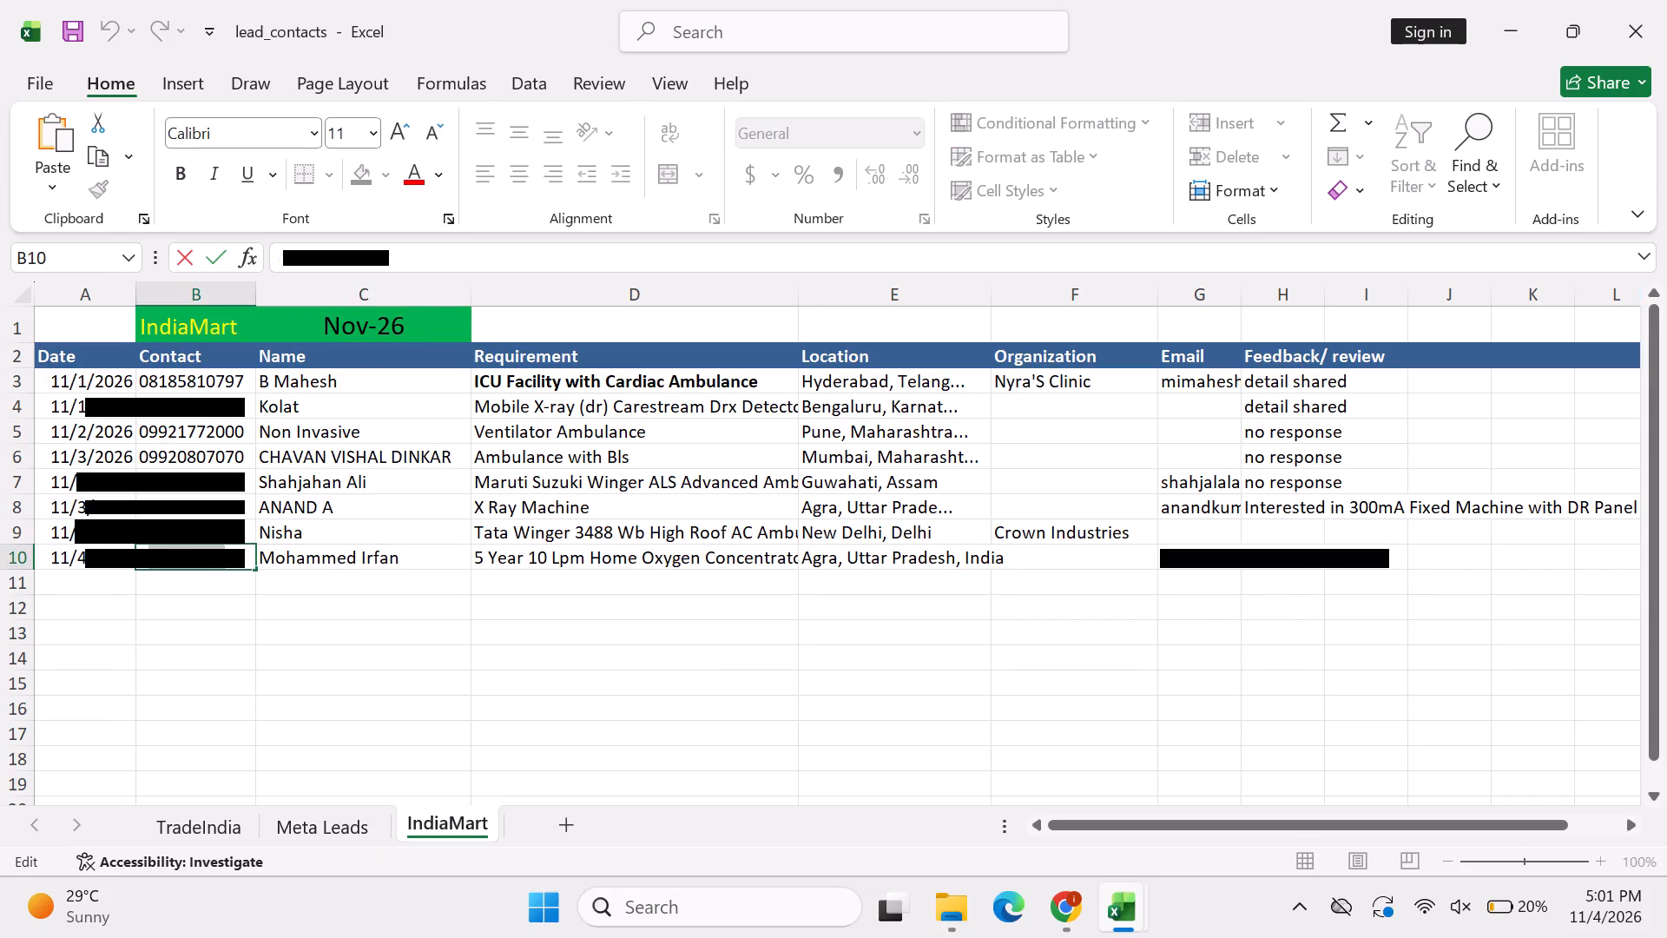
drag(236, 552, 241, 552)
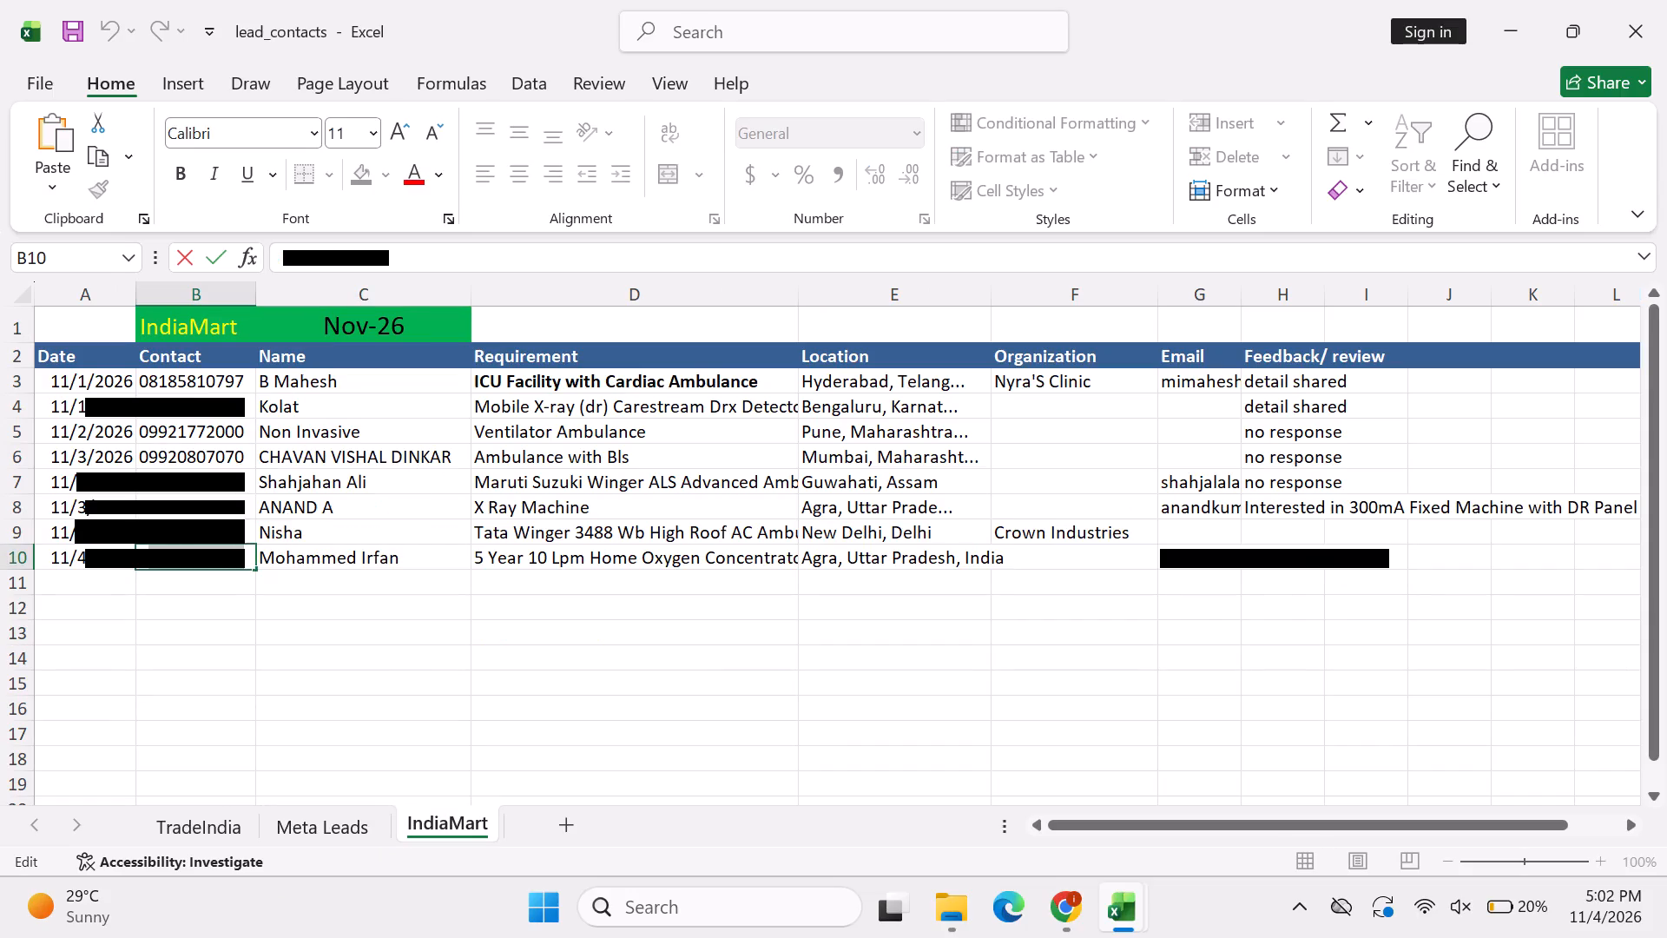
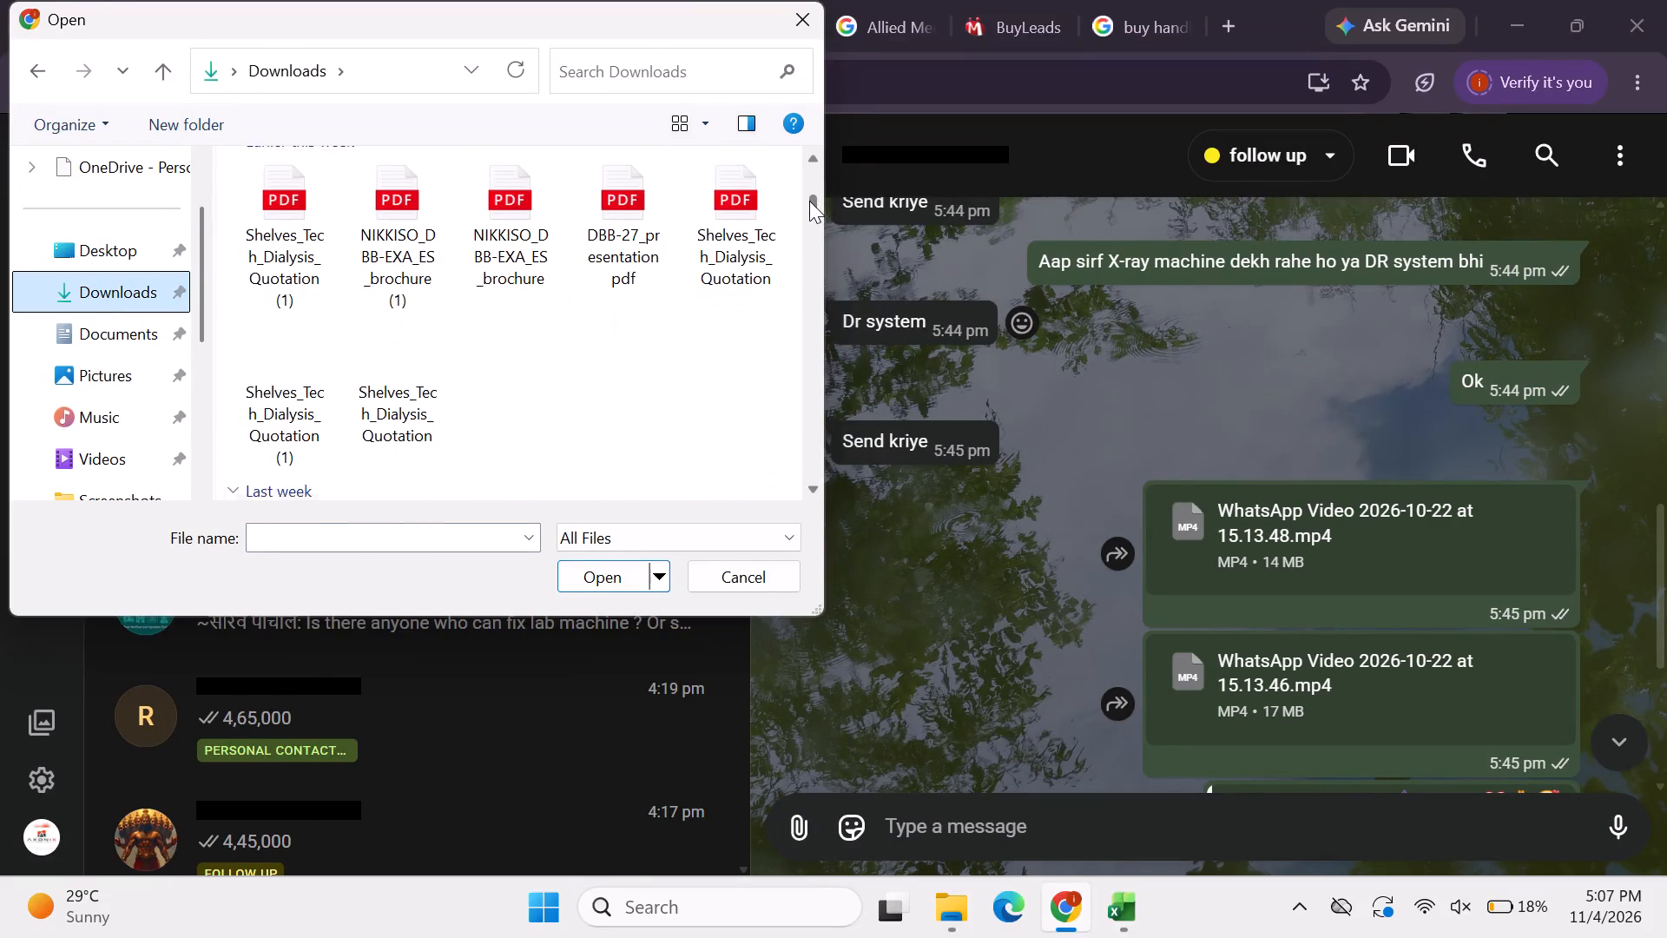
Select the images IMG_0329 and IMG_0328 in the Downloads folder as attachments for the open chat about the DR system.
drag(809, 201, 808, 218)
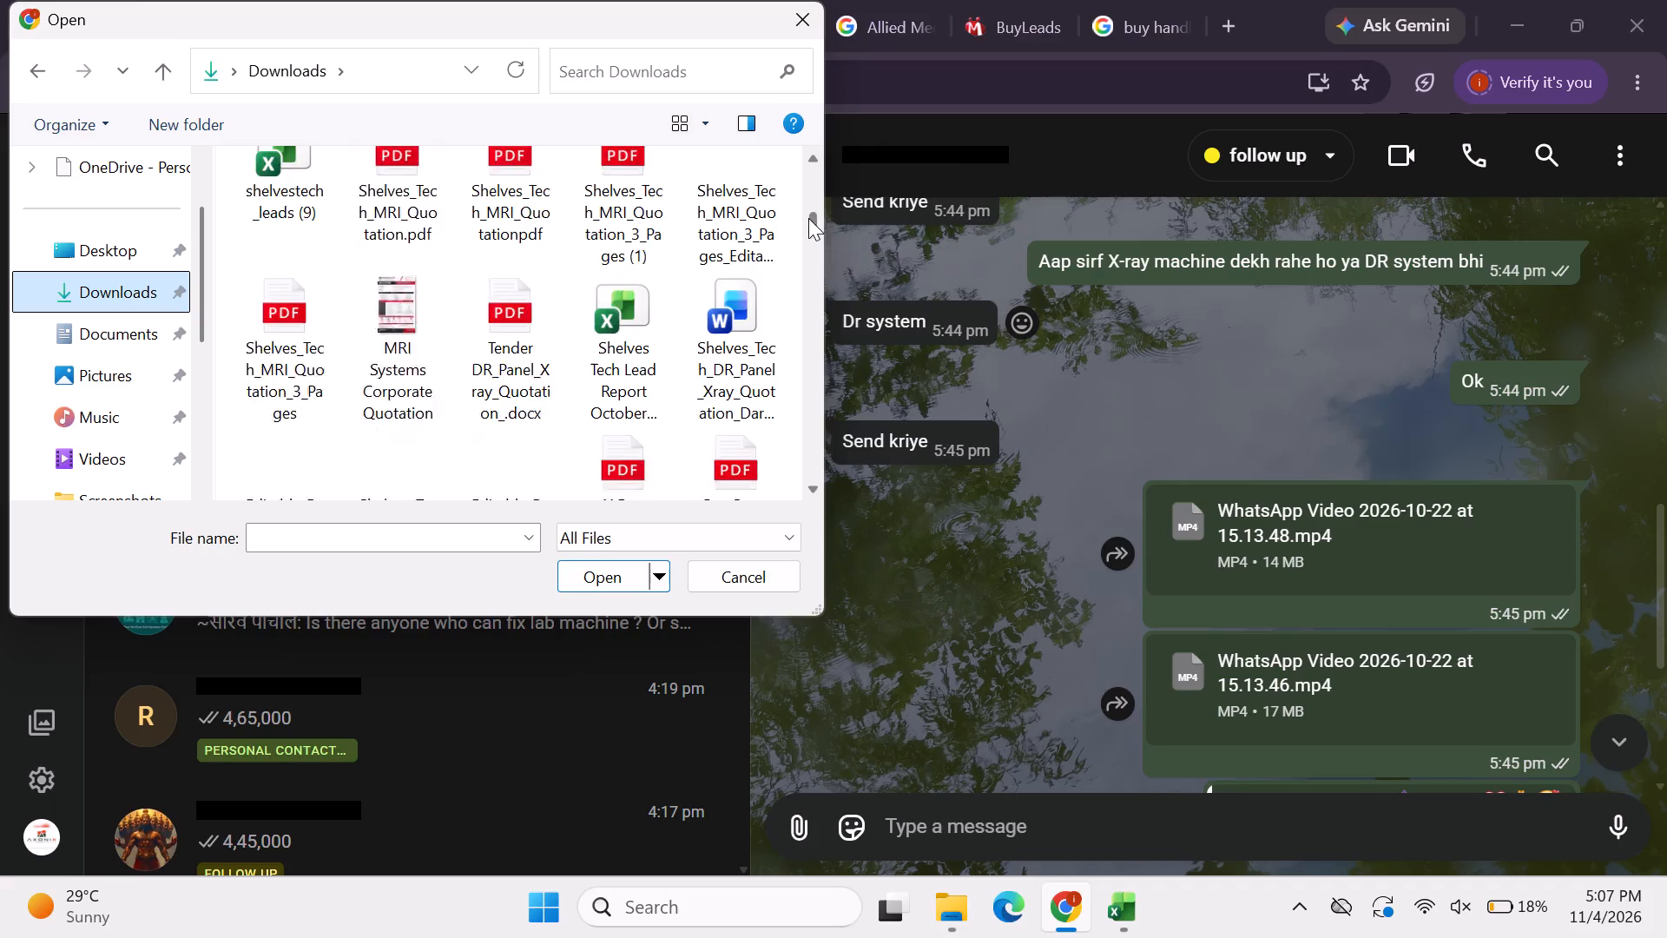
drag(808, 218, 802, 278)
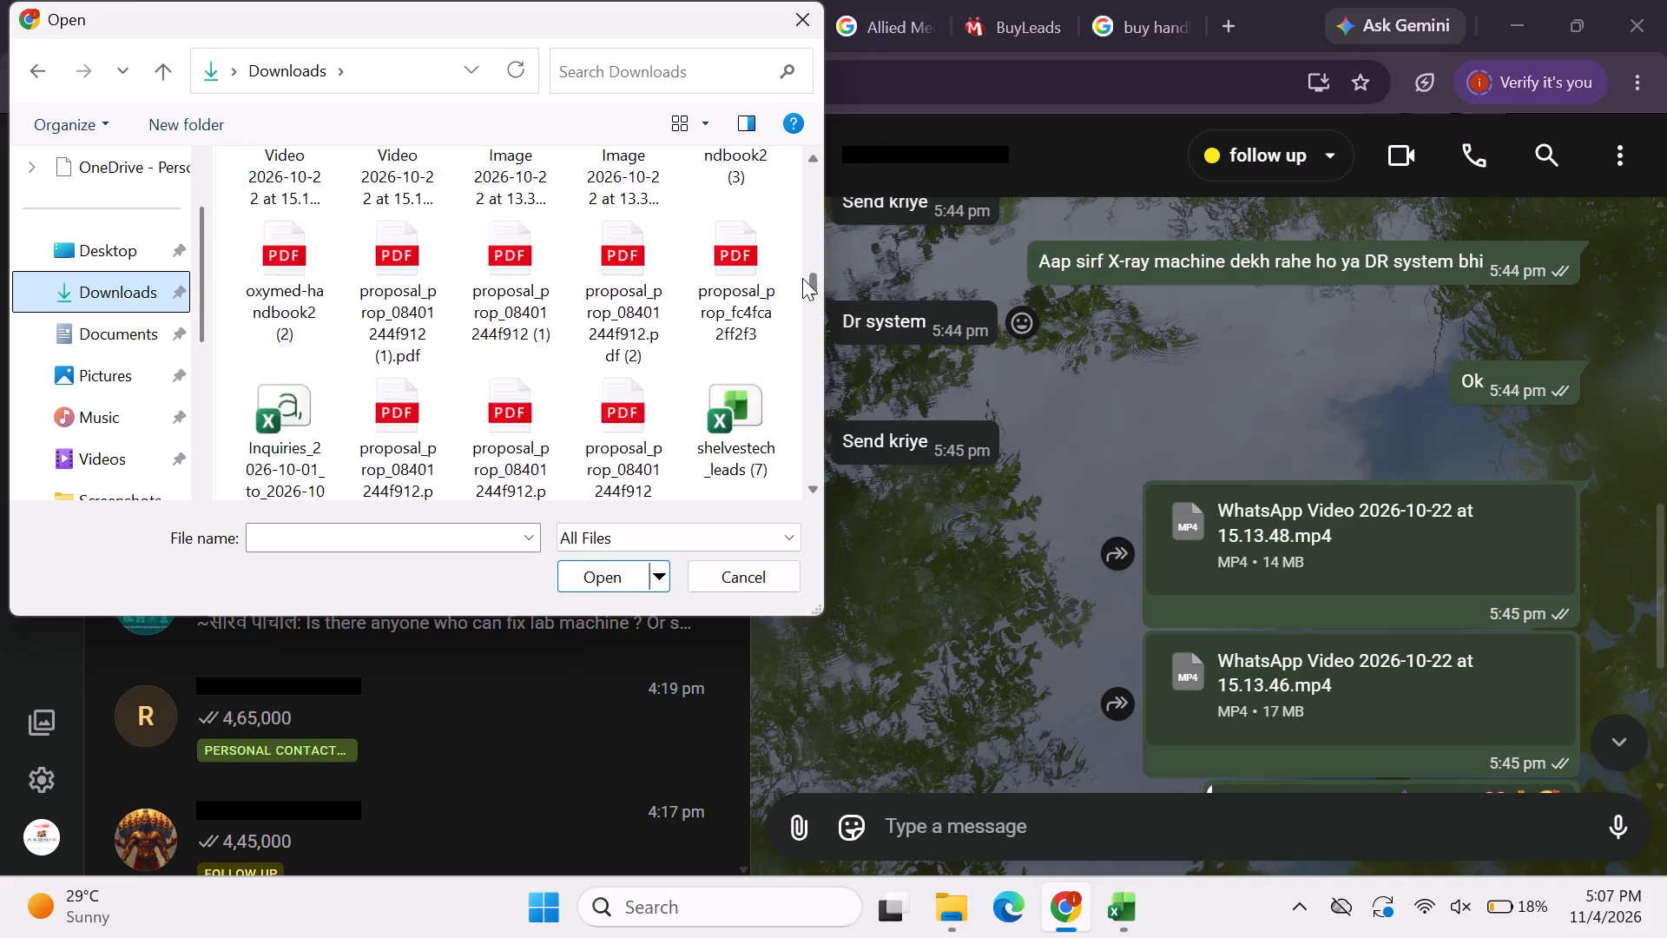
drag(802, 278, 801, 287)
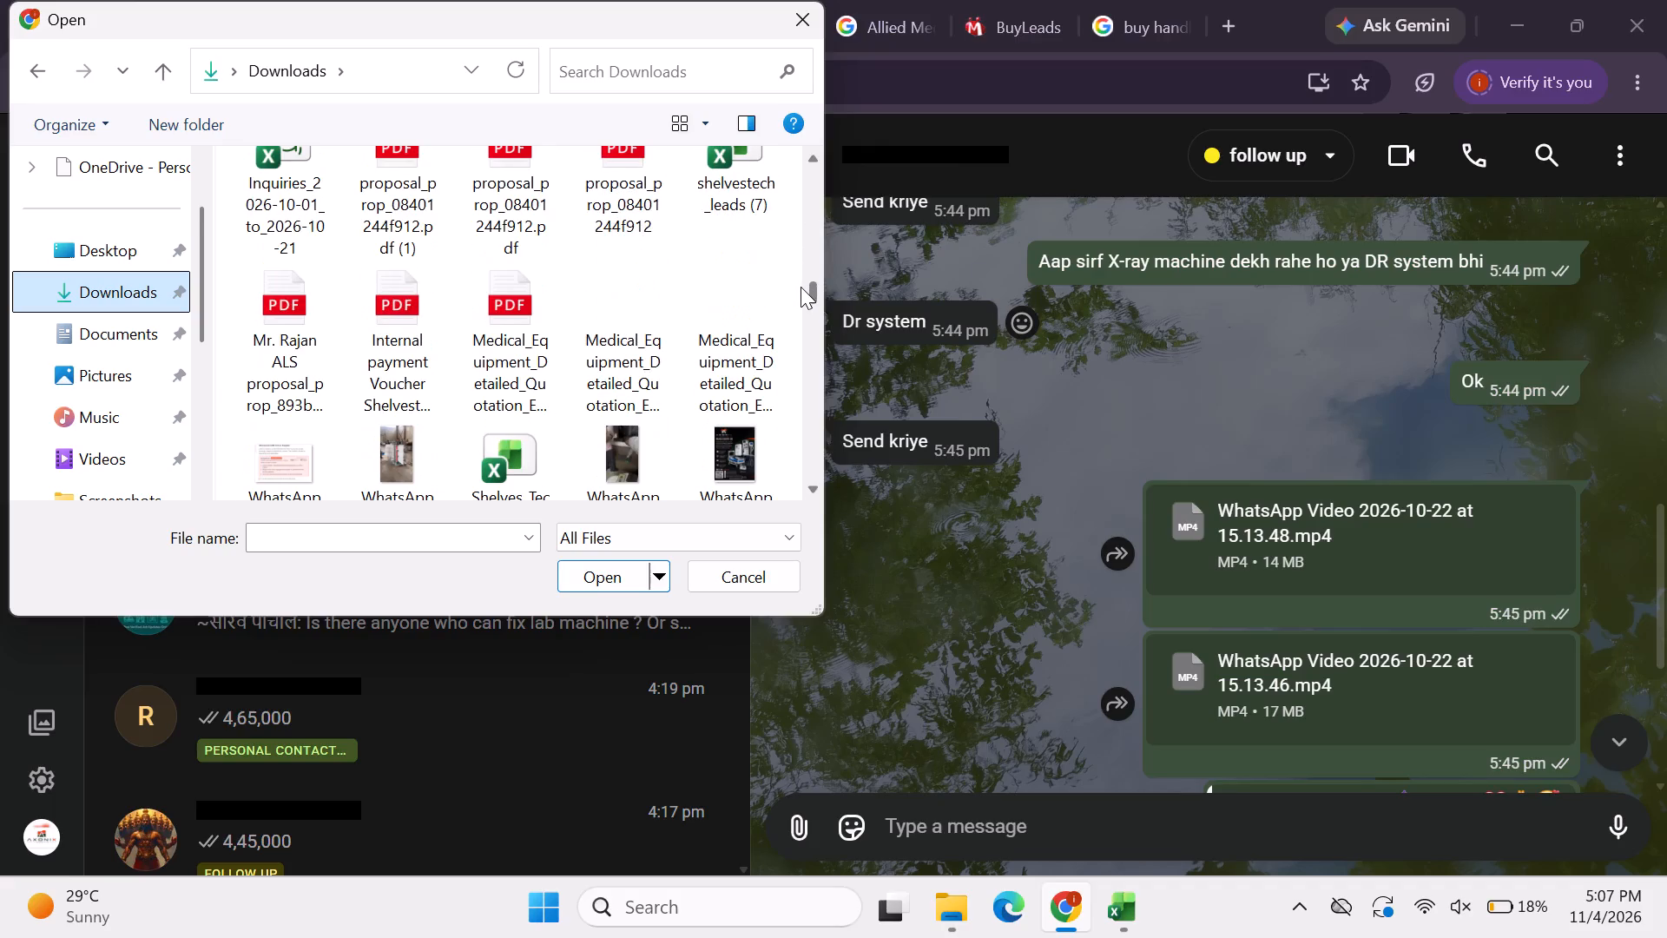
drag(801, 287, 790, 324)
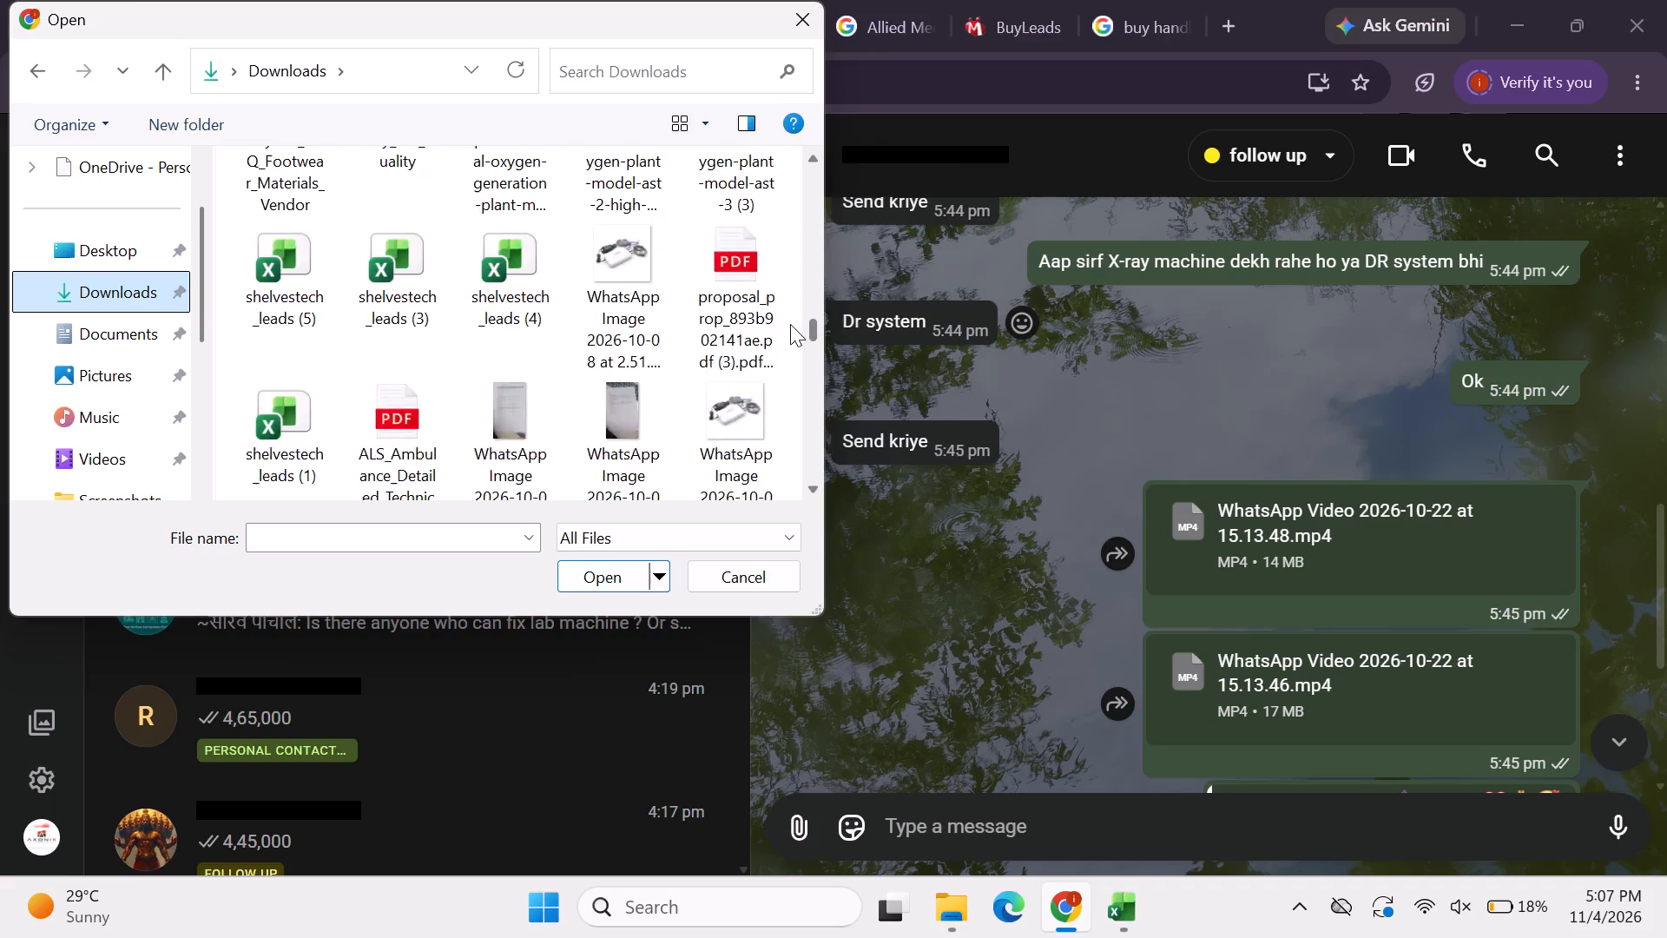
drag(790, 324, 775, 377)
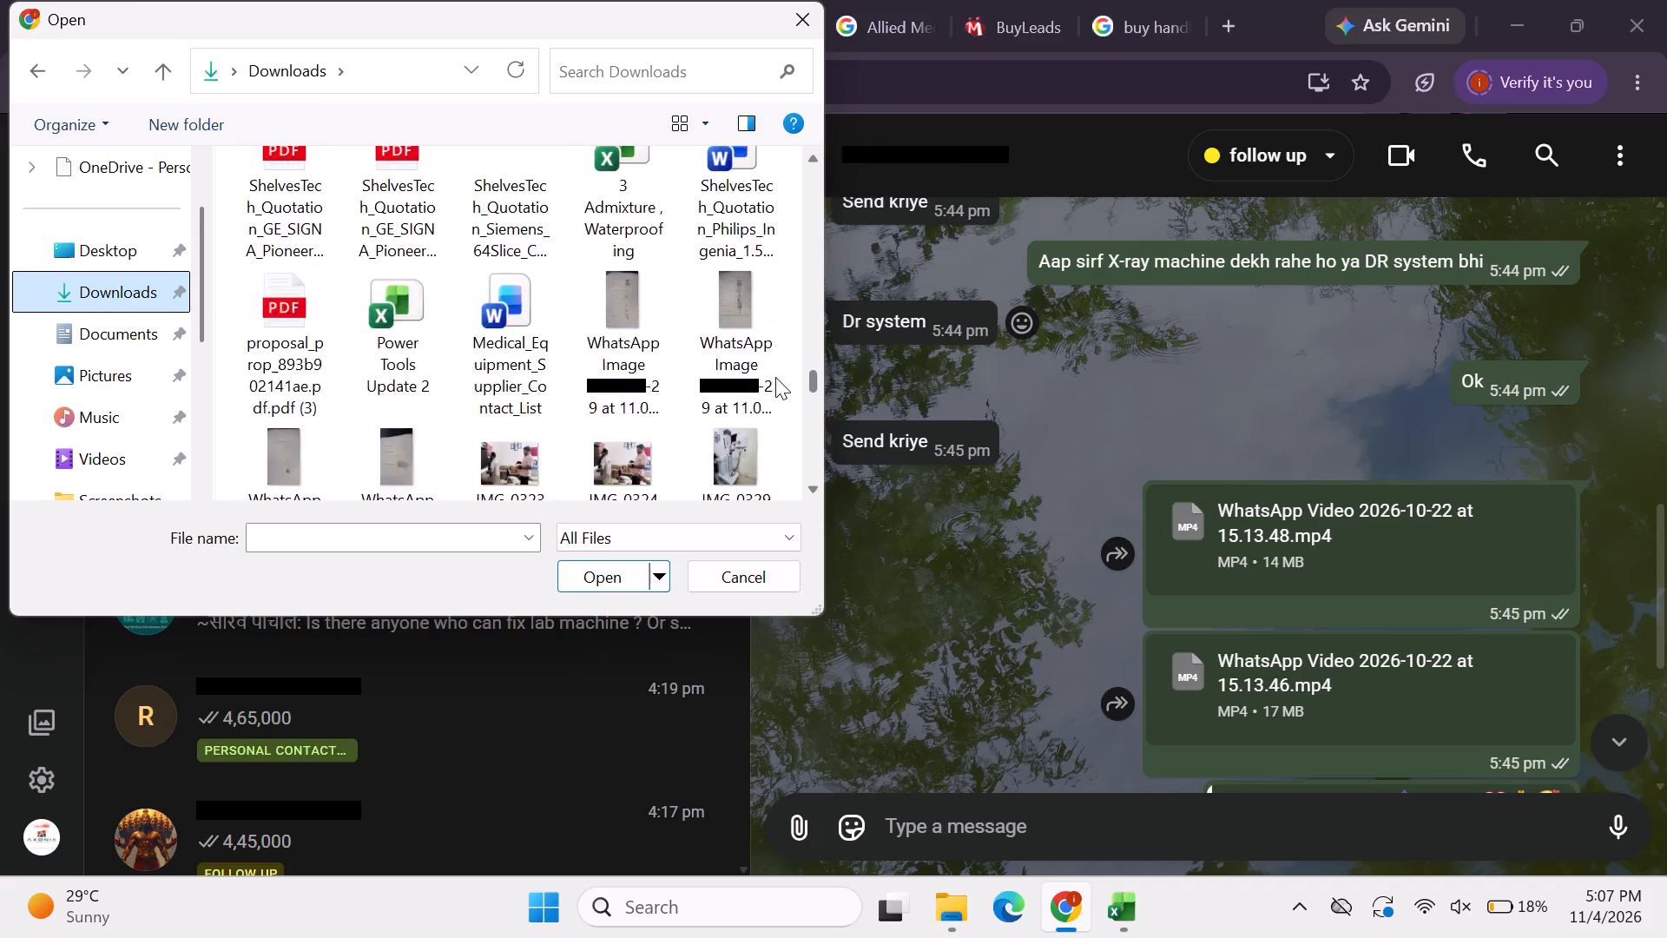
drag(775, 377, 771, 391)
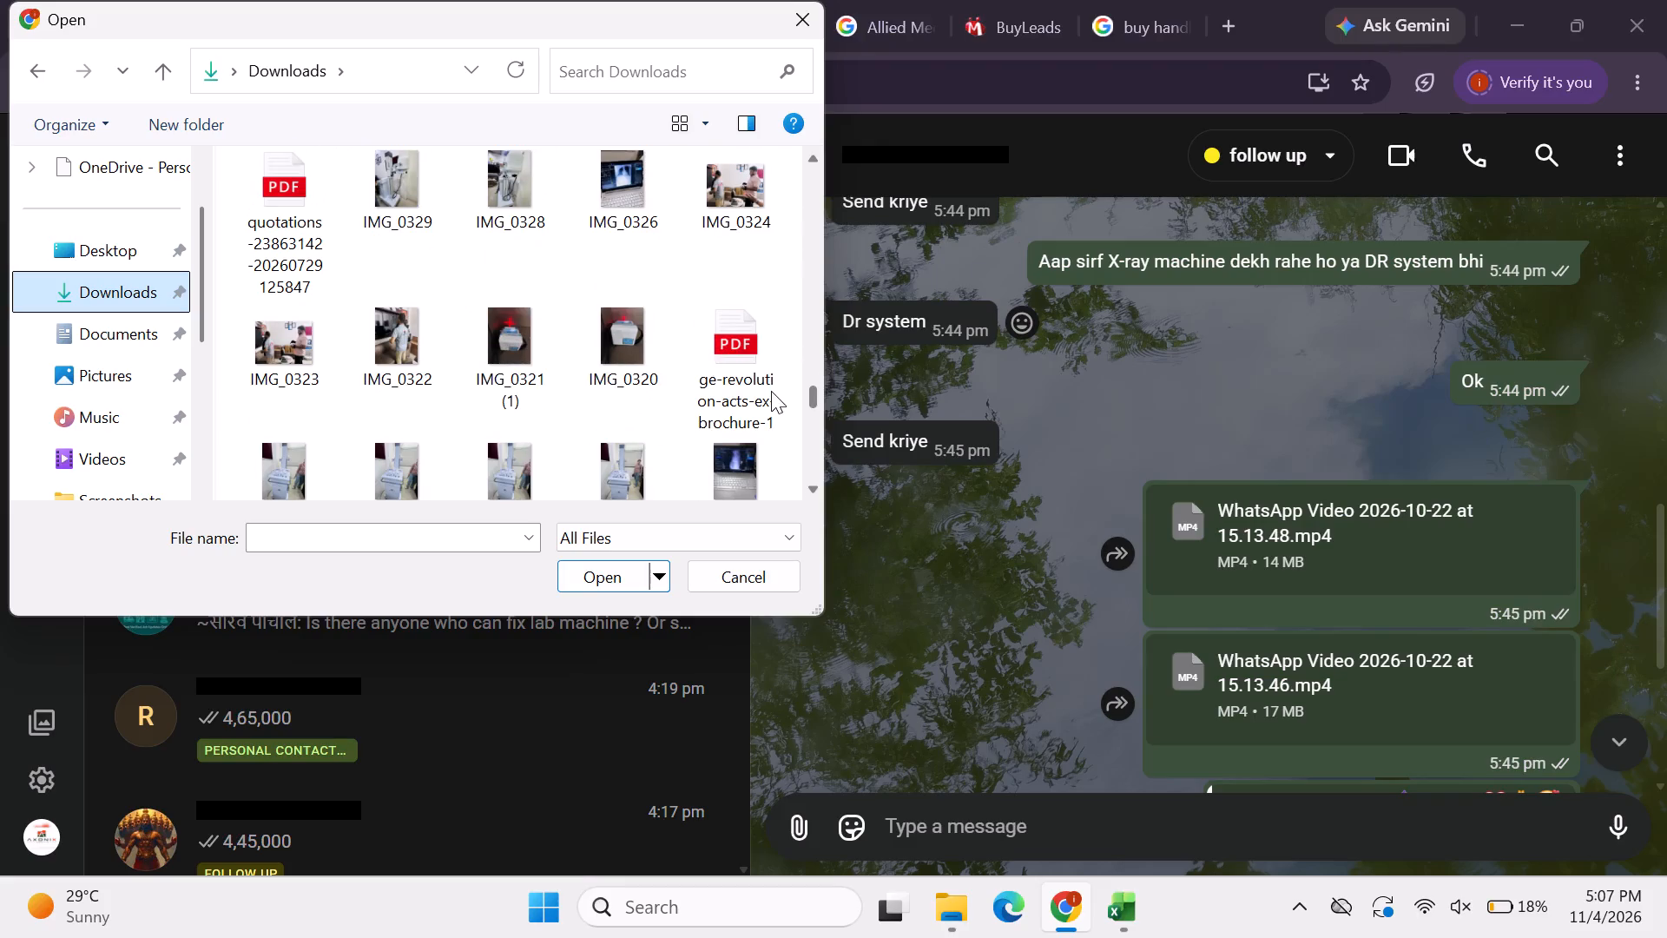
drag(771, 391, 768, 386)
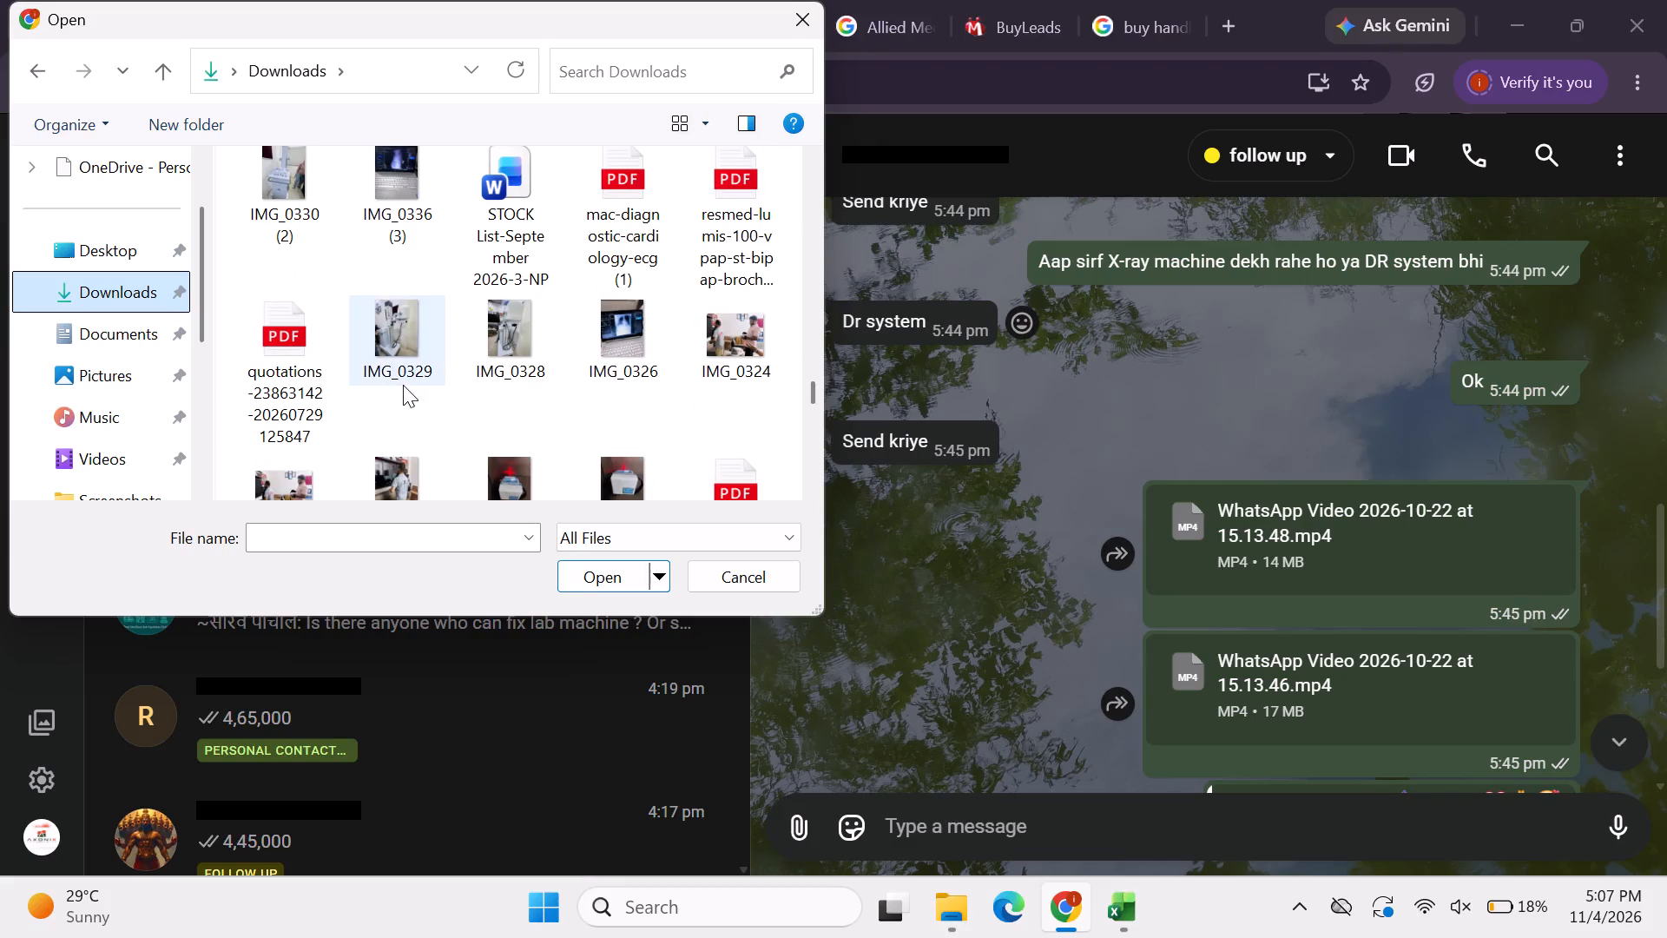
ctrl+click(392, 346)
ctrl+click(499, 353)
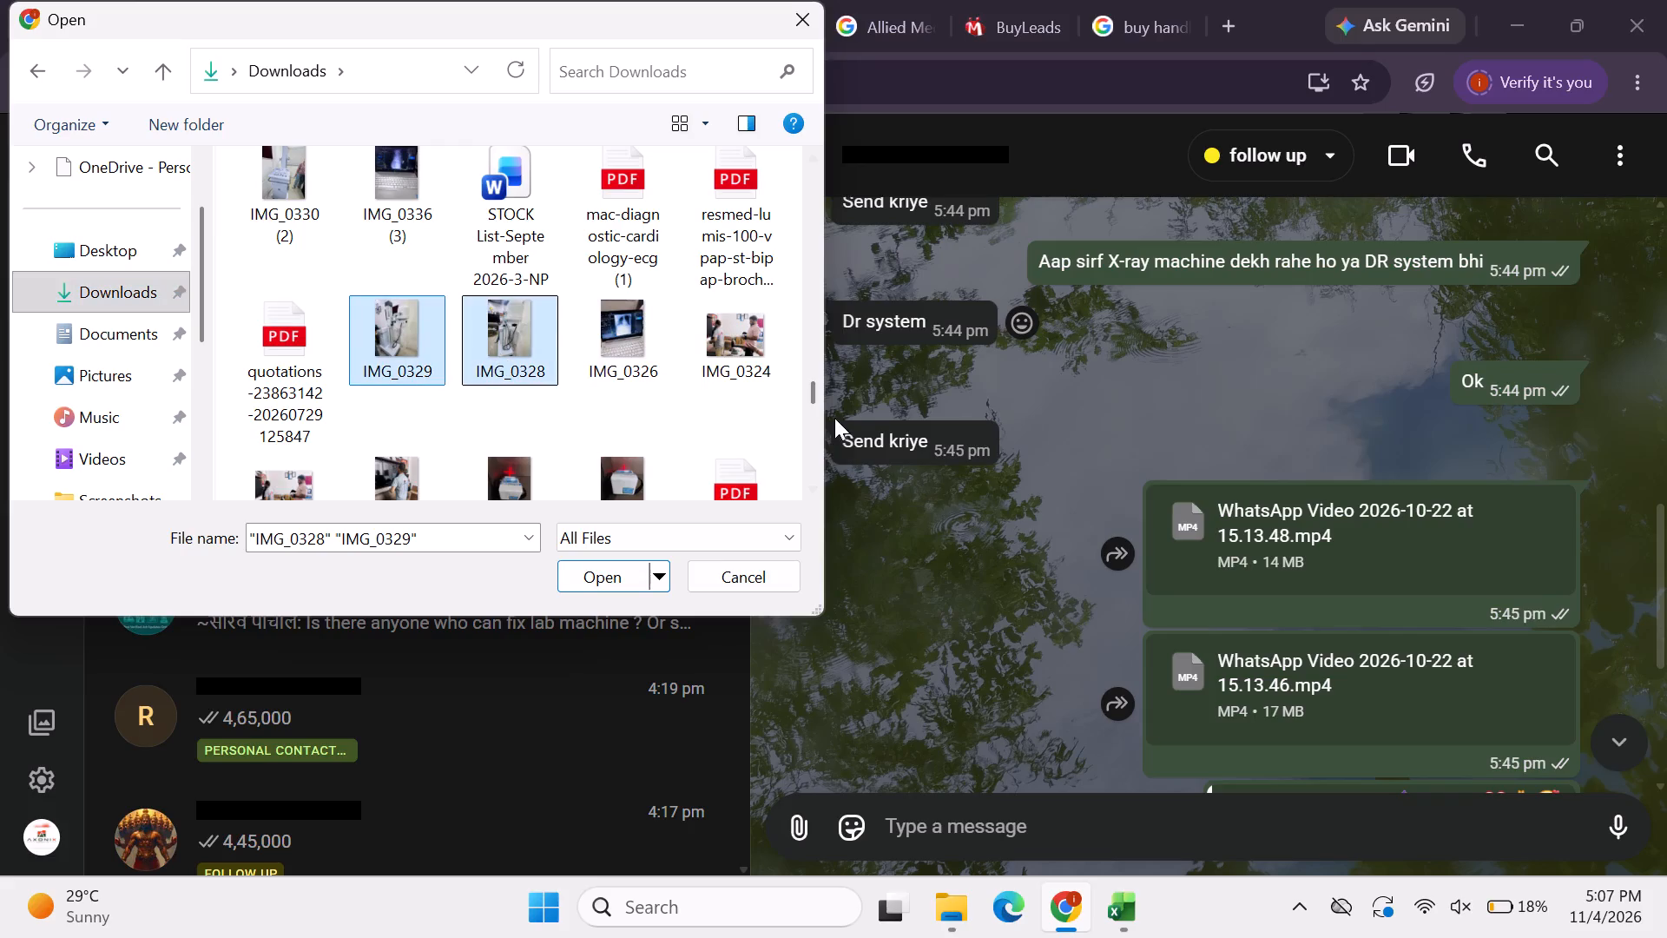
drag(817, 394, 817, 396)
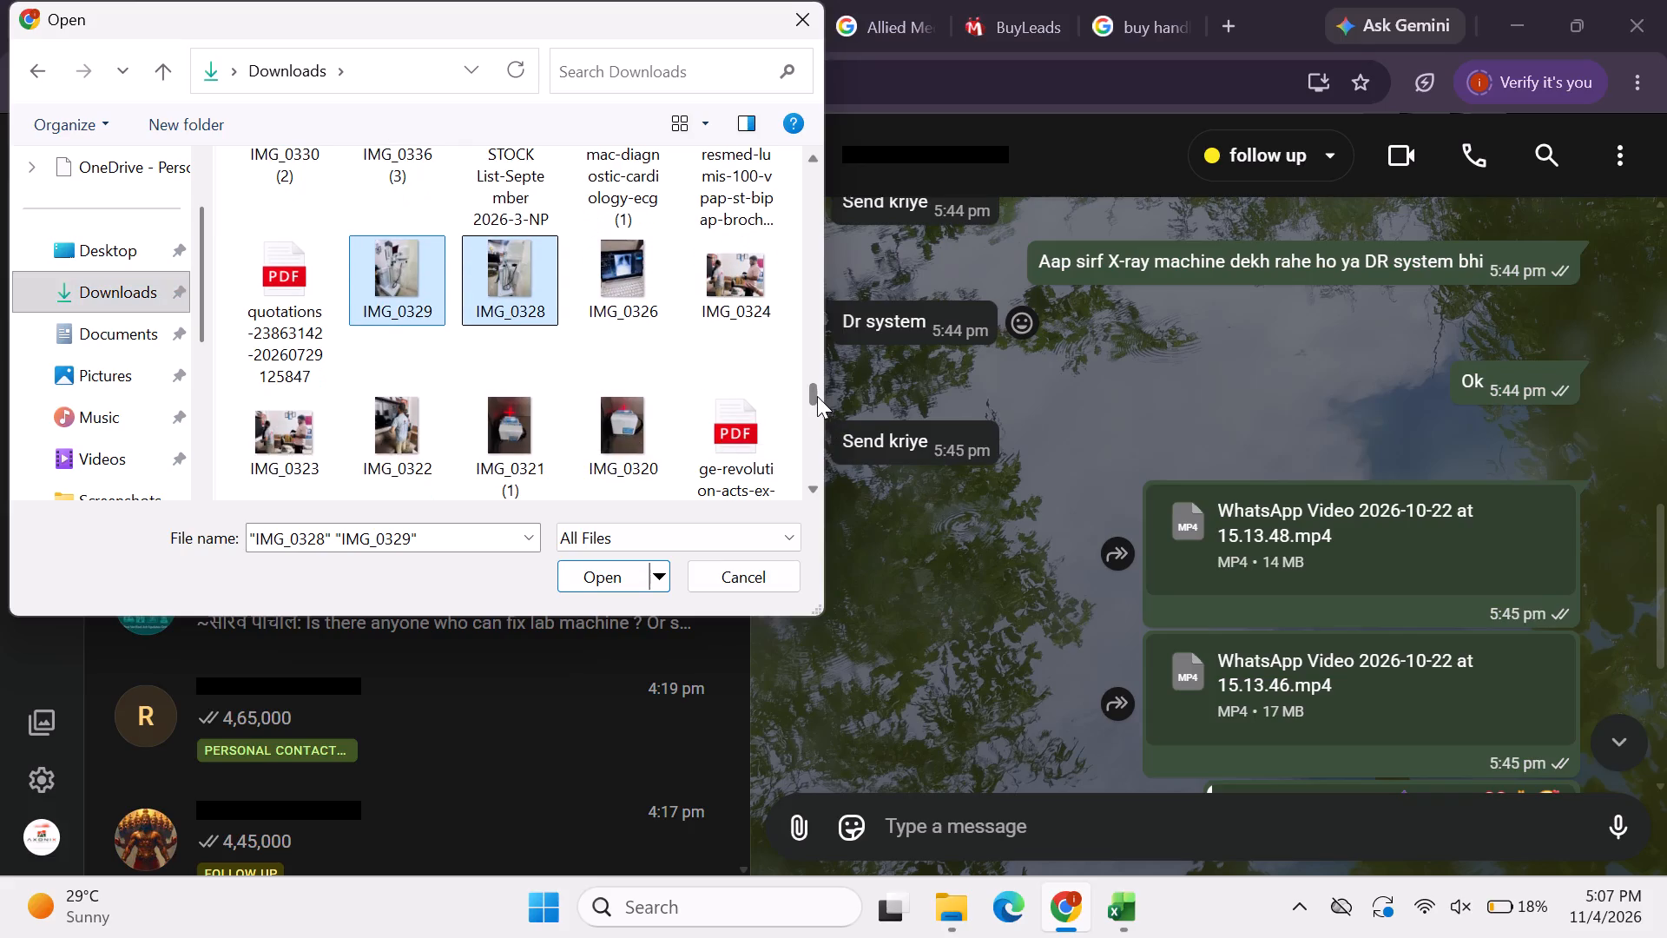
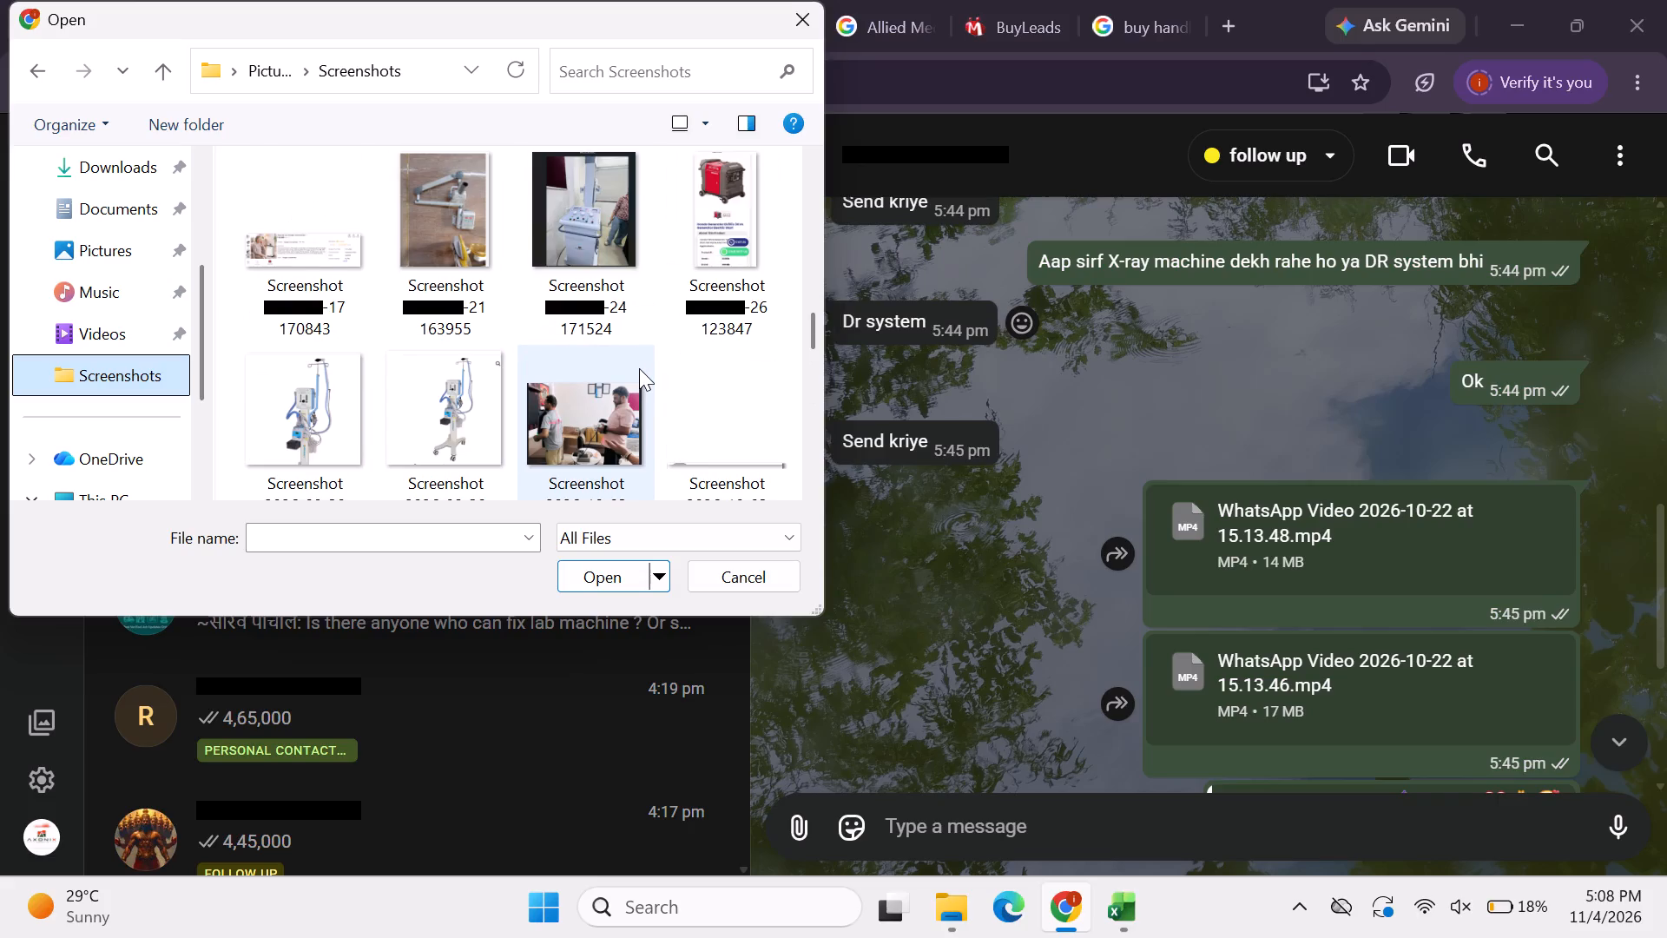
Look through the Screenshots folder for a file to attach to the follow-up chat and switch to the Pictures folder.
scroll(639, 368, up, 1)
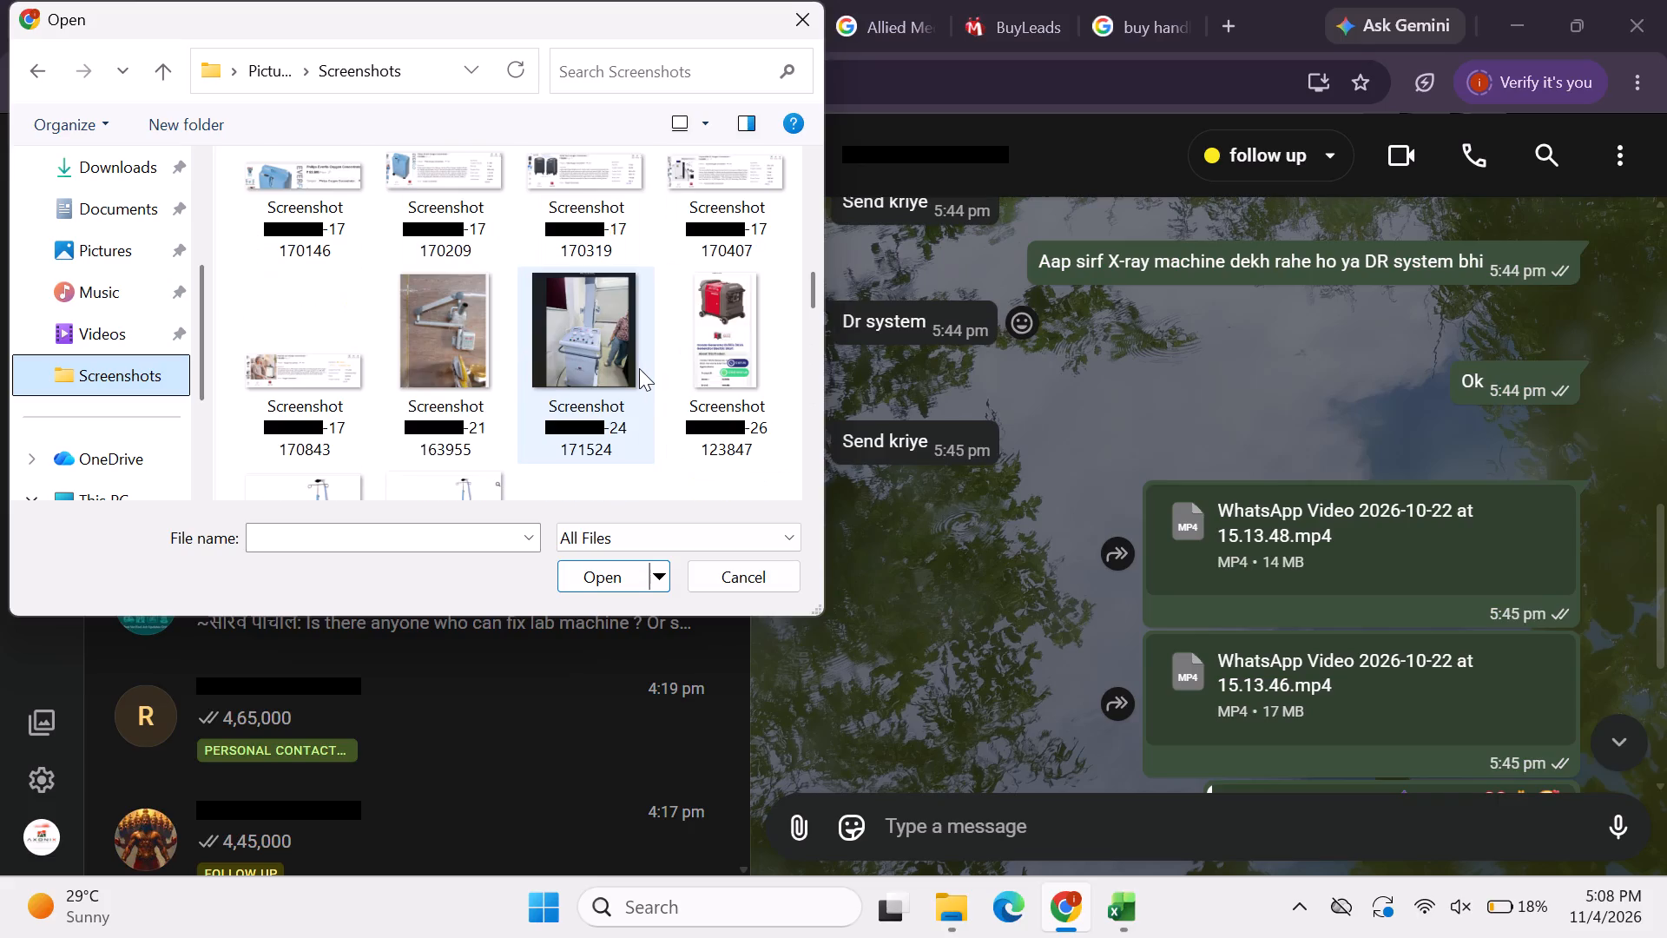
scroll(639, 368, up, 3)
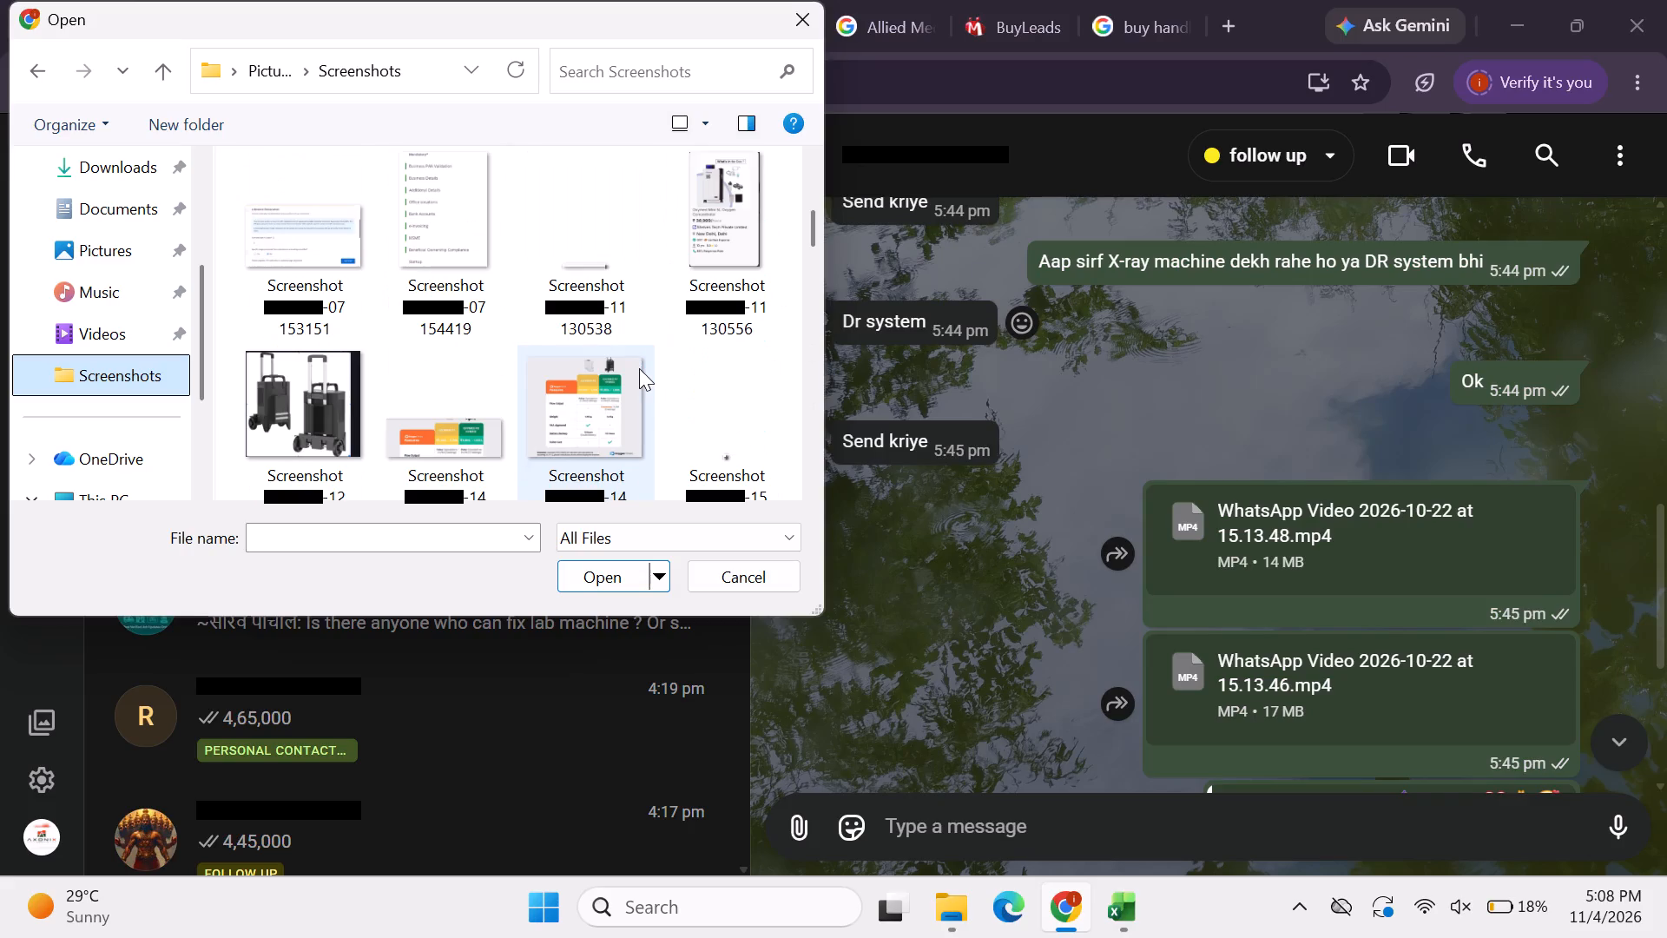
scroll(639, 368, up, 2)
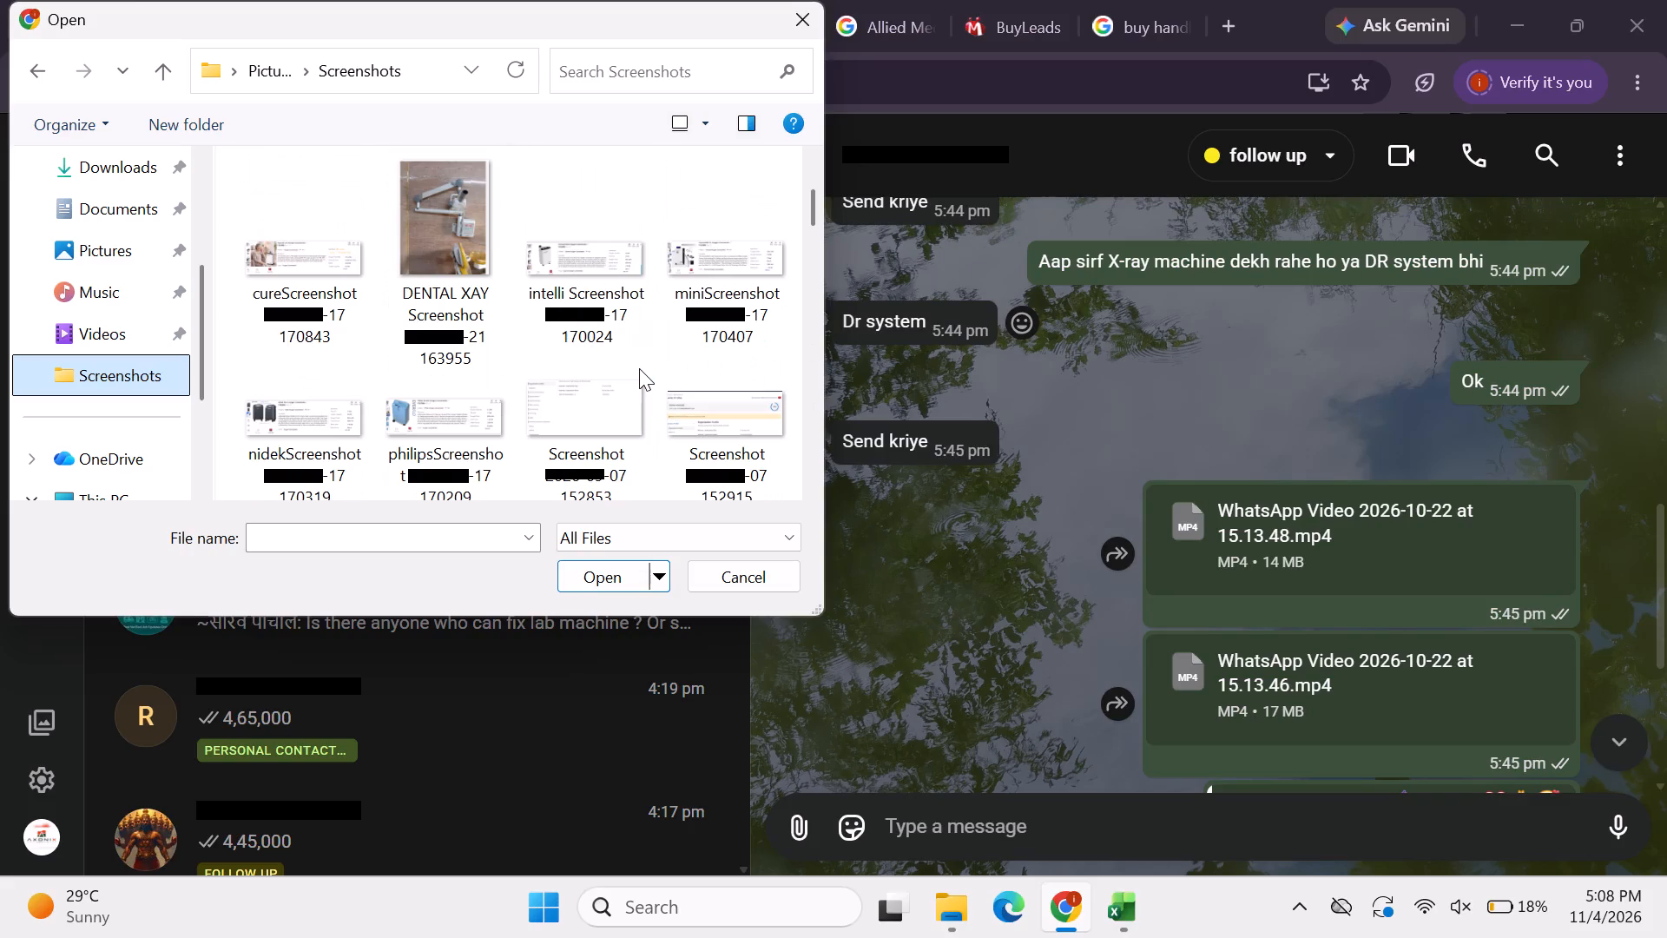
scroll(639, 368, up, 1)
click(127, 241)
click(105, 260)
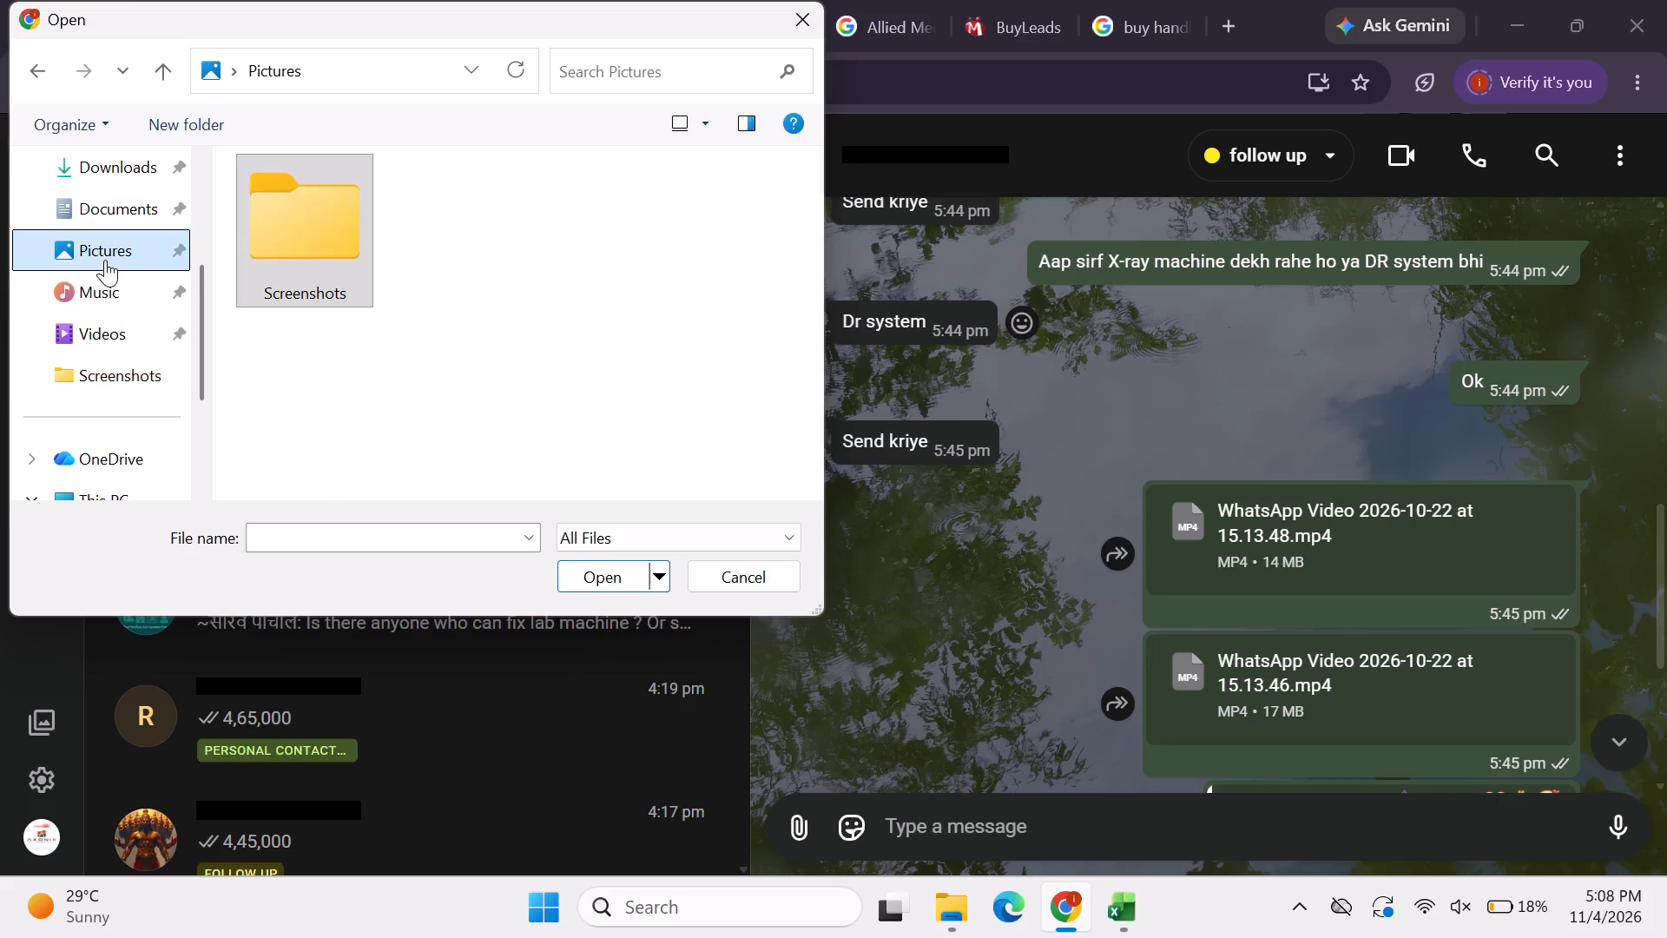
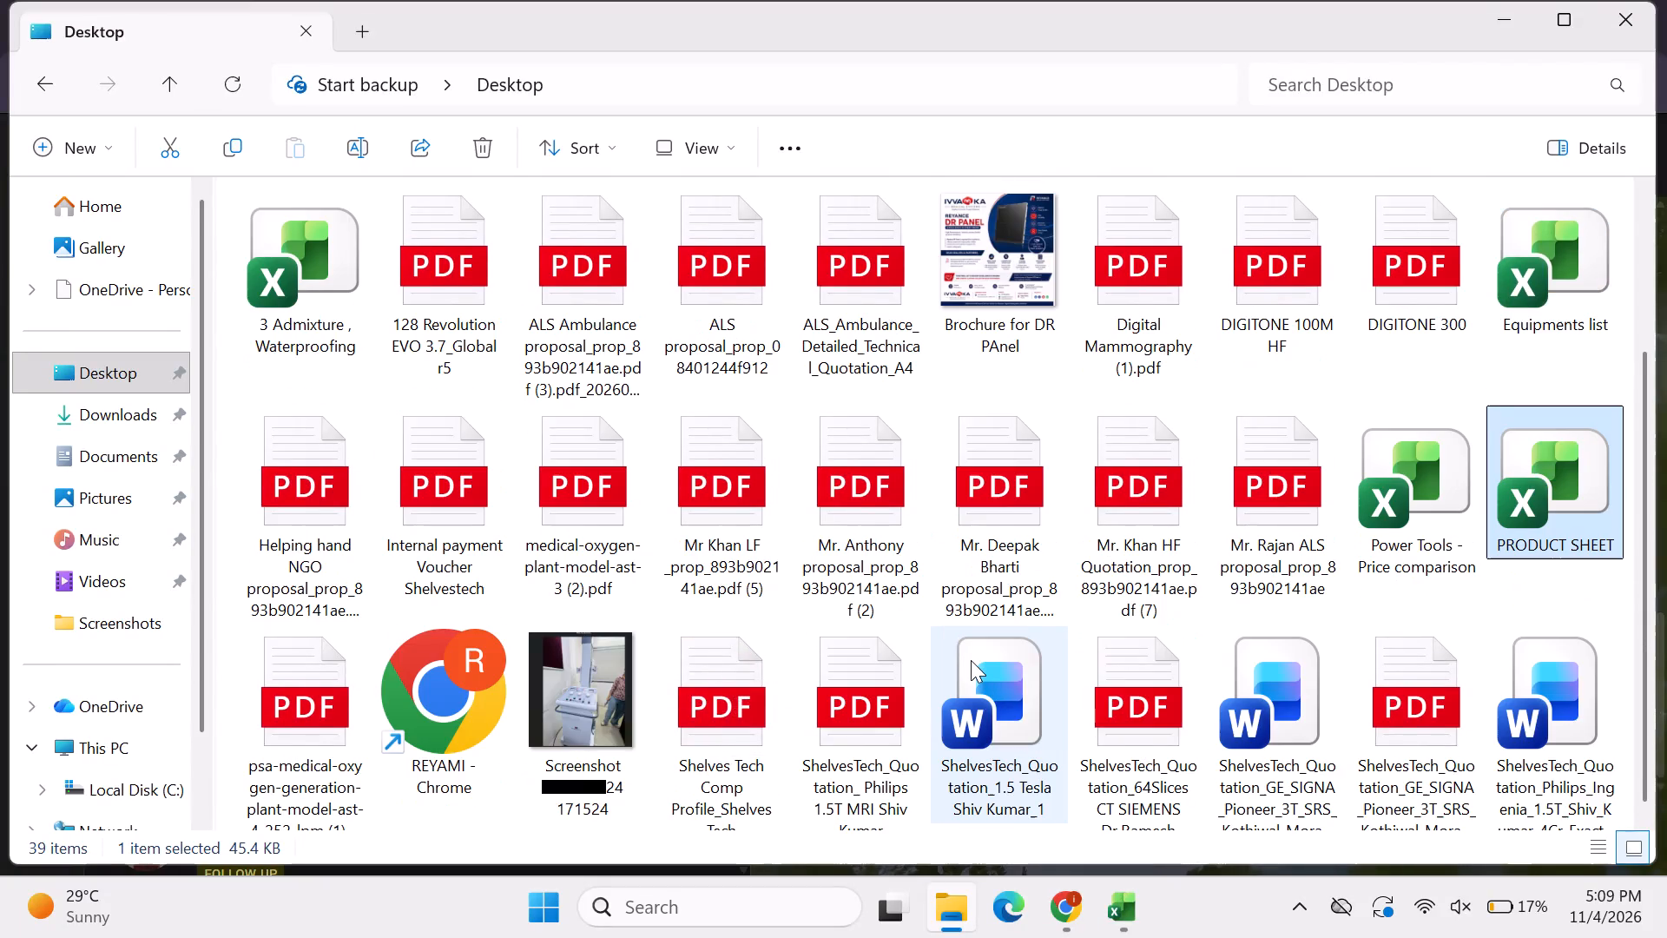
Look over the files in the Desktop folder and open the Documents folder.
scroll(971, 660, up, 5)
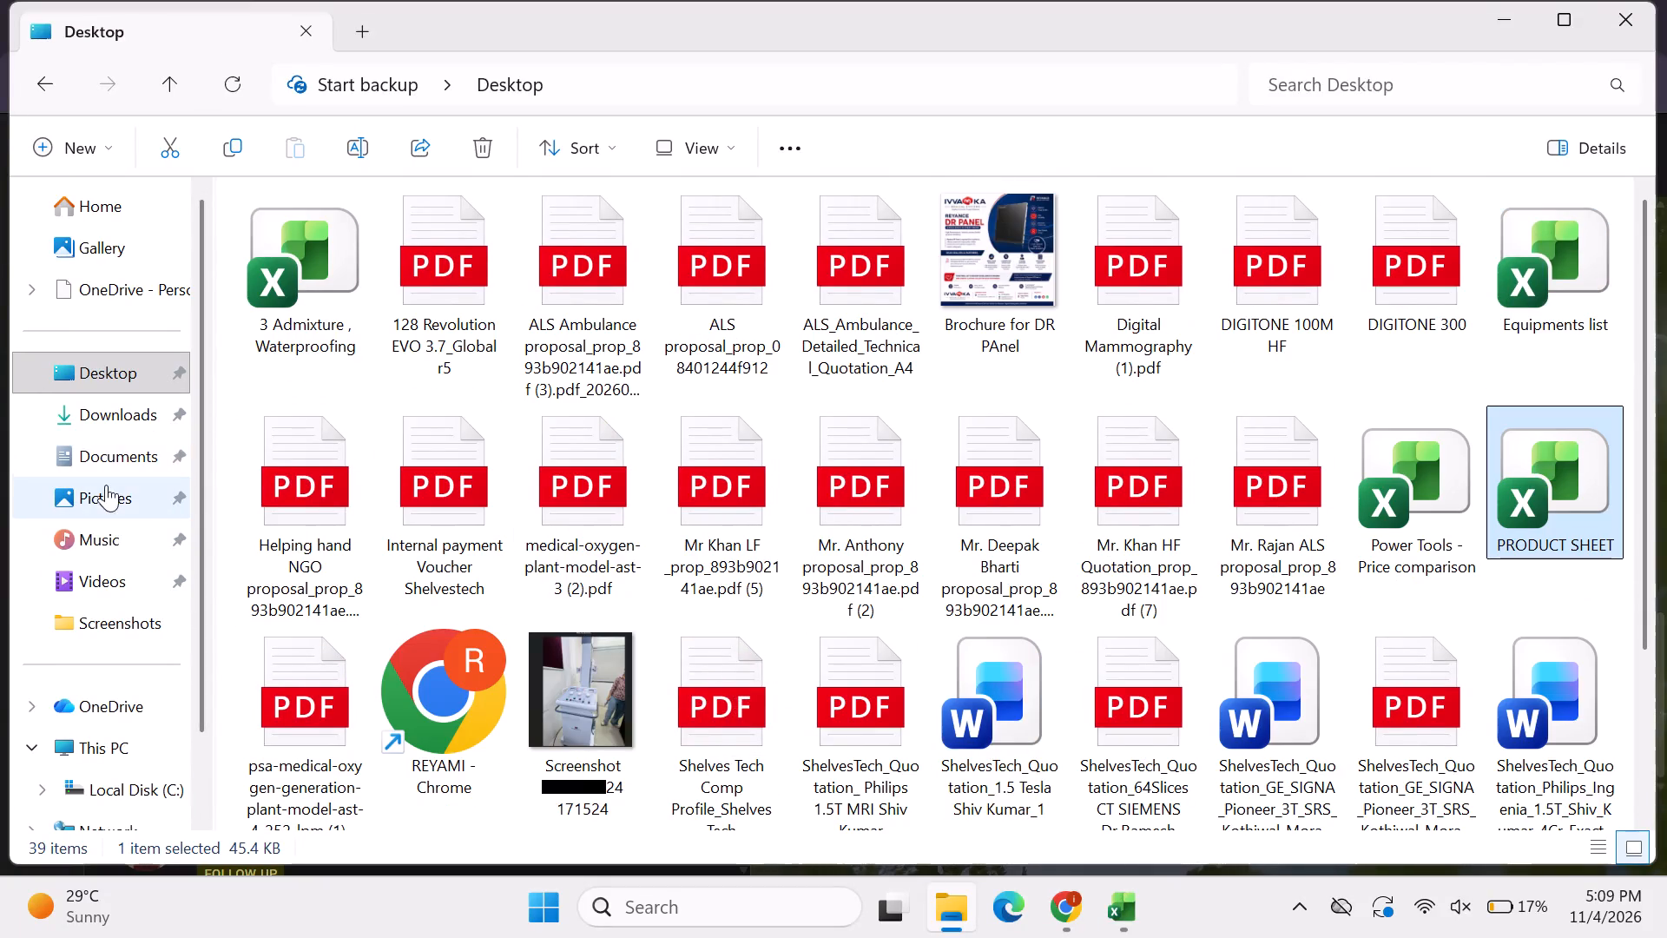
click(103, 455)
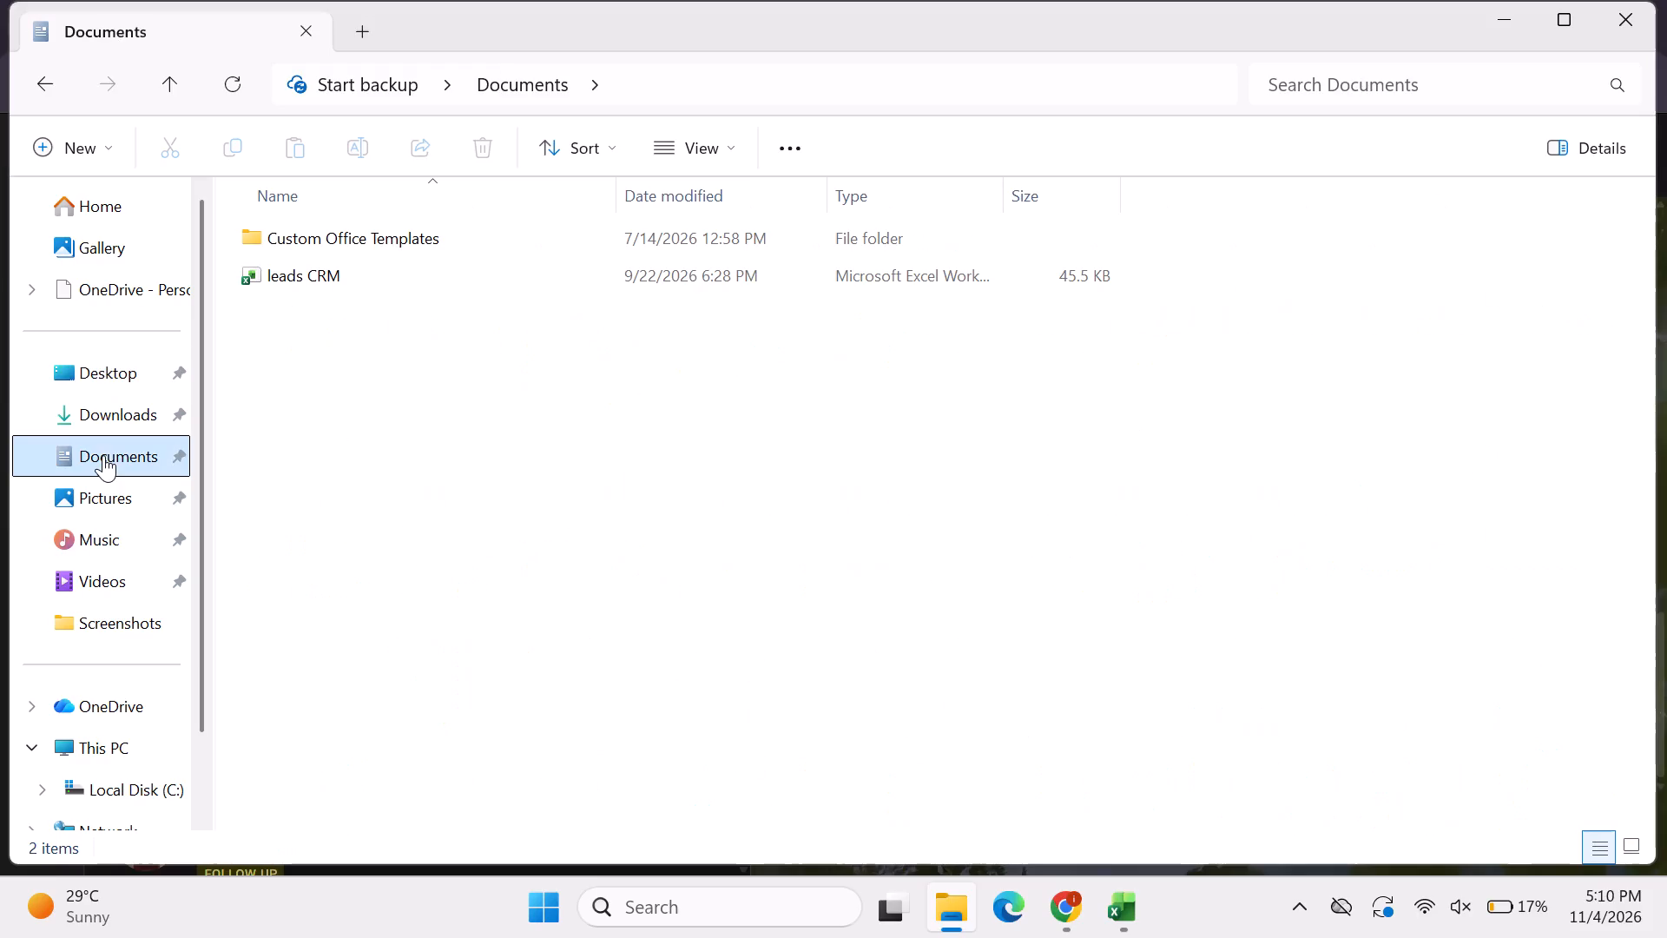
Open the Downloads folder and look through its files, down to the most recent ones, for a file to send.
click(128, 416)
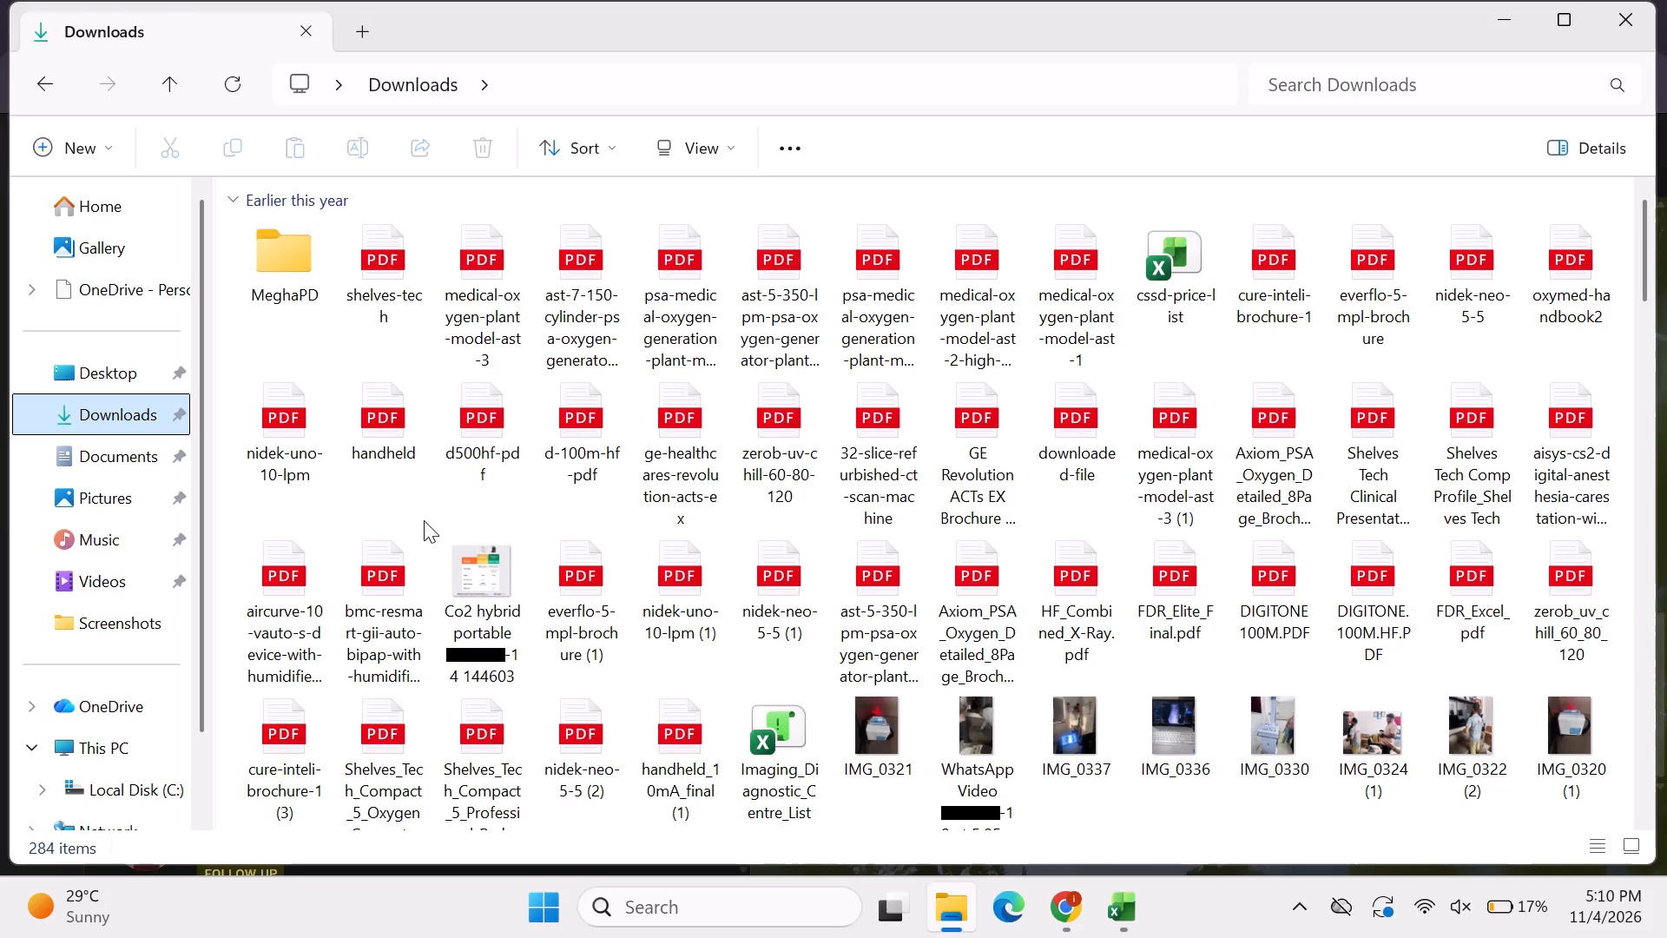
scroll(872, 703, down, 2)
scroll(1170, 618, down, 1)
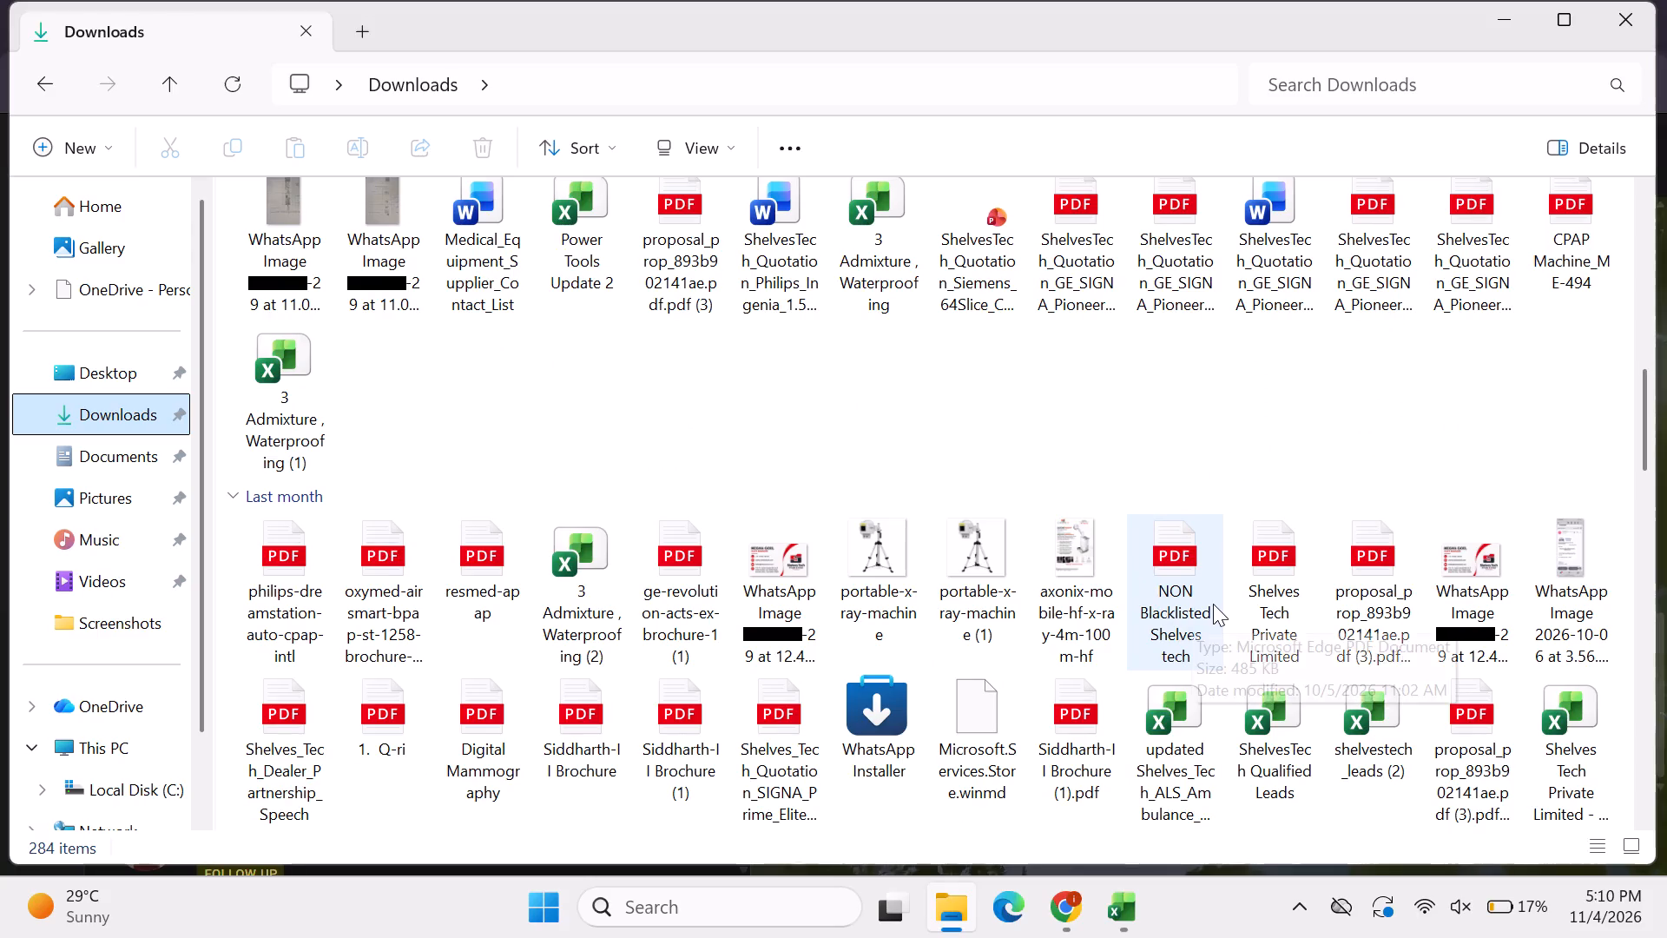
scroll(1213, 604, down, 3)
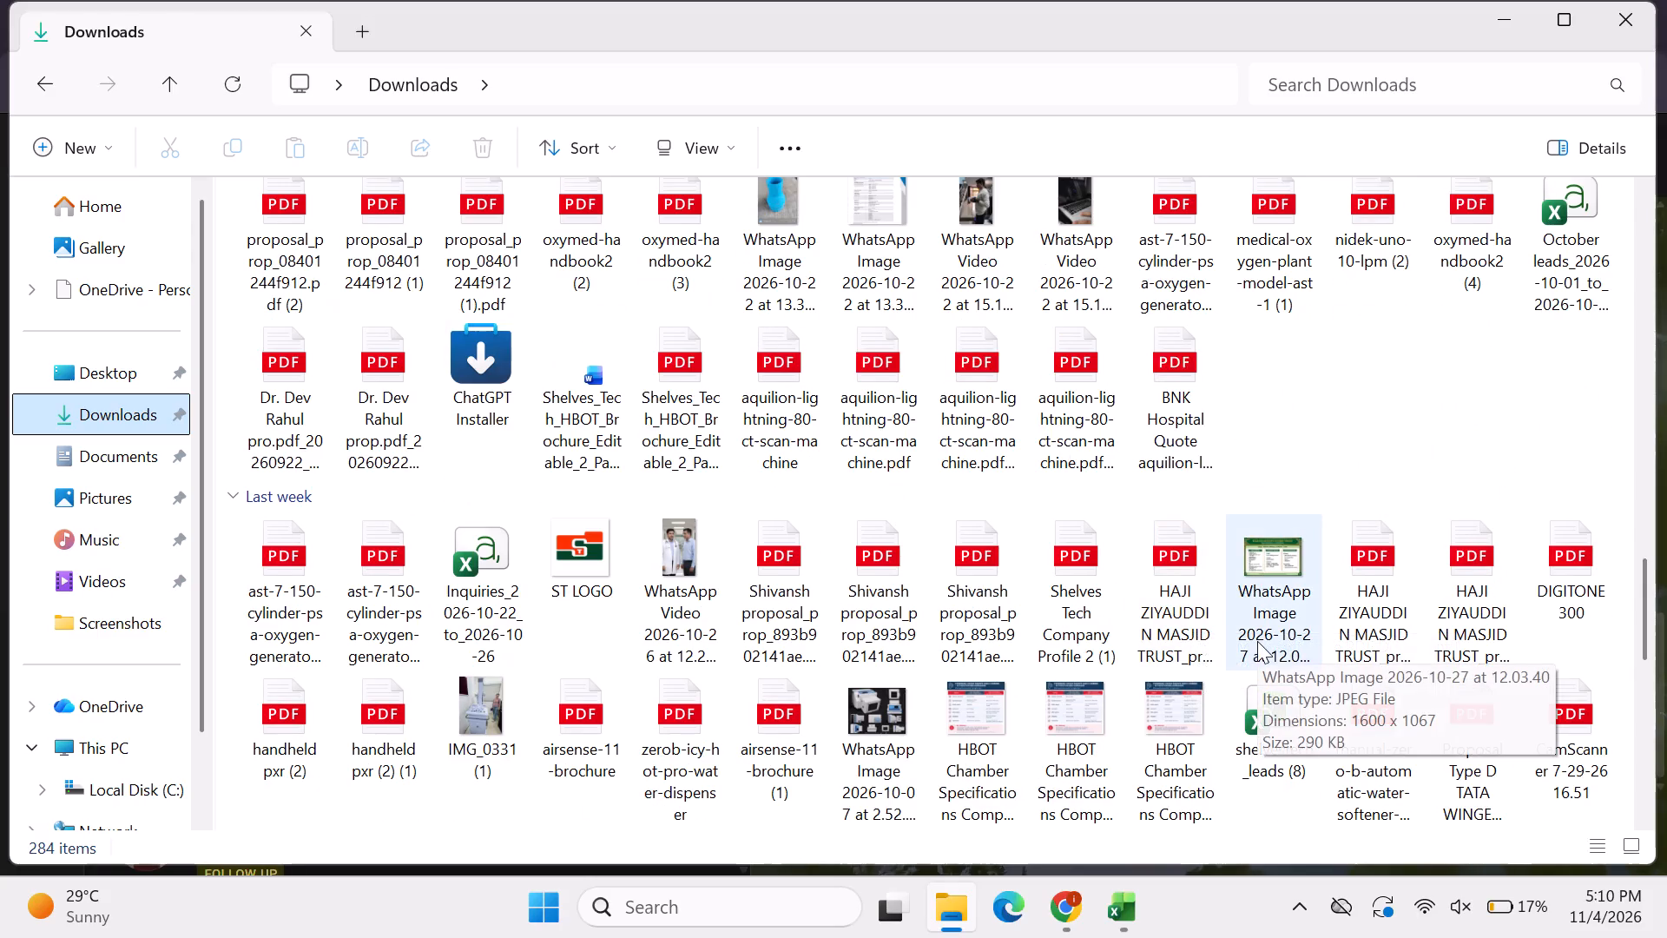
scroll(1257, 641, down, 4)
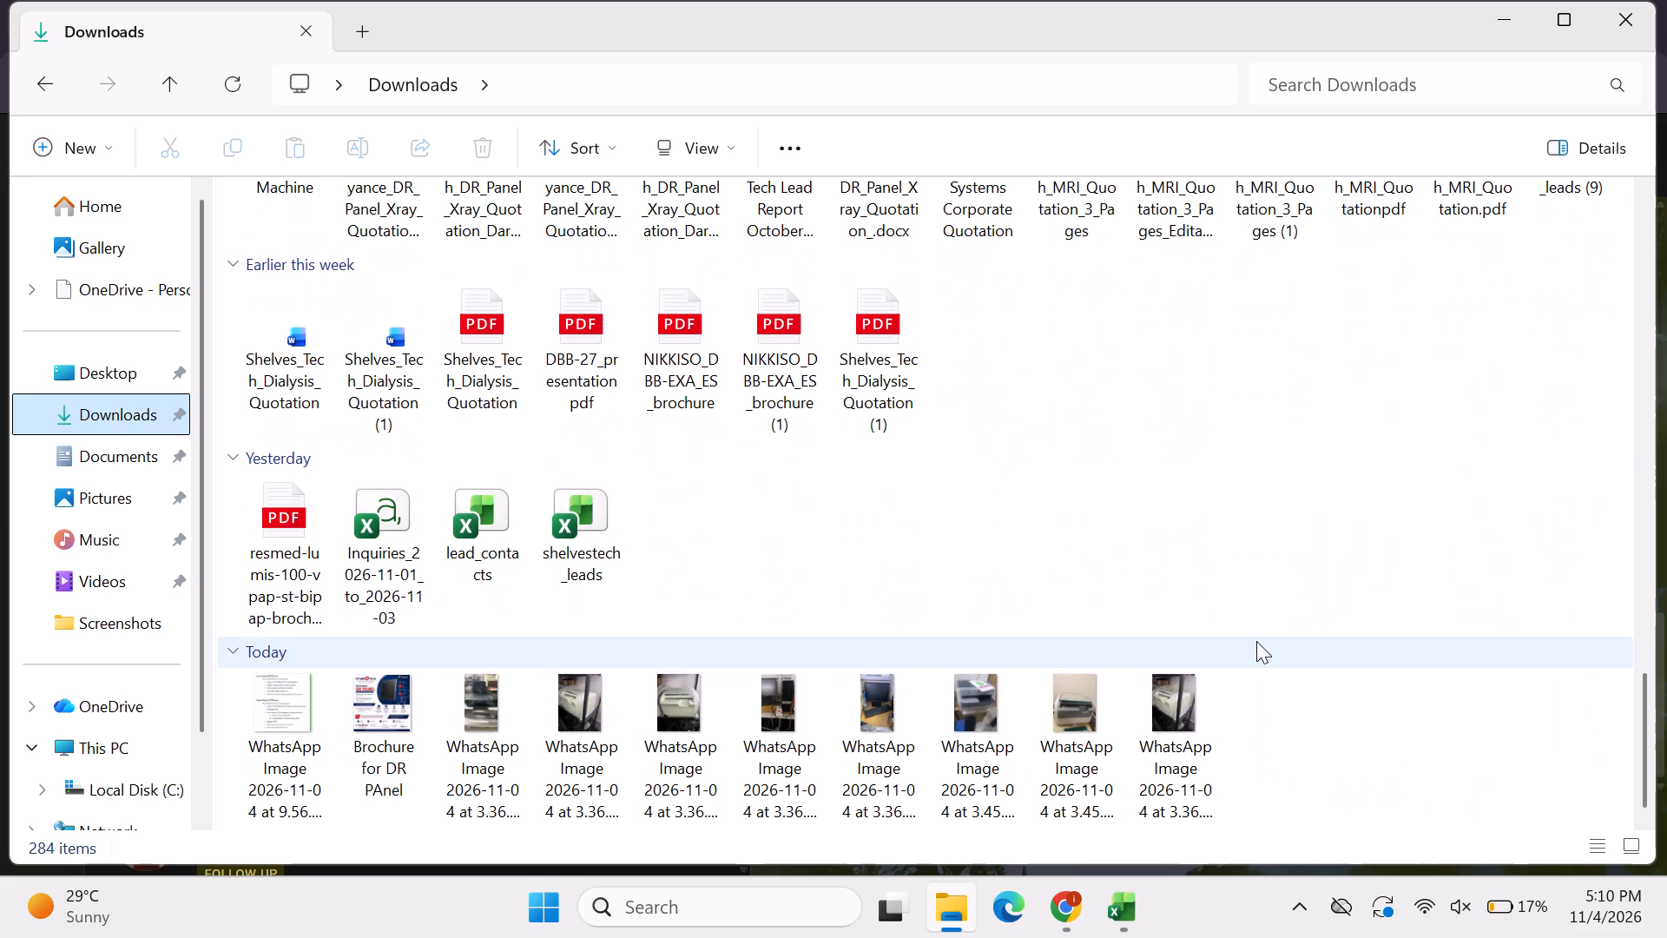
click(1641, 187)
click(1641, 187)
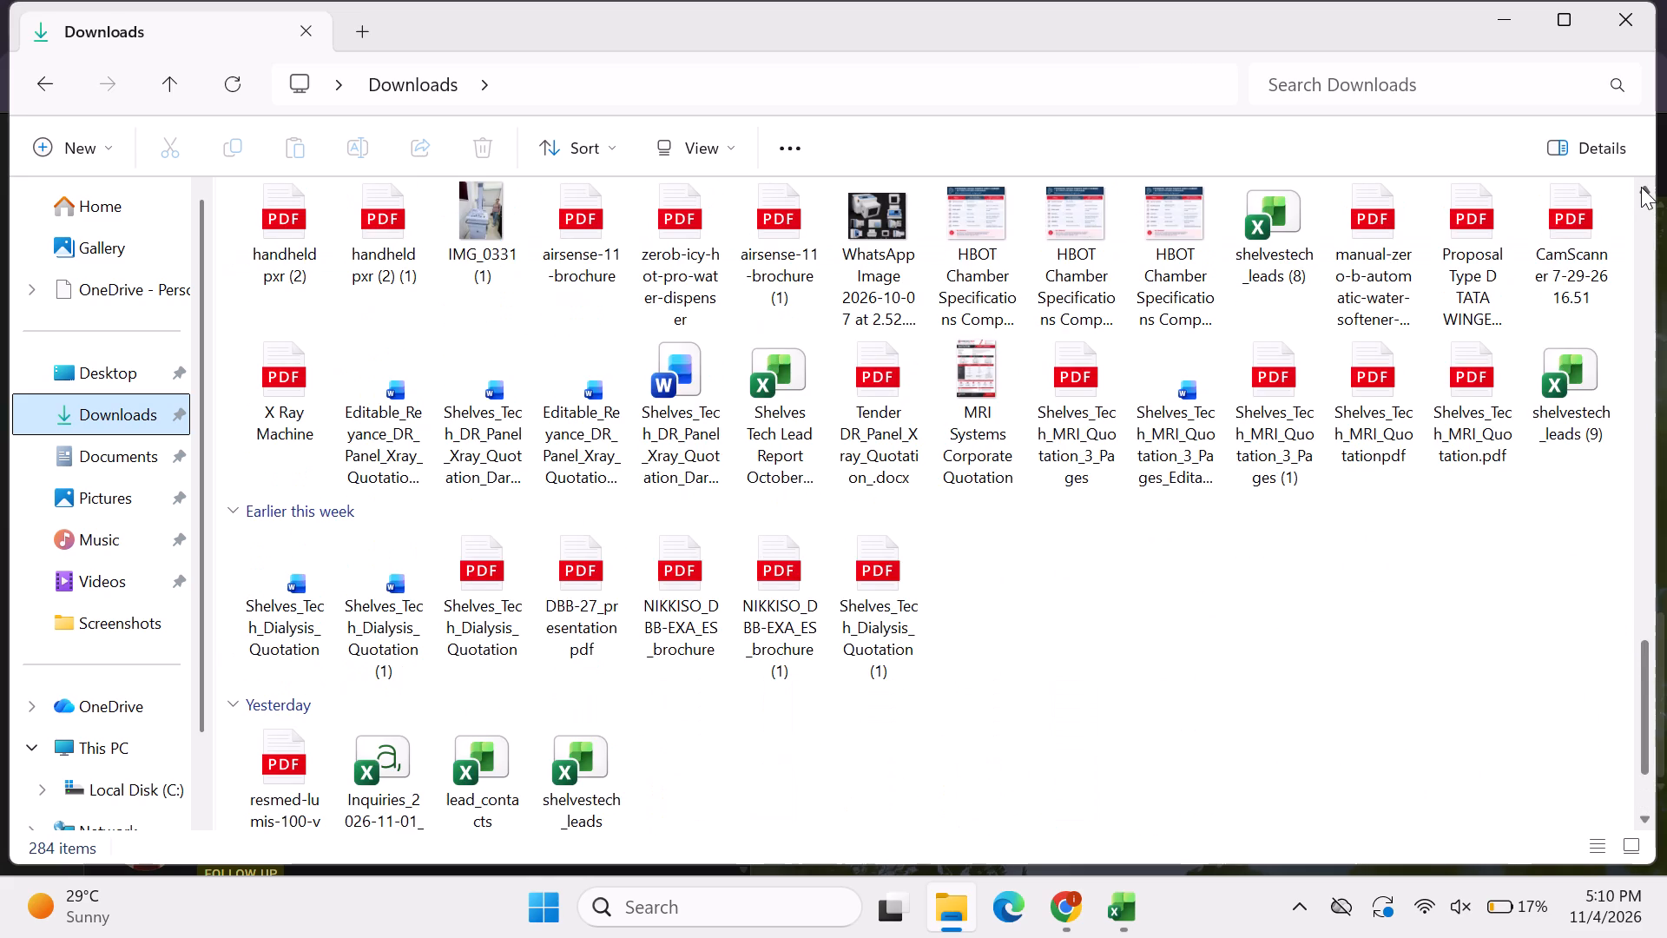
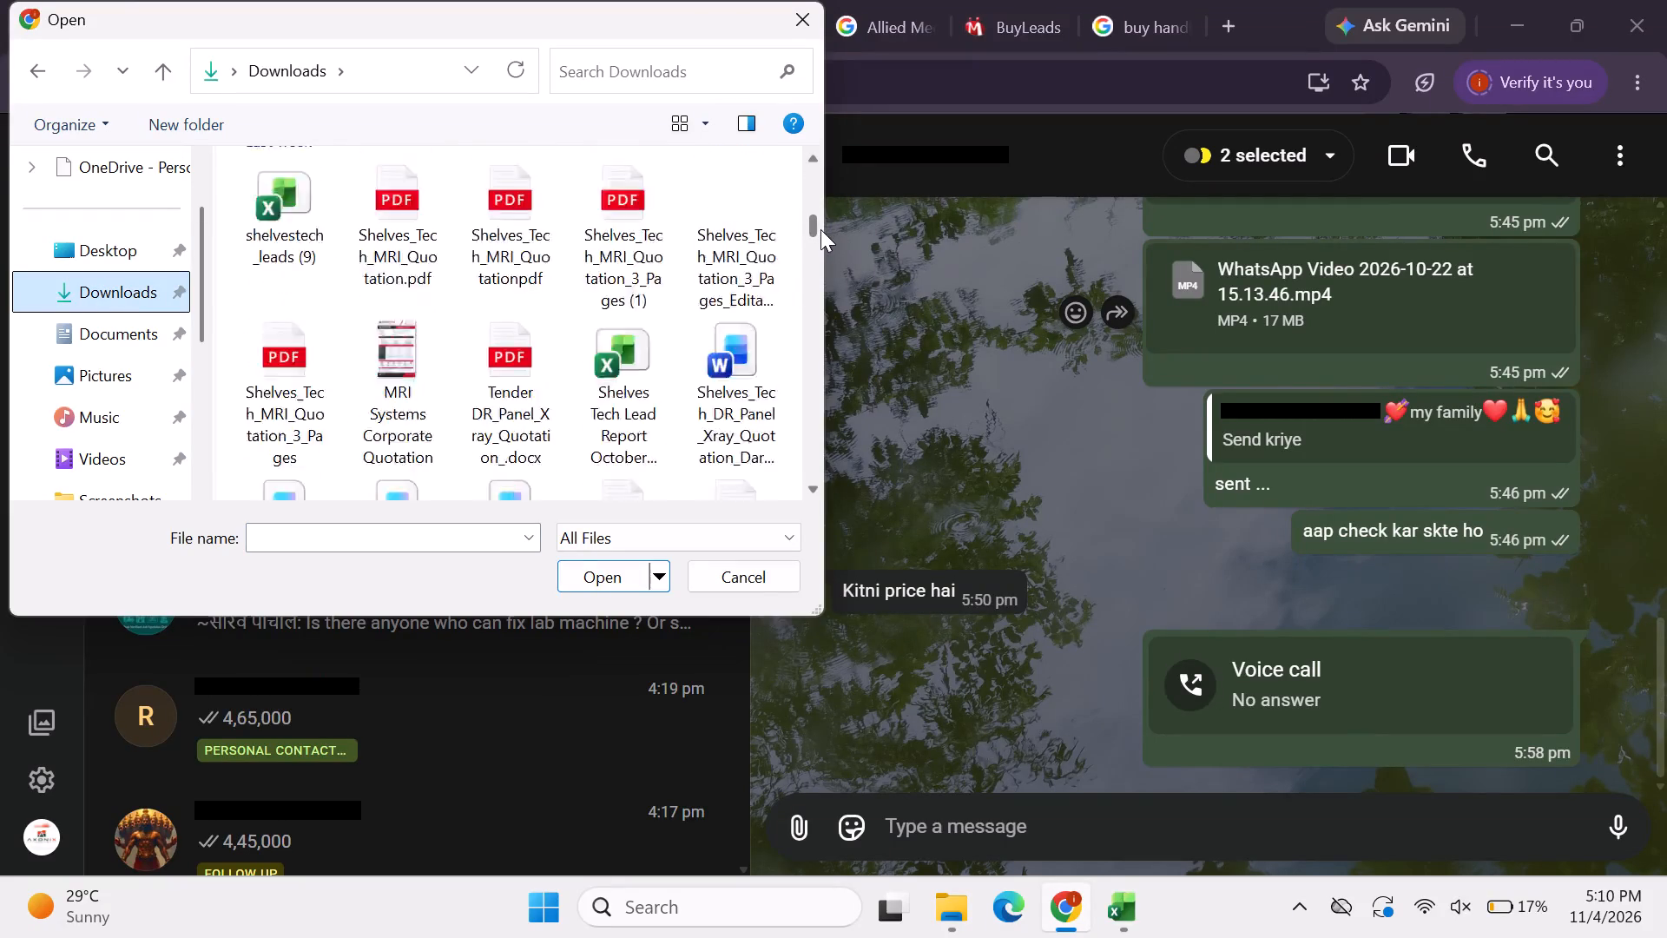
Look through the more recent quotations, brochures and images in the Downloads folder for a DR system file to send.
drag(820, 229, 820, 239)
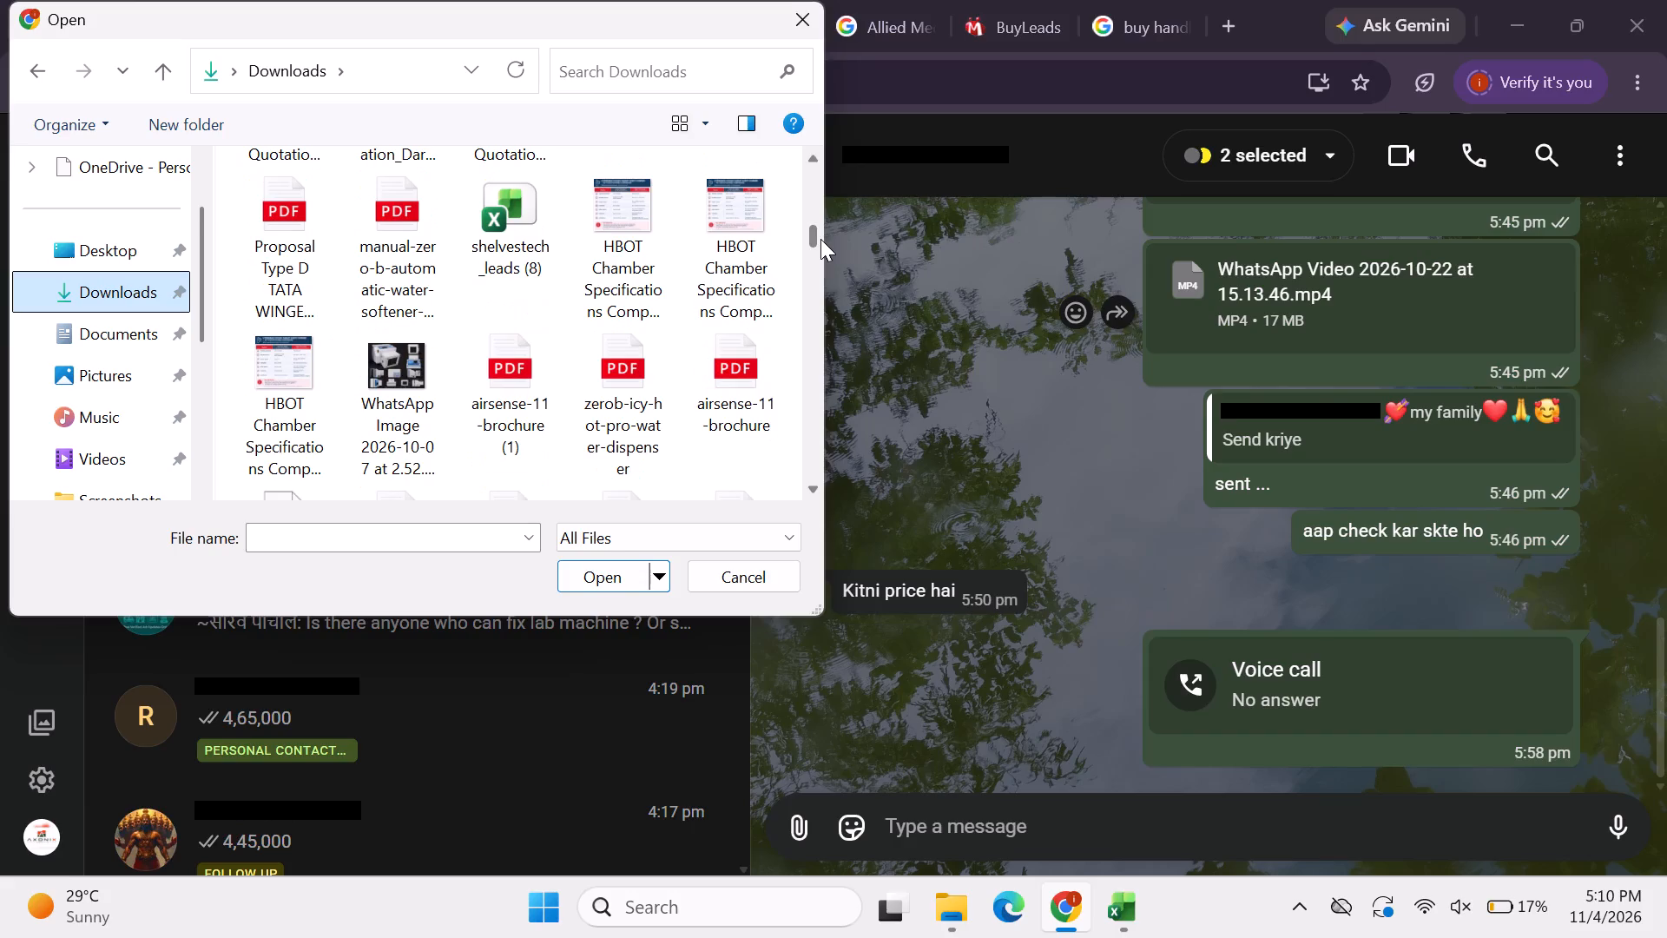
drag(820, 239, 819, 248)
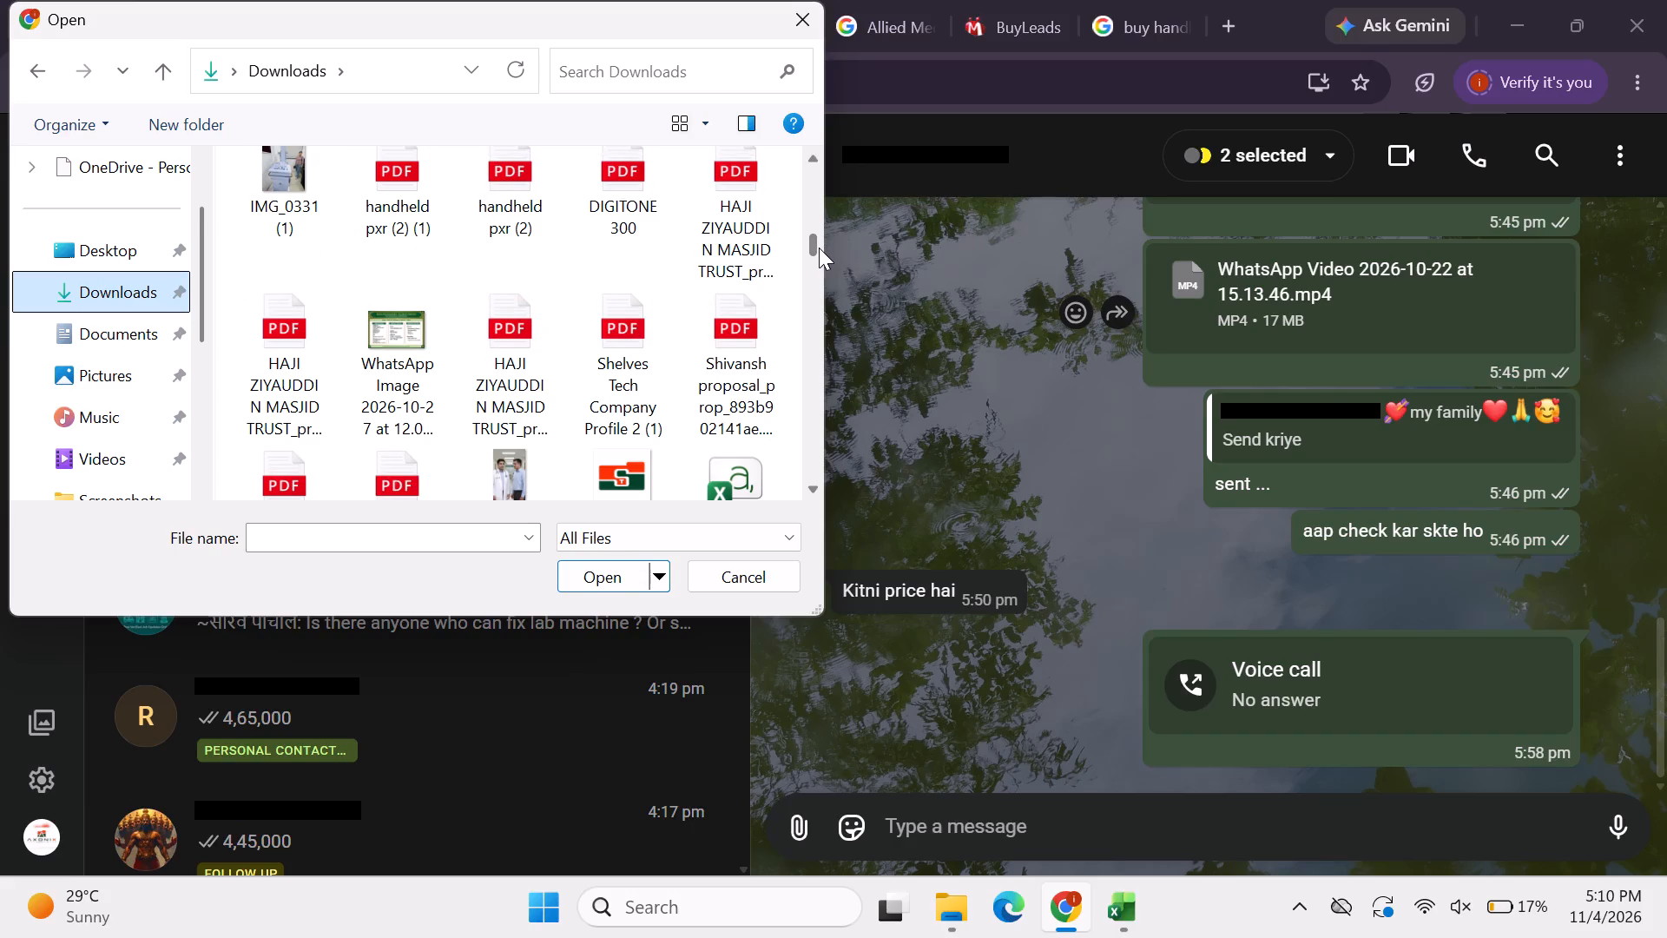
drag(819, 248, 814, 277)
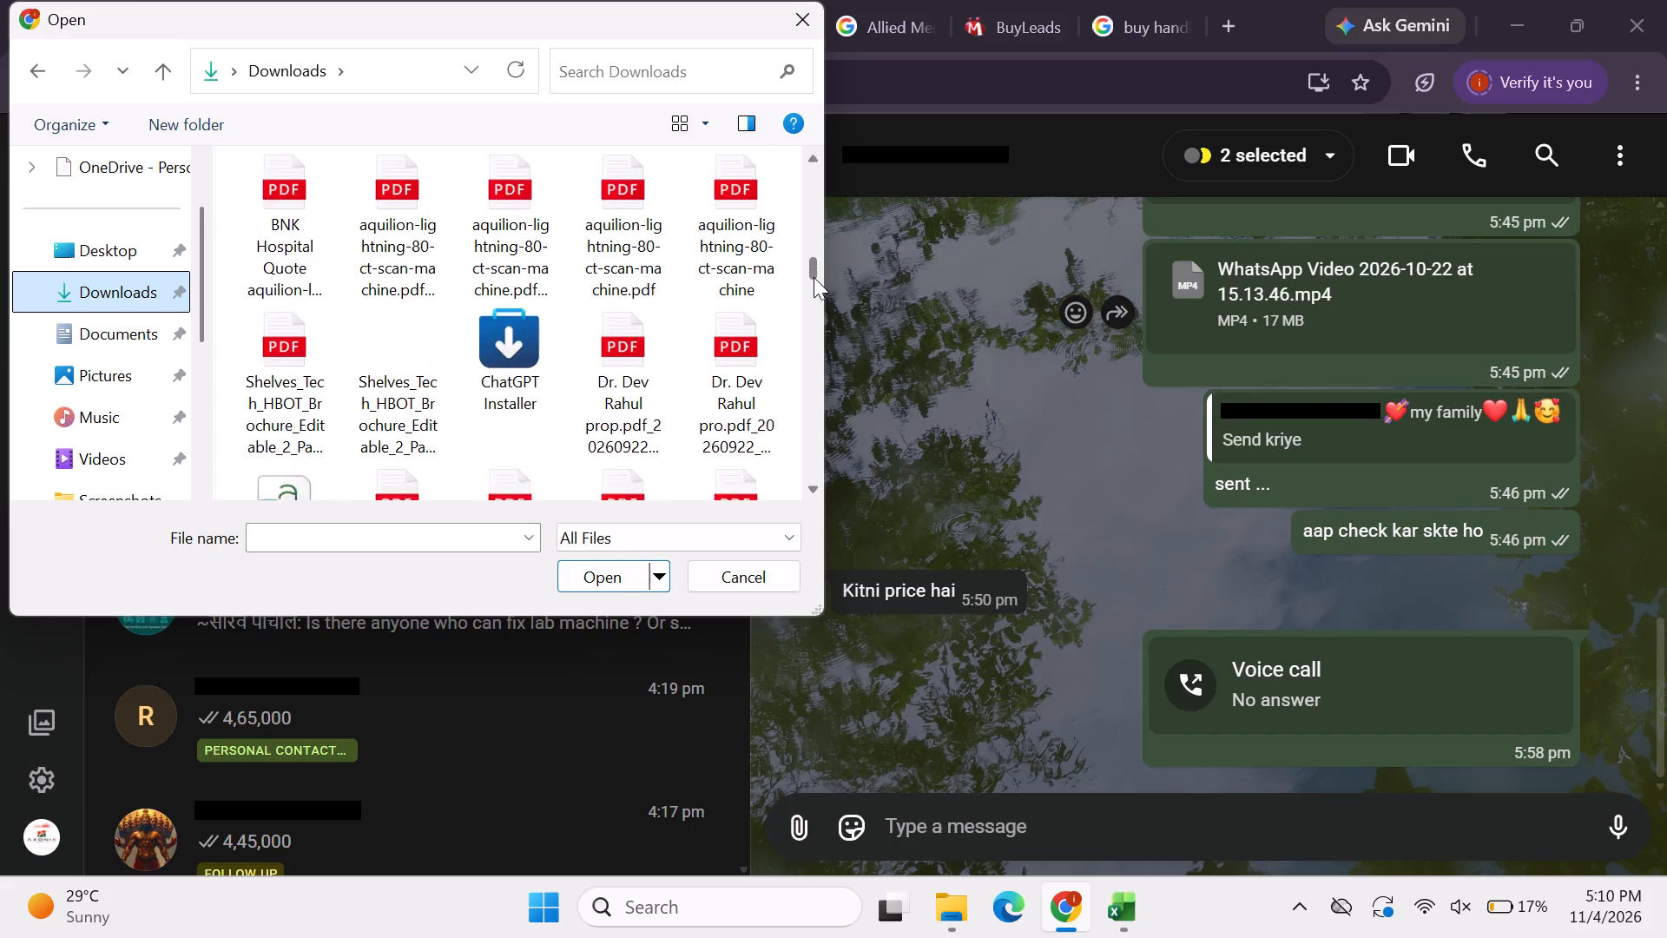
drag(814, 277, 807, 307)
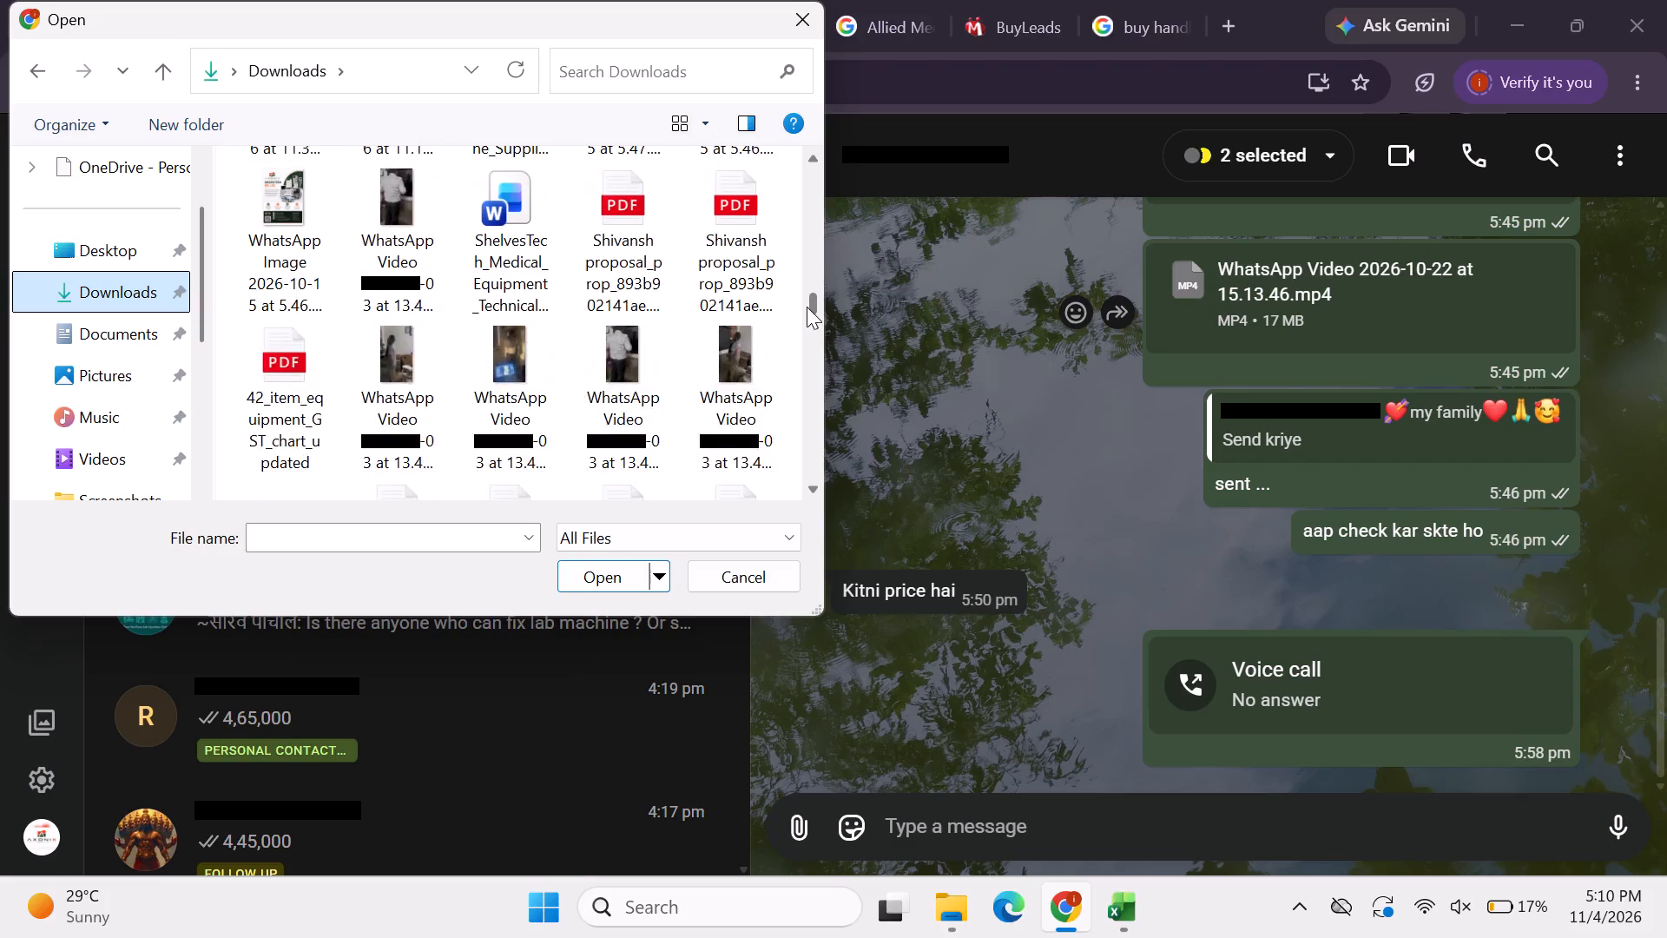
drag(807, 307, 803, 327)
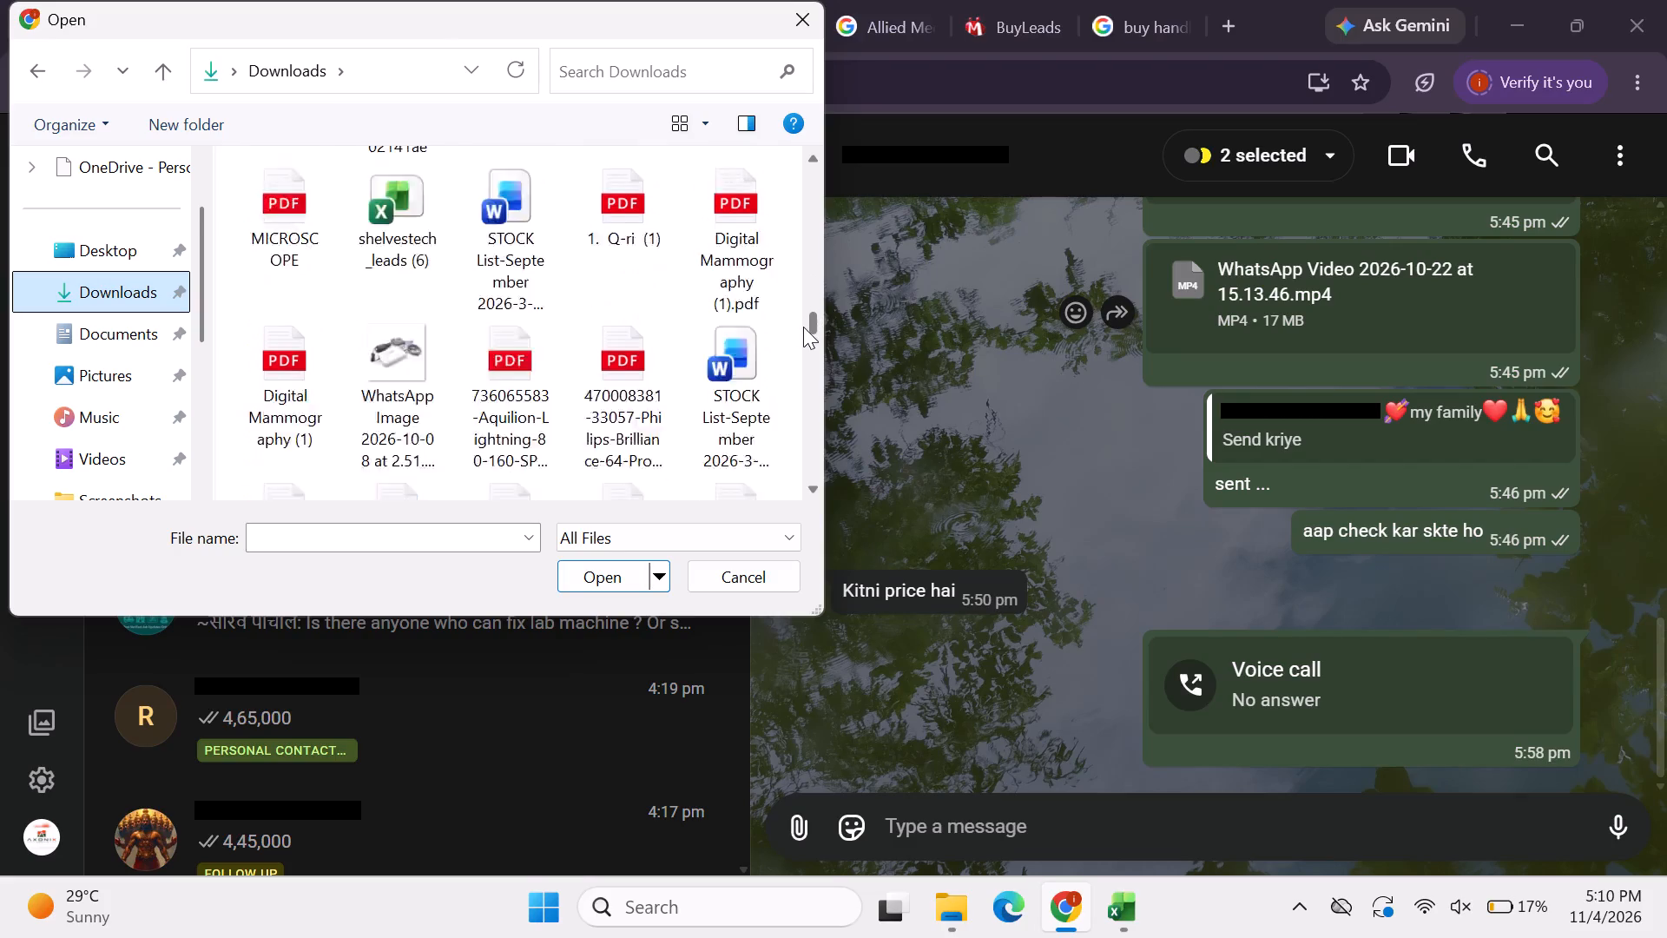
drag(803, 327, 801, 338)
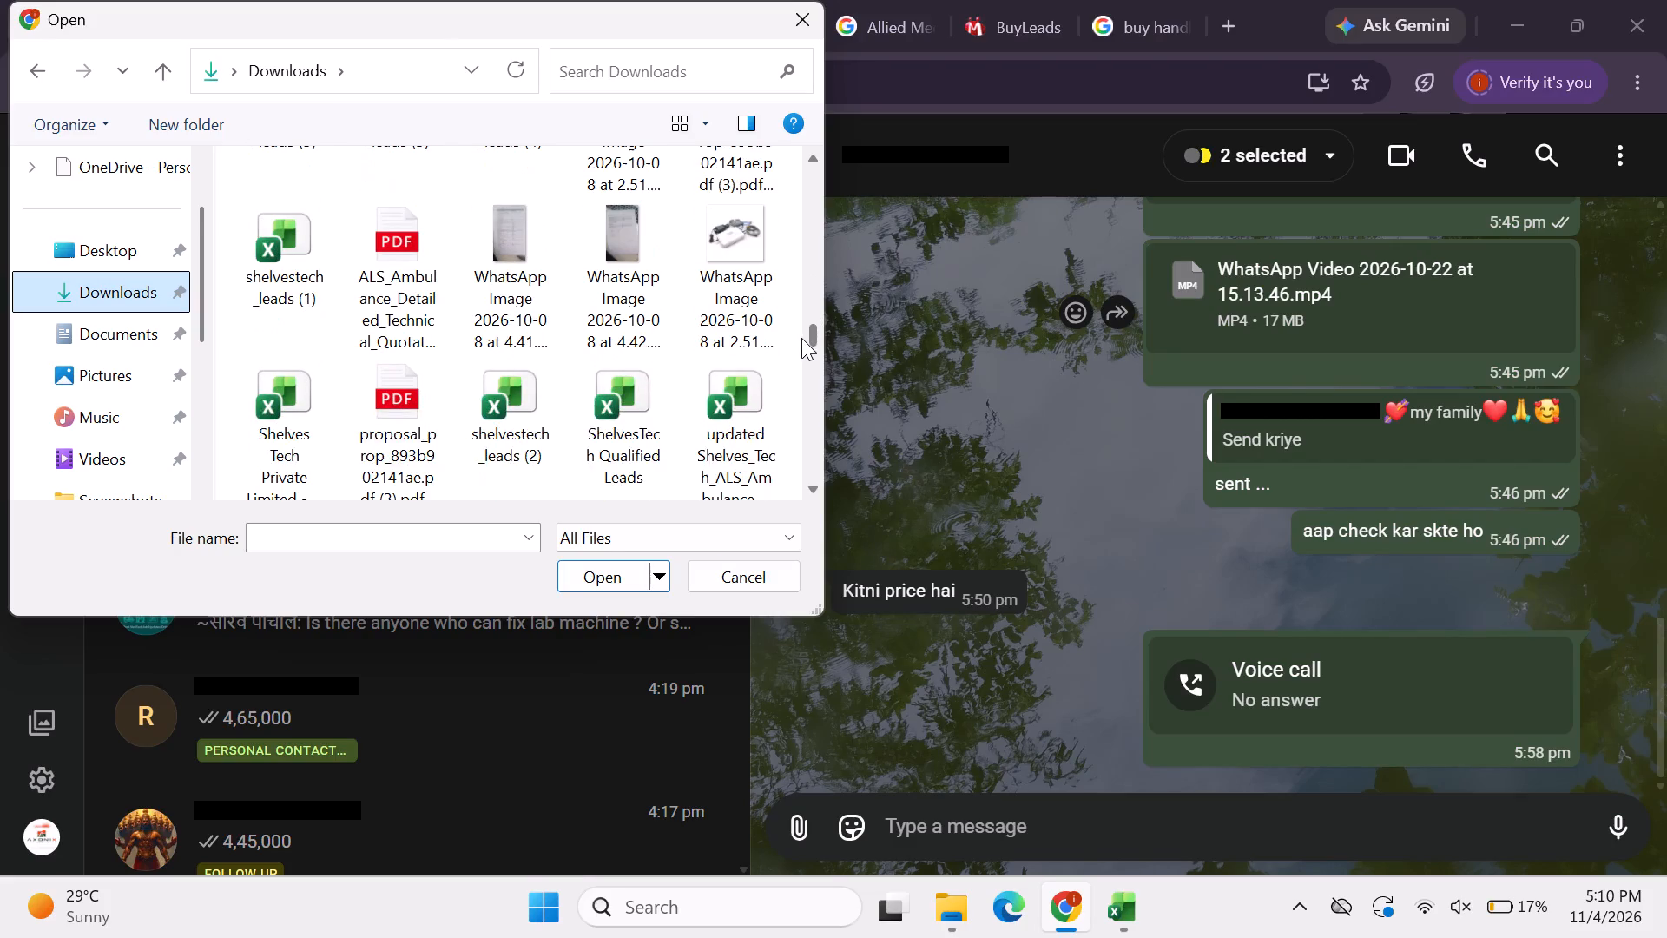
drag(801, 338, 801, 348)
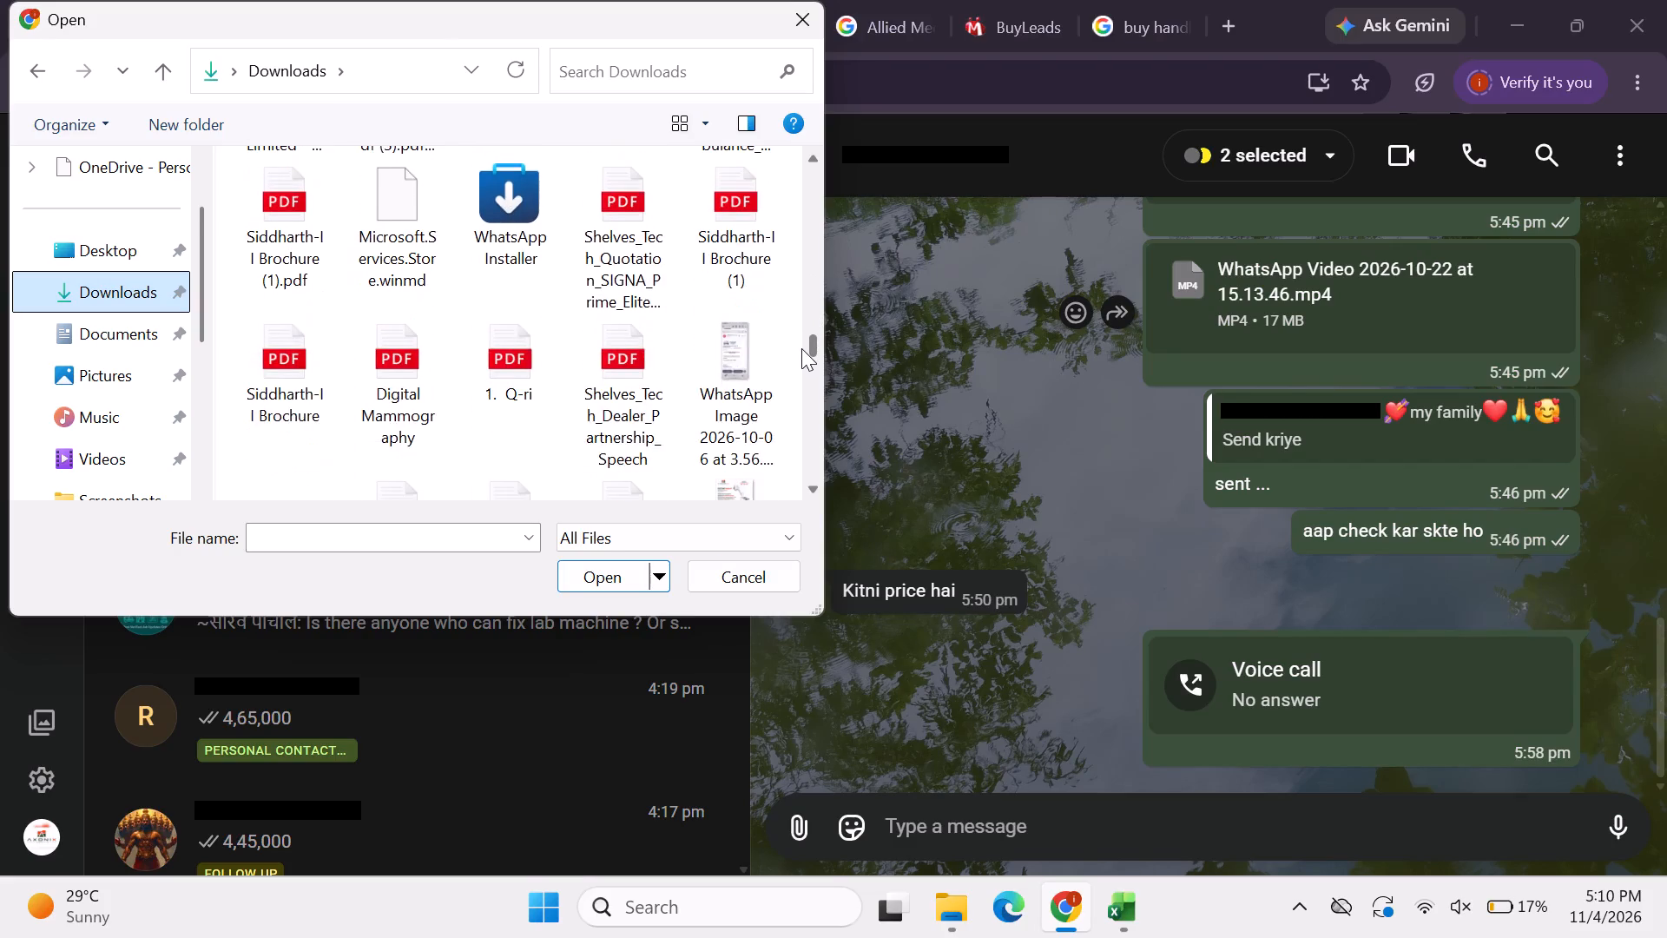
drag(801, 348, 795, 367)
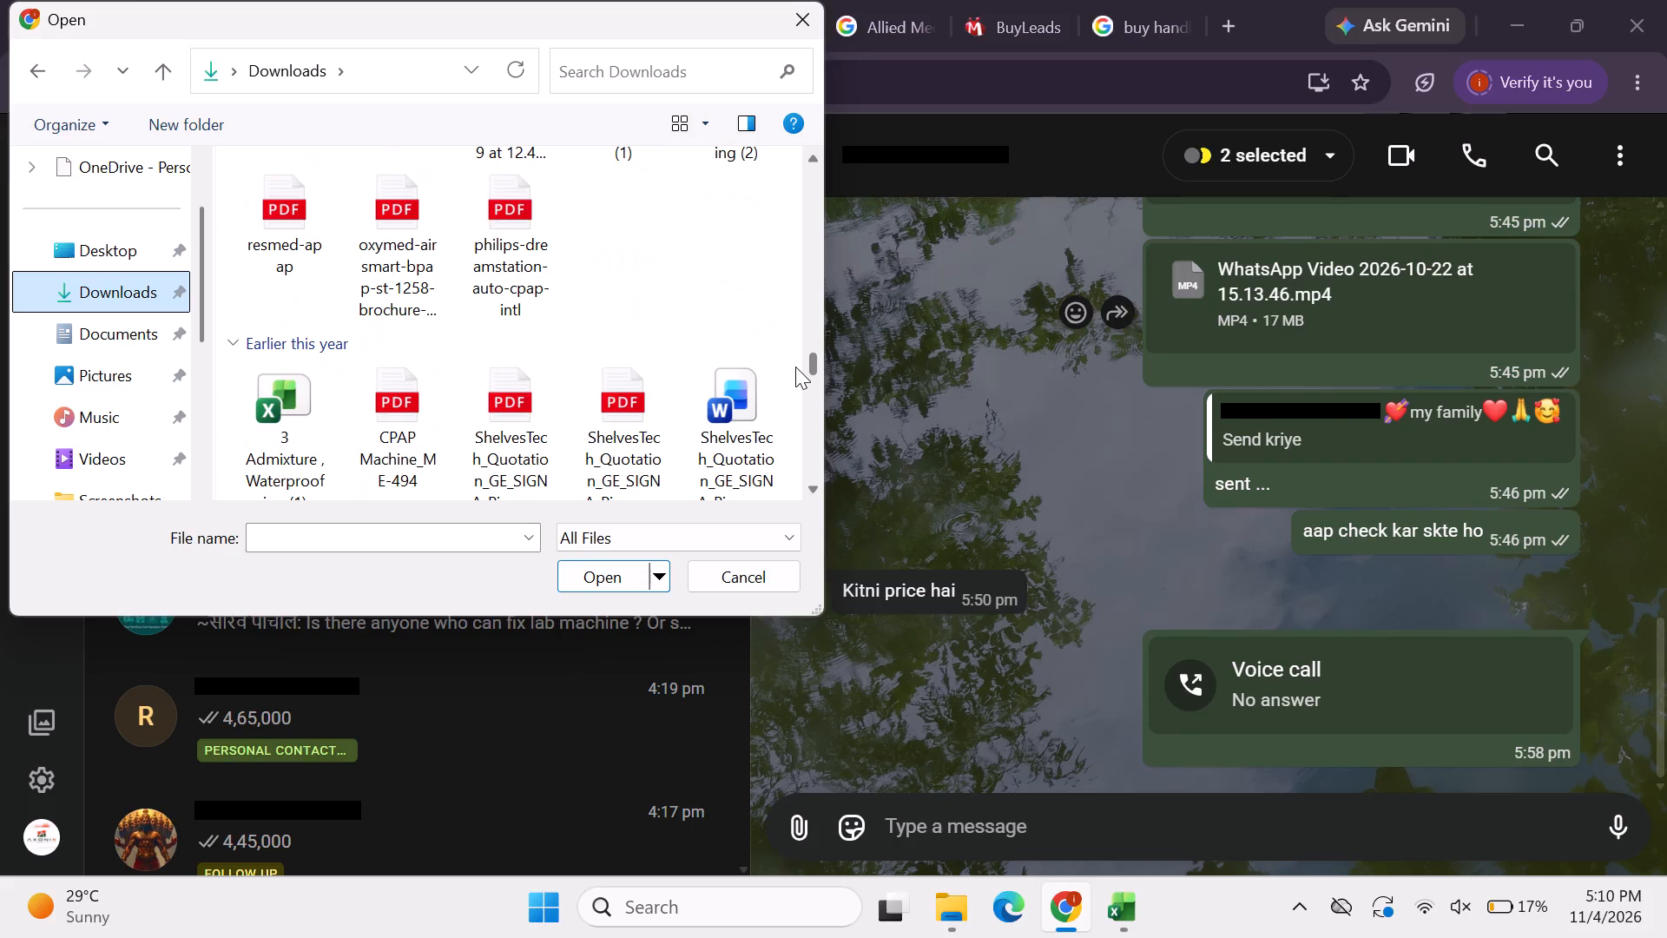
drag(795, 367, 797, 361)
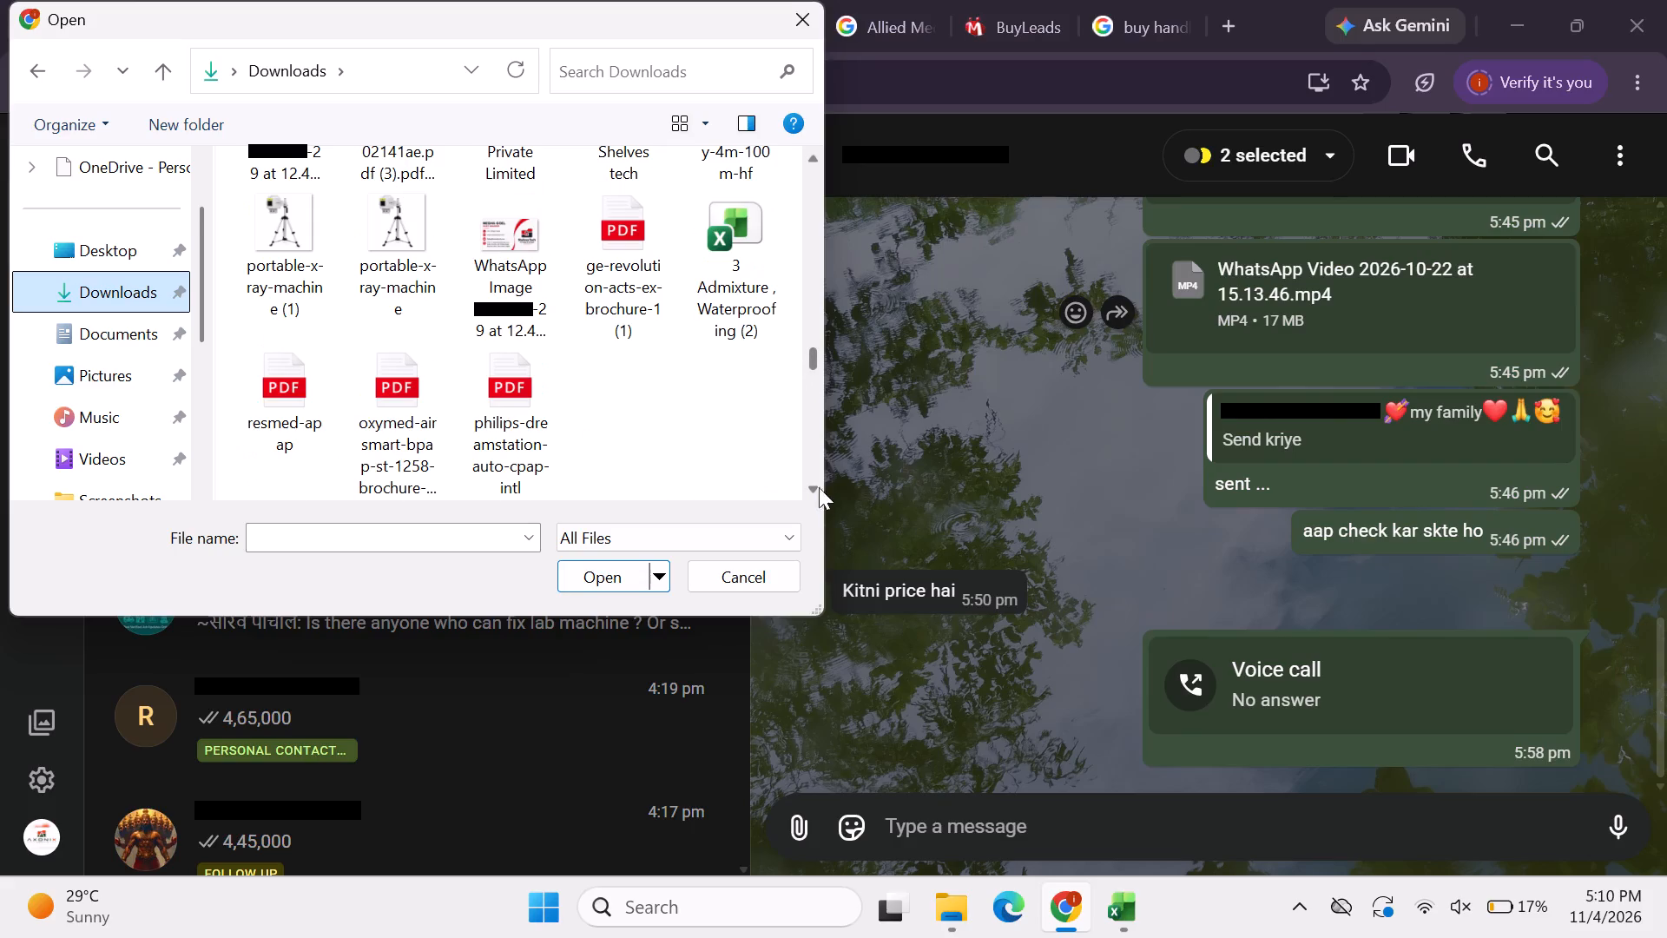
Examine the older Downloads files grouped under Earlier this year for a DR system brochure or quotation to send.
double_click(815, 484)
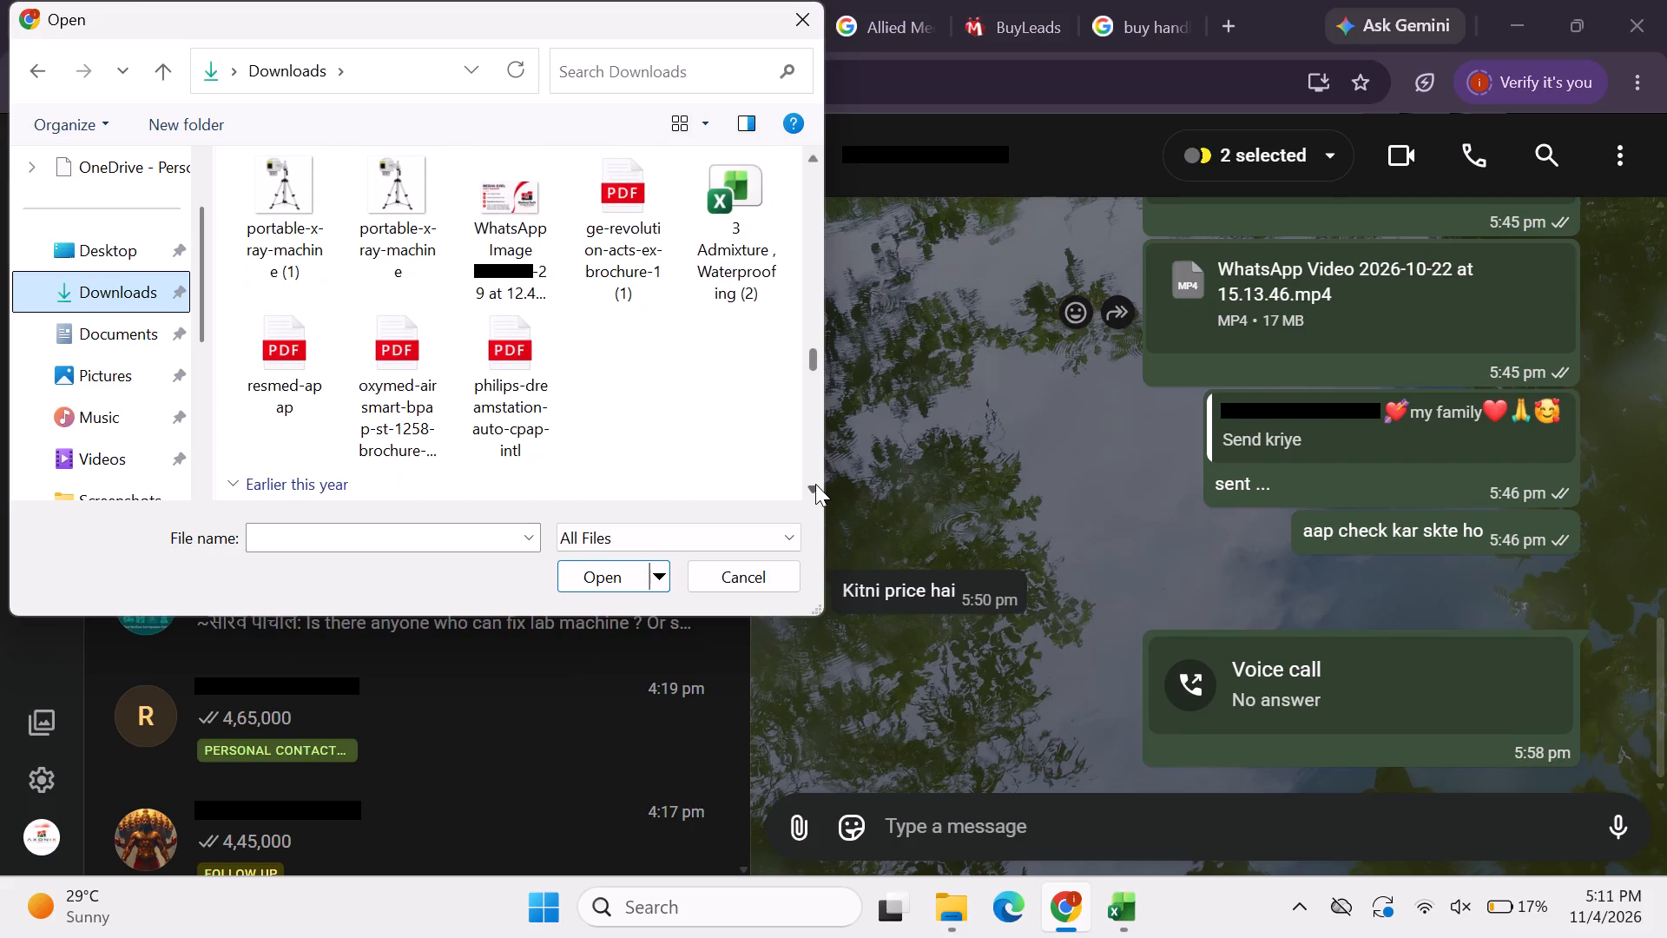
double_click(815, 484)
click(815, 484)
double_click(815, 484)
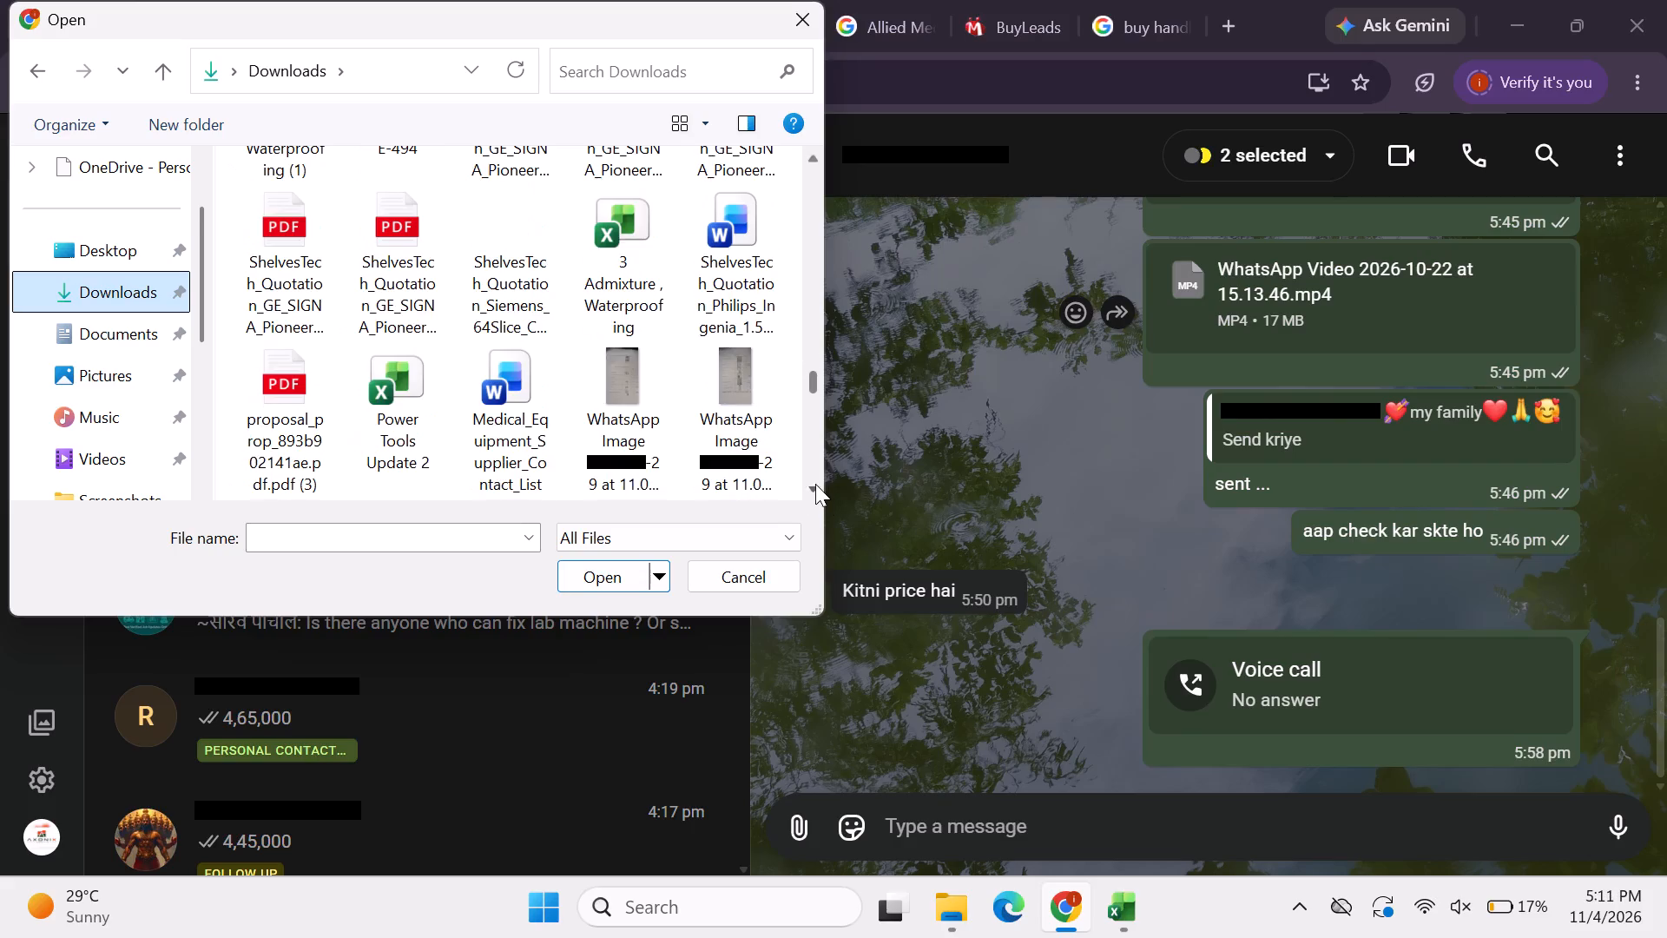
click(815, 484)
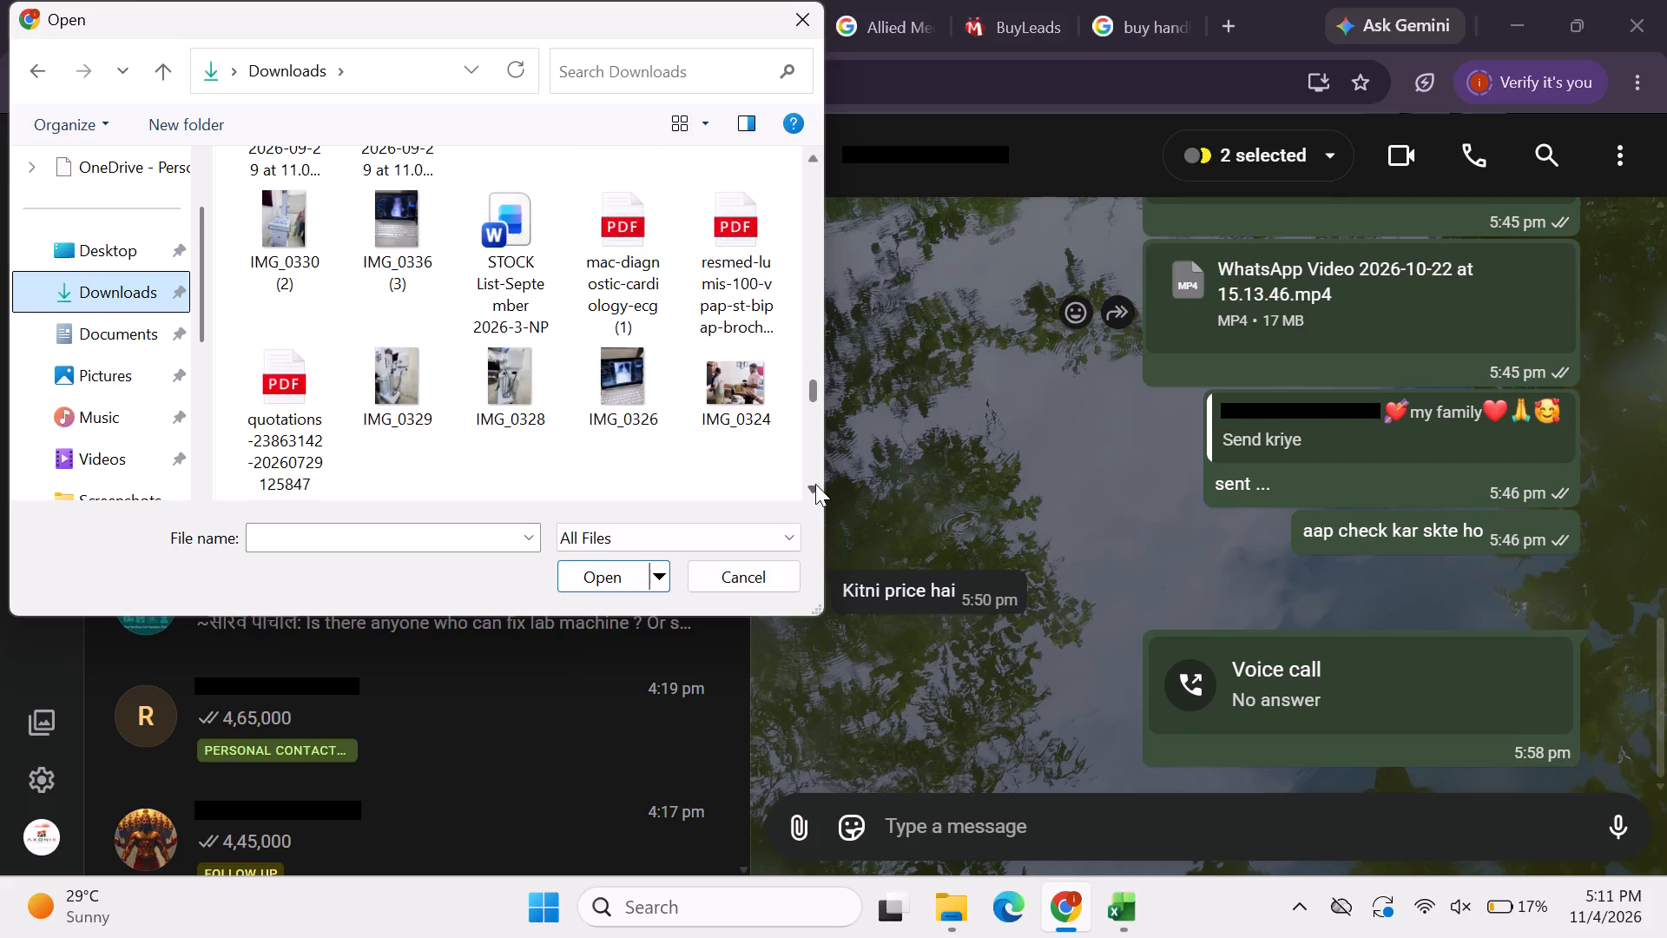
click(815, 484)
click(815, 484)
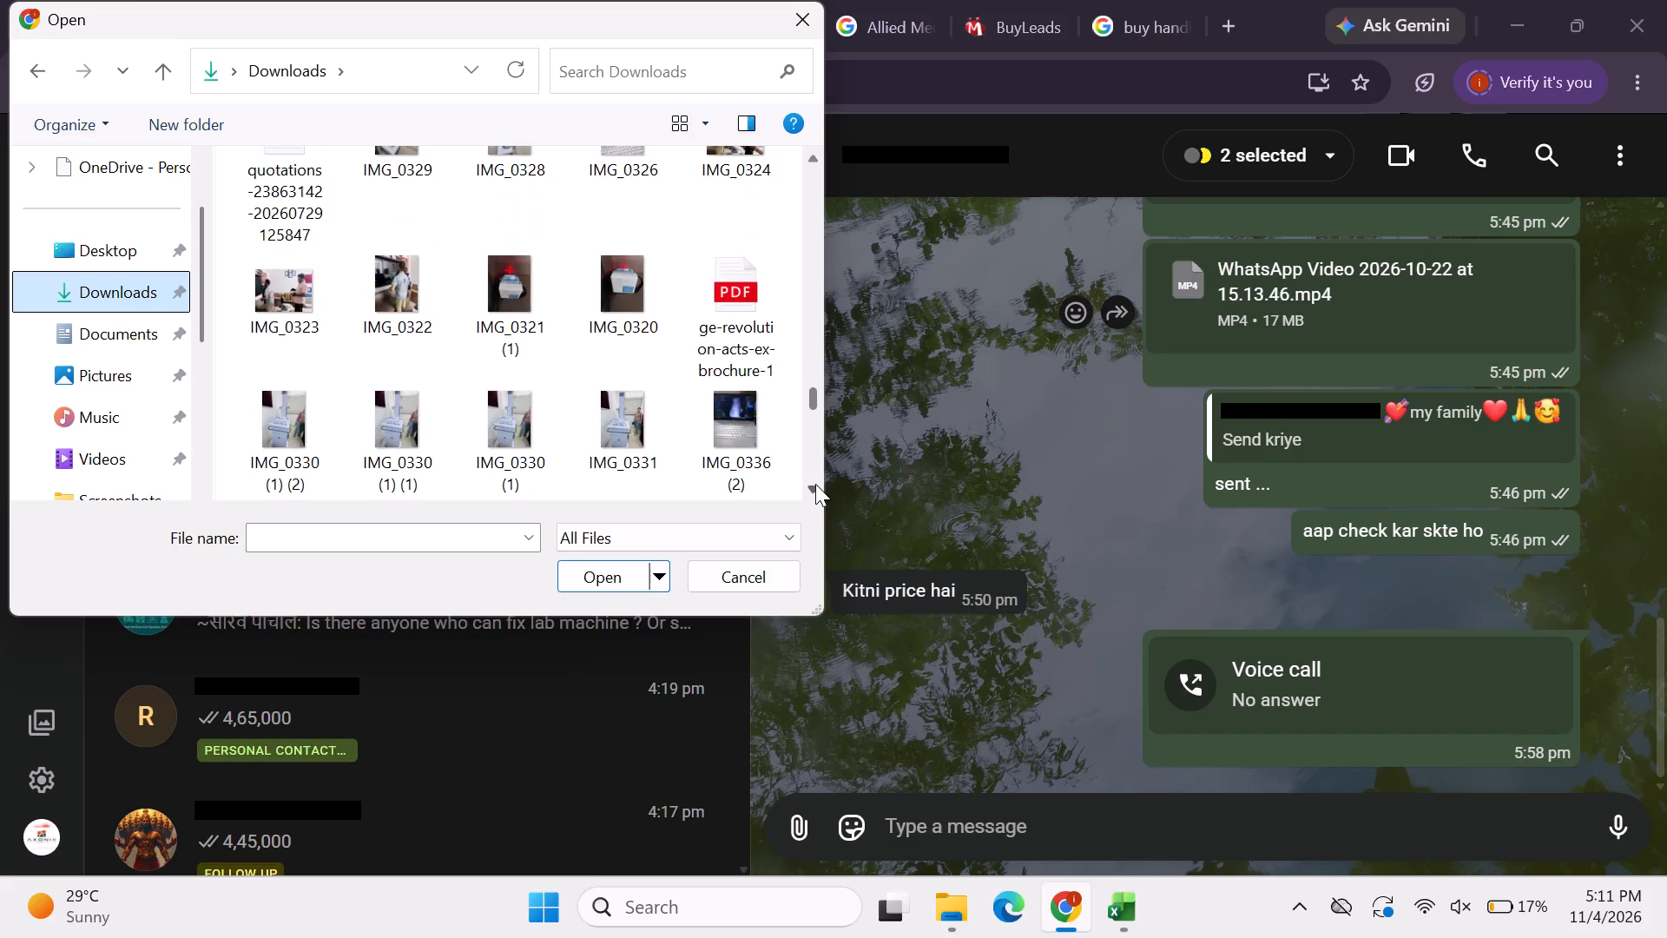
click(815, 484)
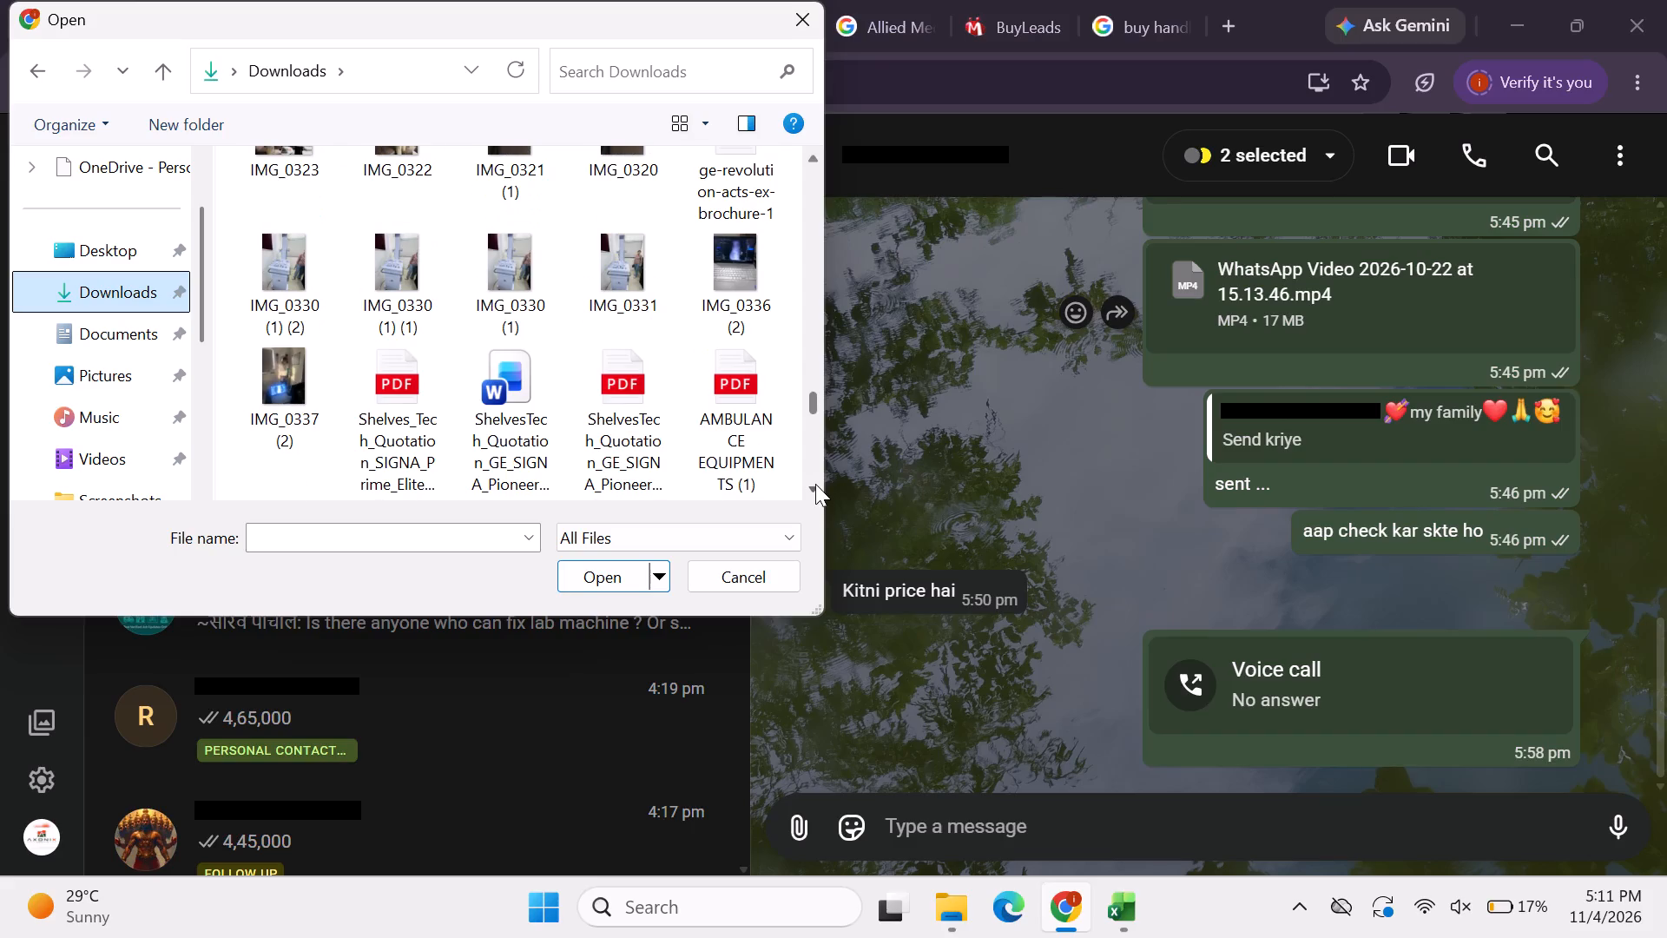
click(815, 484)
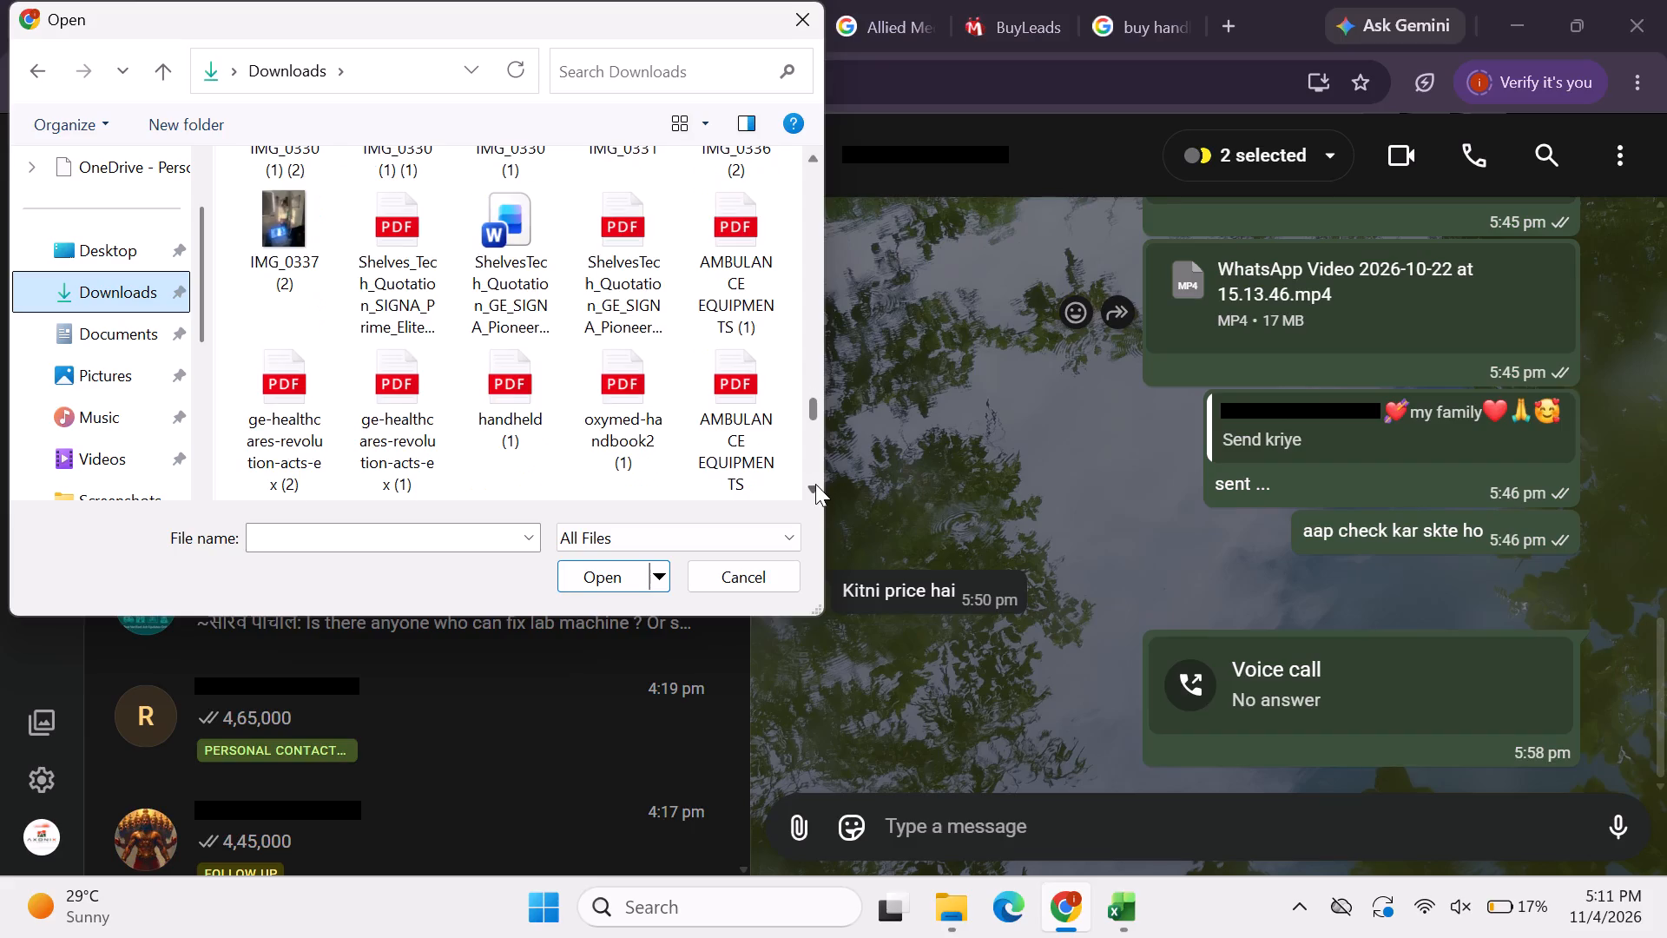
click(815, 484)
click(815, 484)
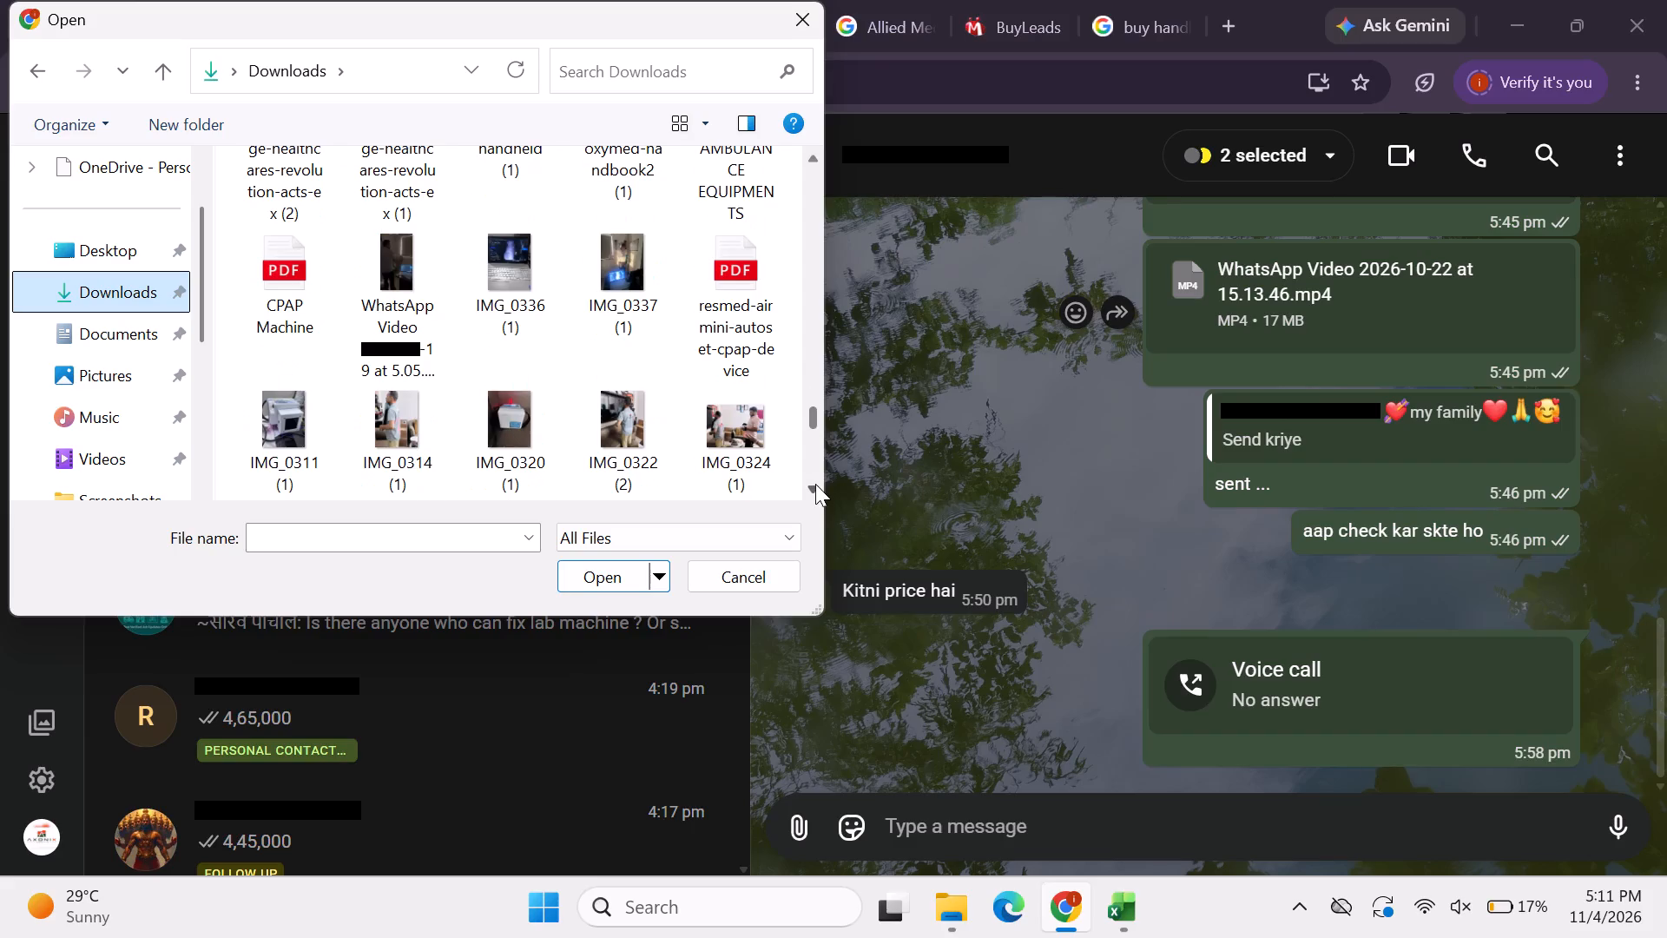
click(815, 484)
click(815, 484)
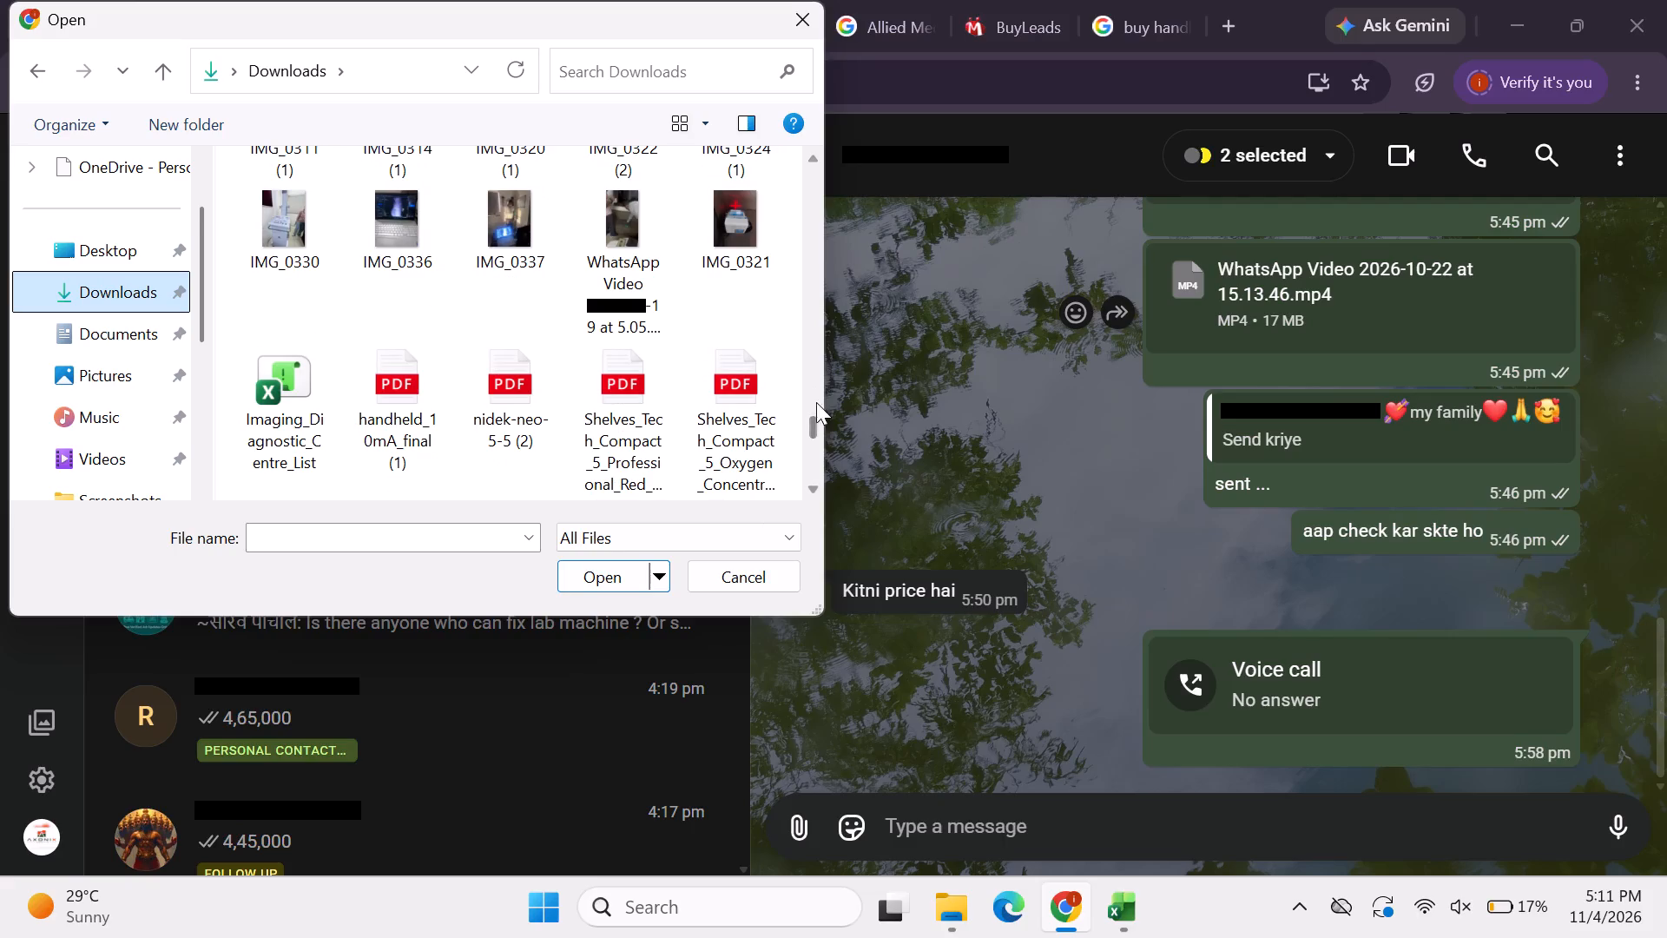
drag(814, 420, 814, 469)
click(814, 156)
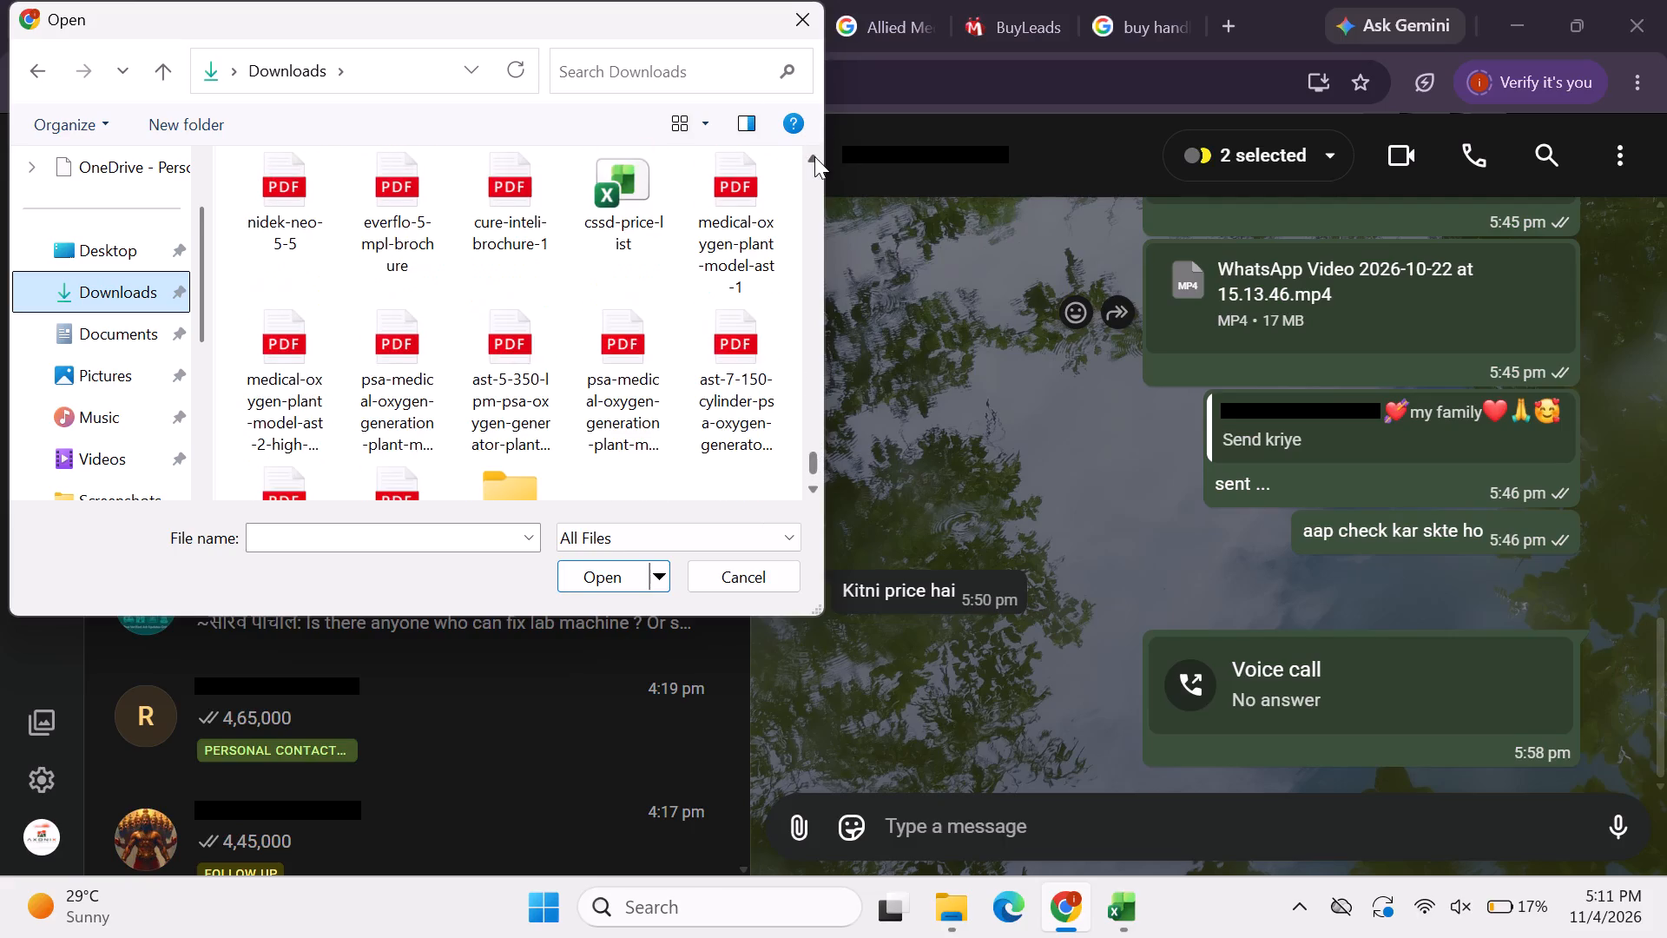
click(814, 156)
click(814, 156)
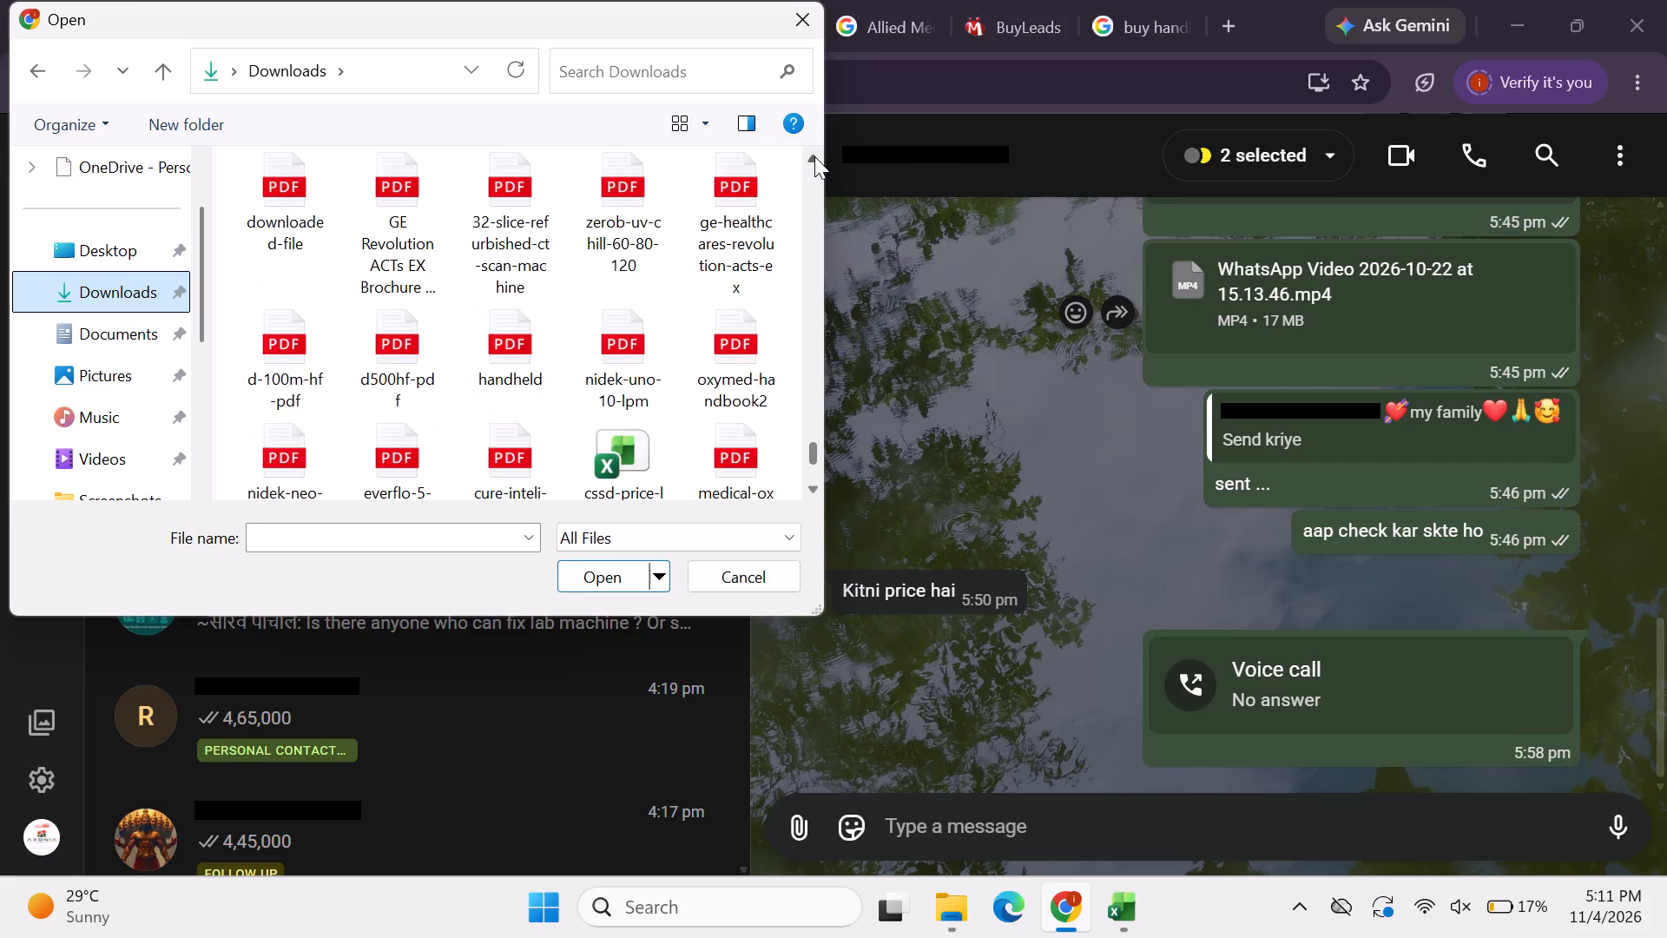
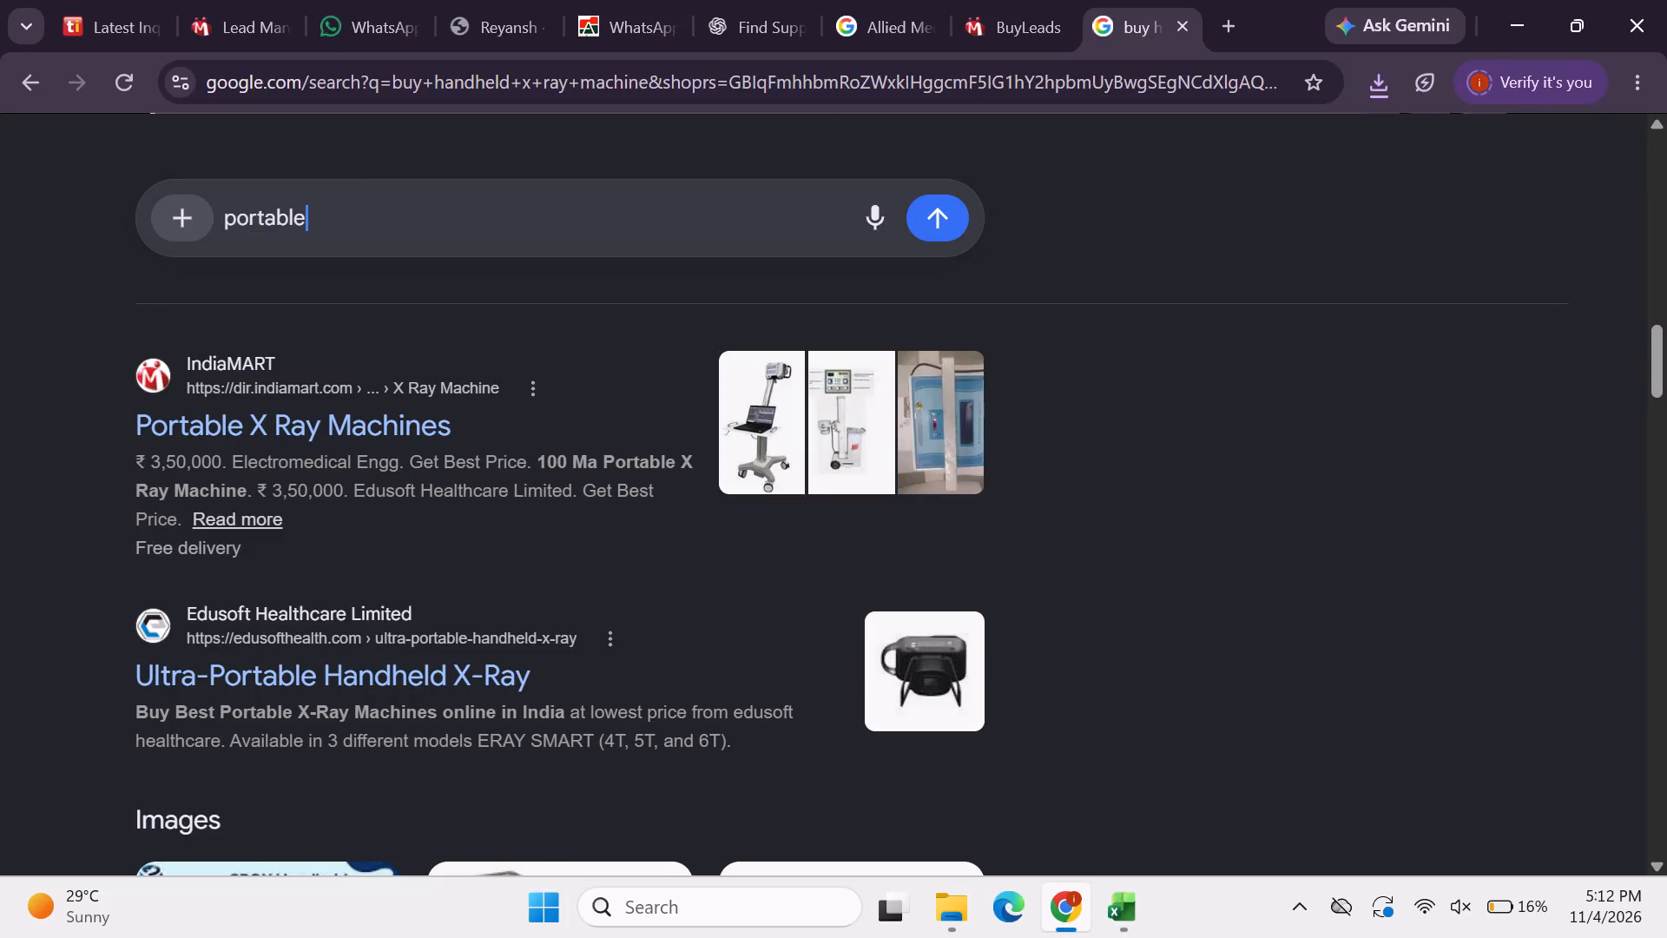
Search for "portable machine with display" as a follow-up question to the handheld x-ray results.
key(space)
text(machine with display)
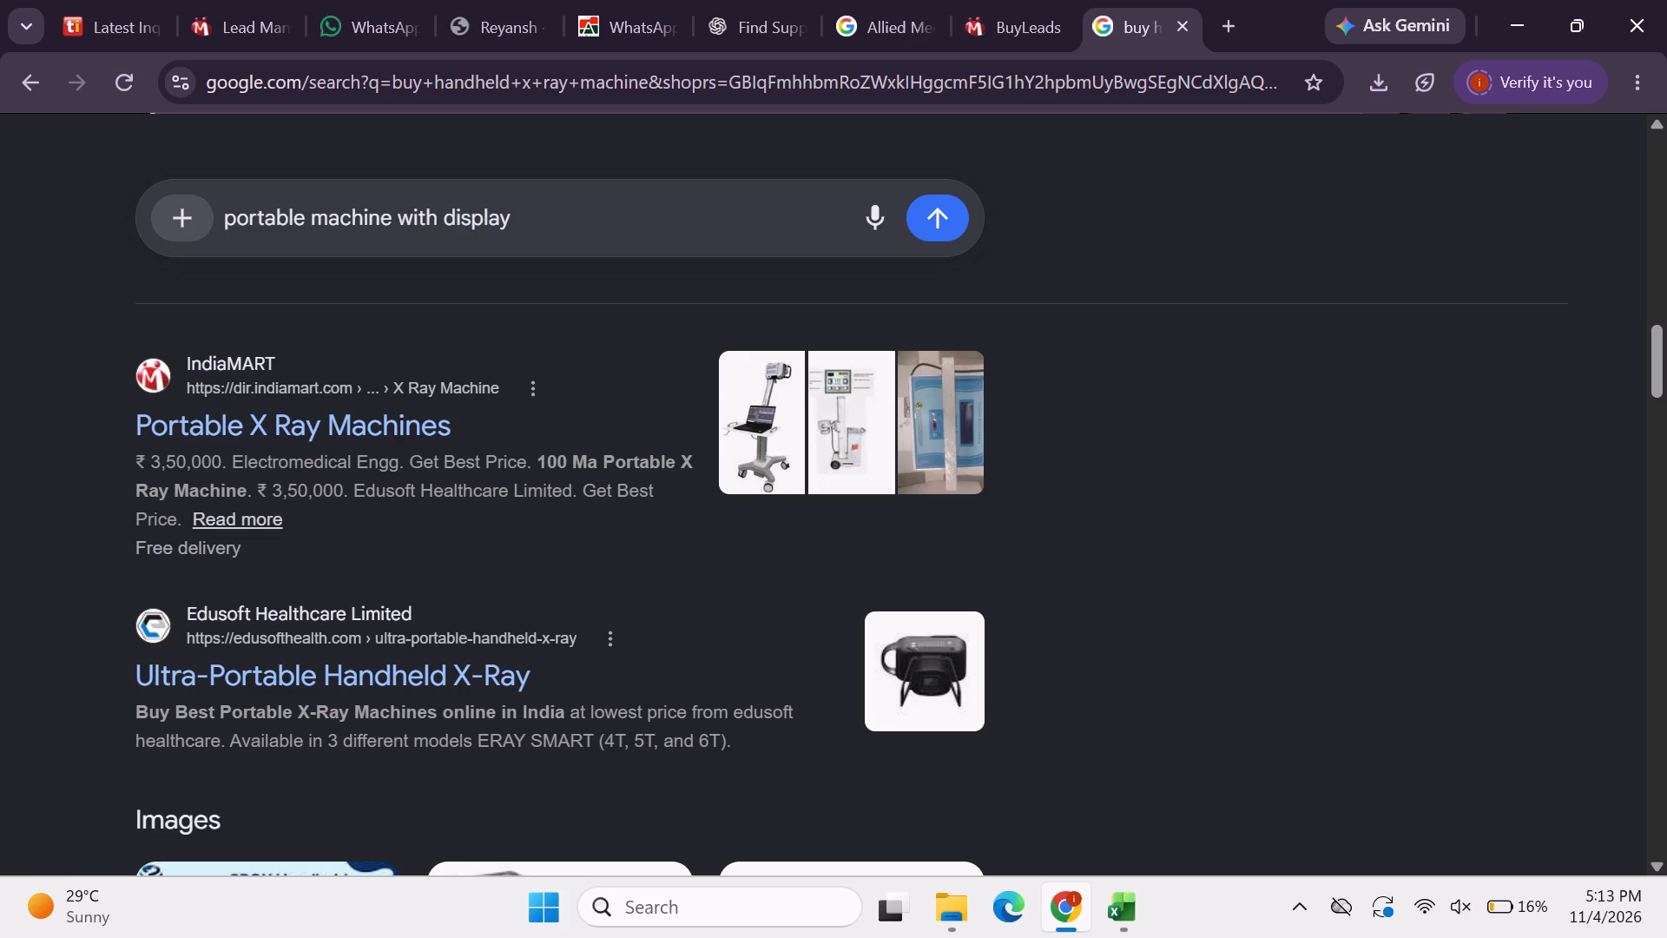
key(Return)
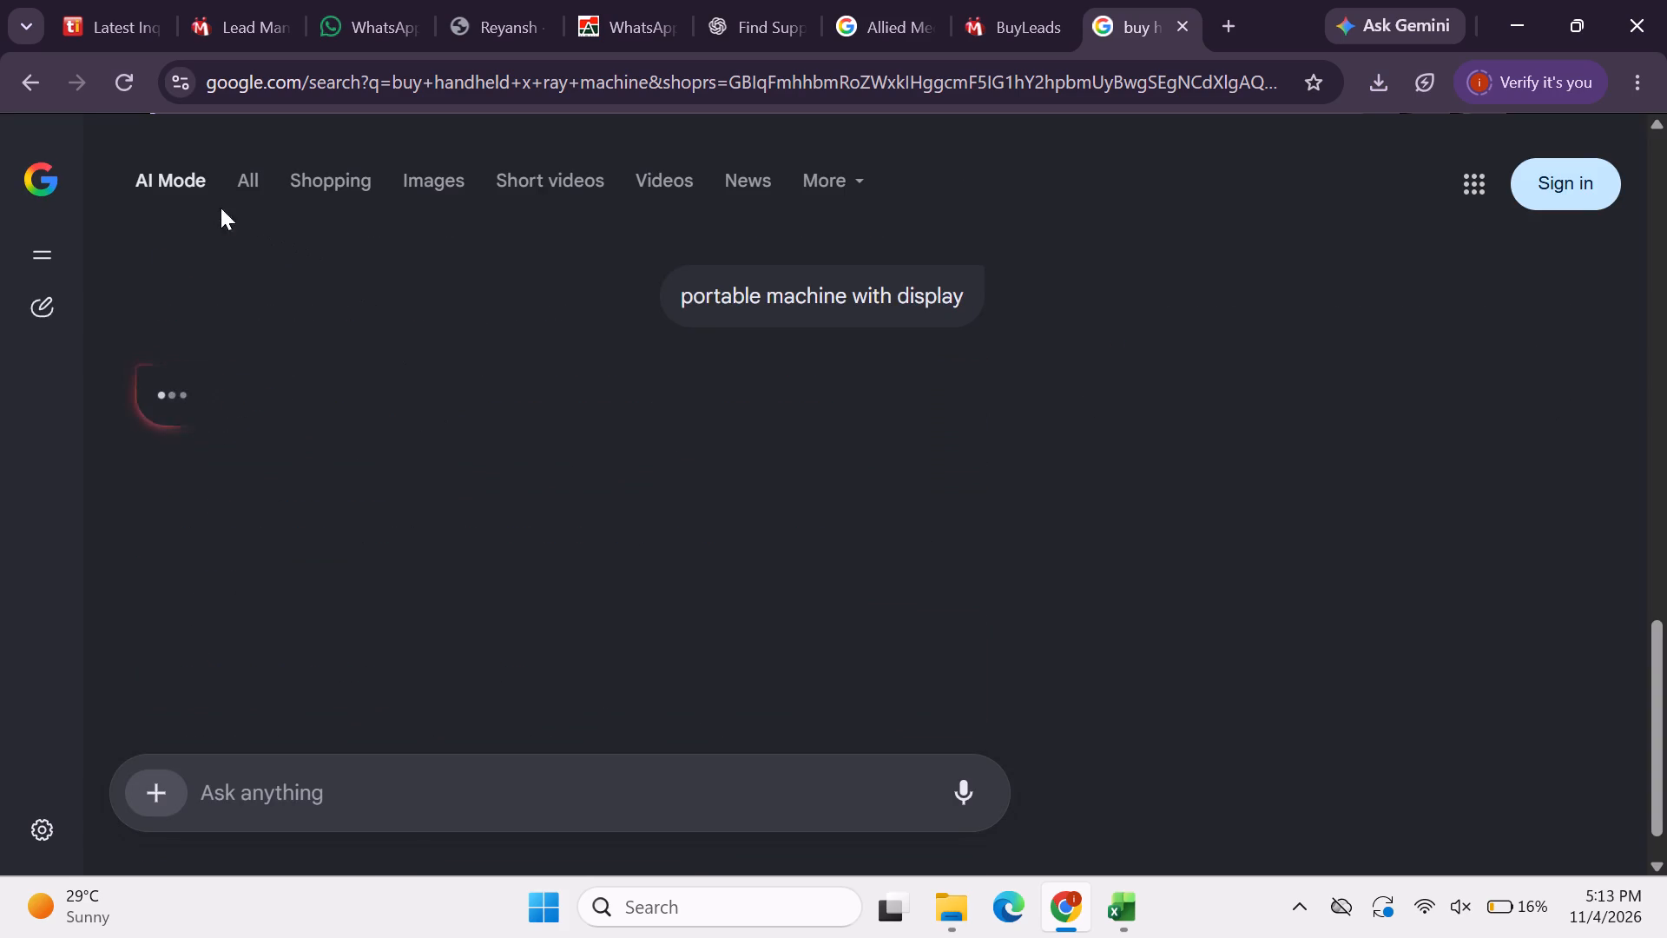
Return to the full web results for "buy handheld x ray machine" and examine the listings and product images.
click(246, 183)
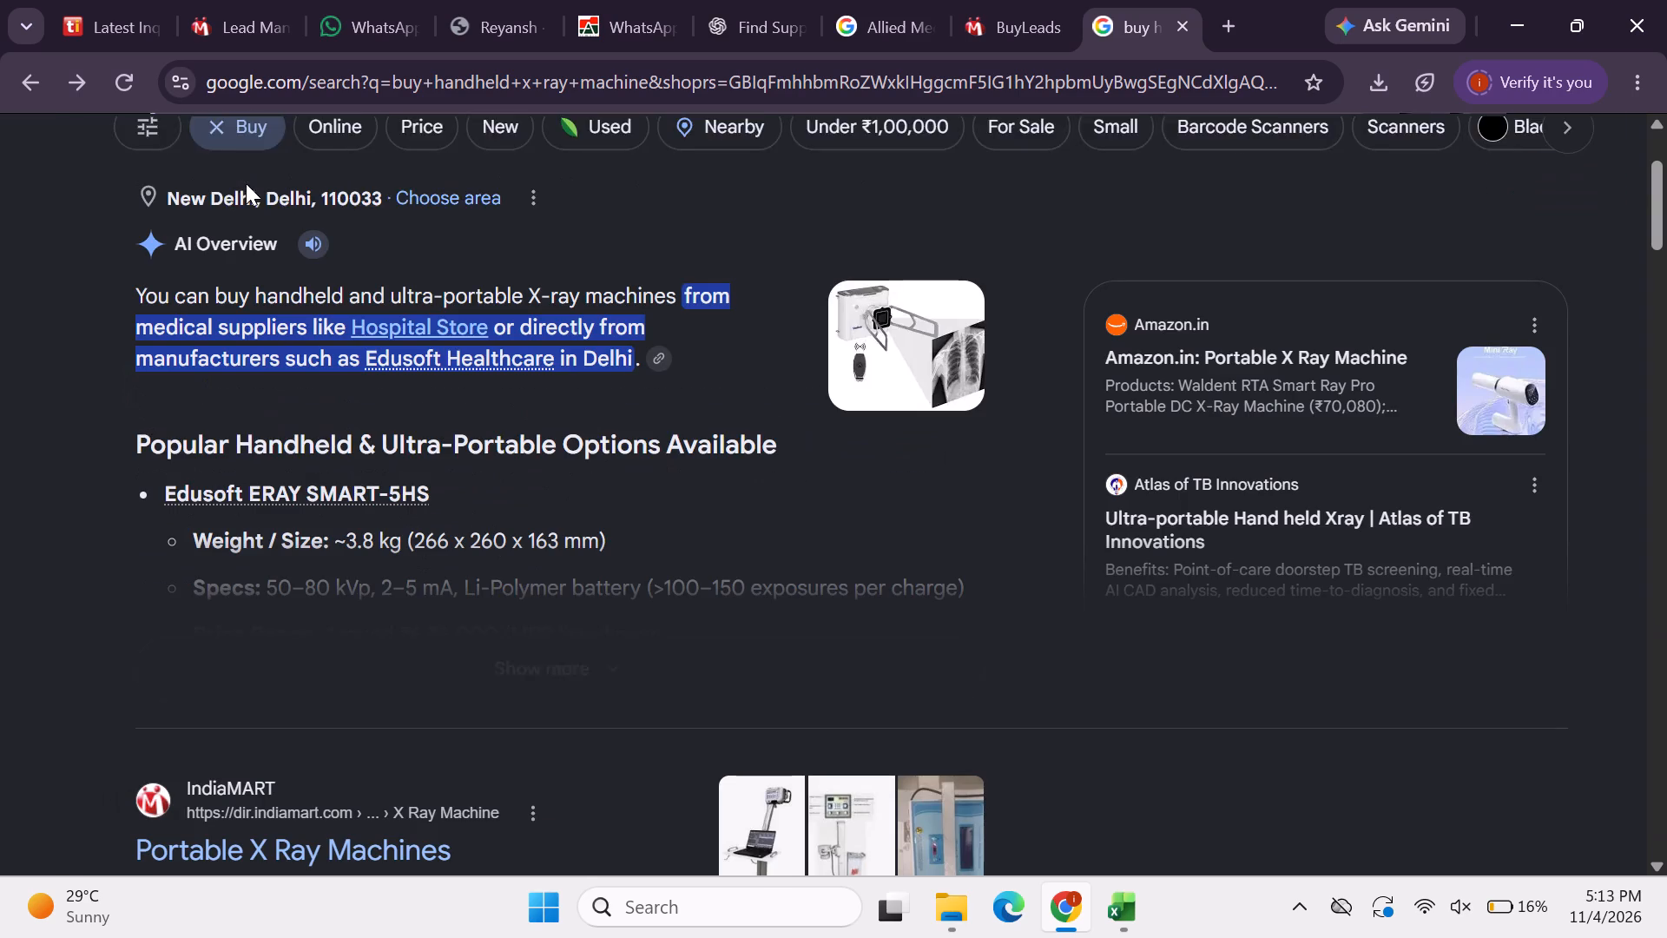
scroll(738, 420, down, 1)
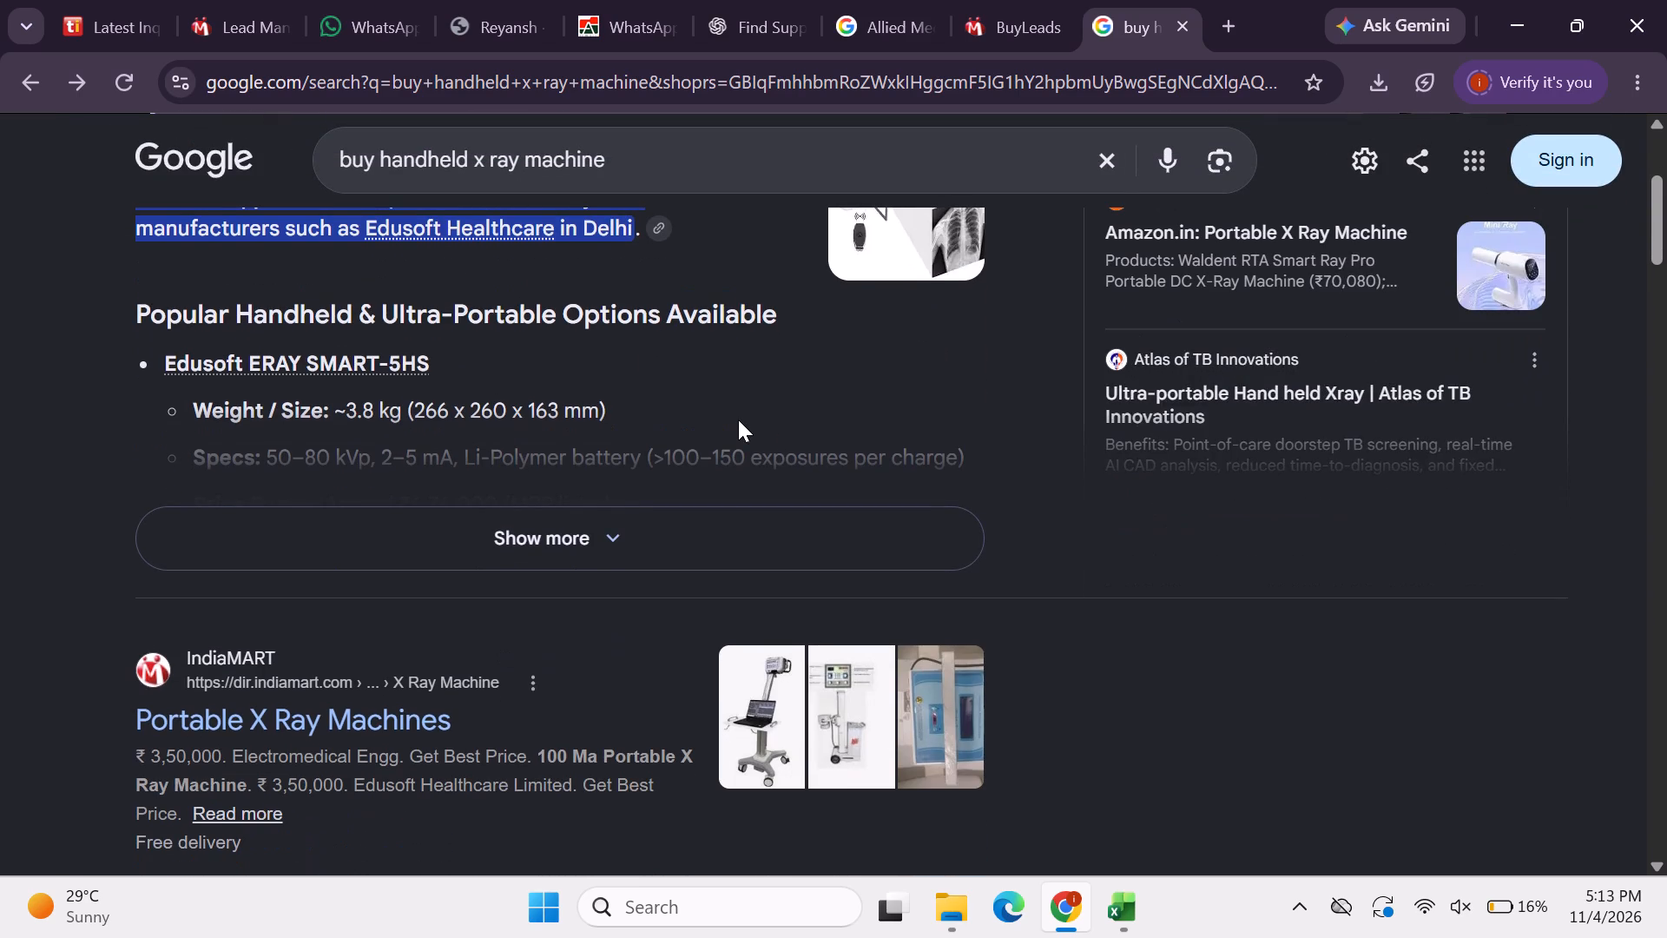
scroll(761, 491, down, 2)
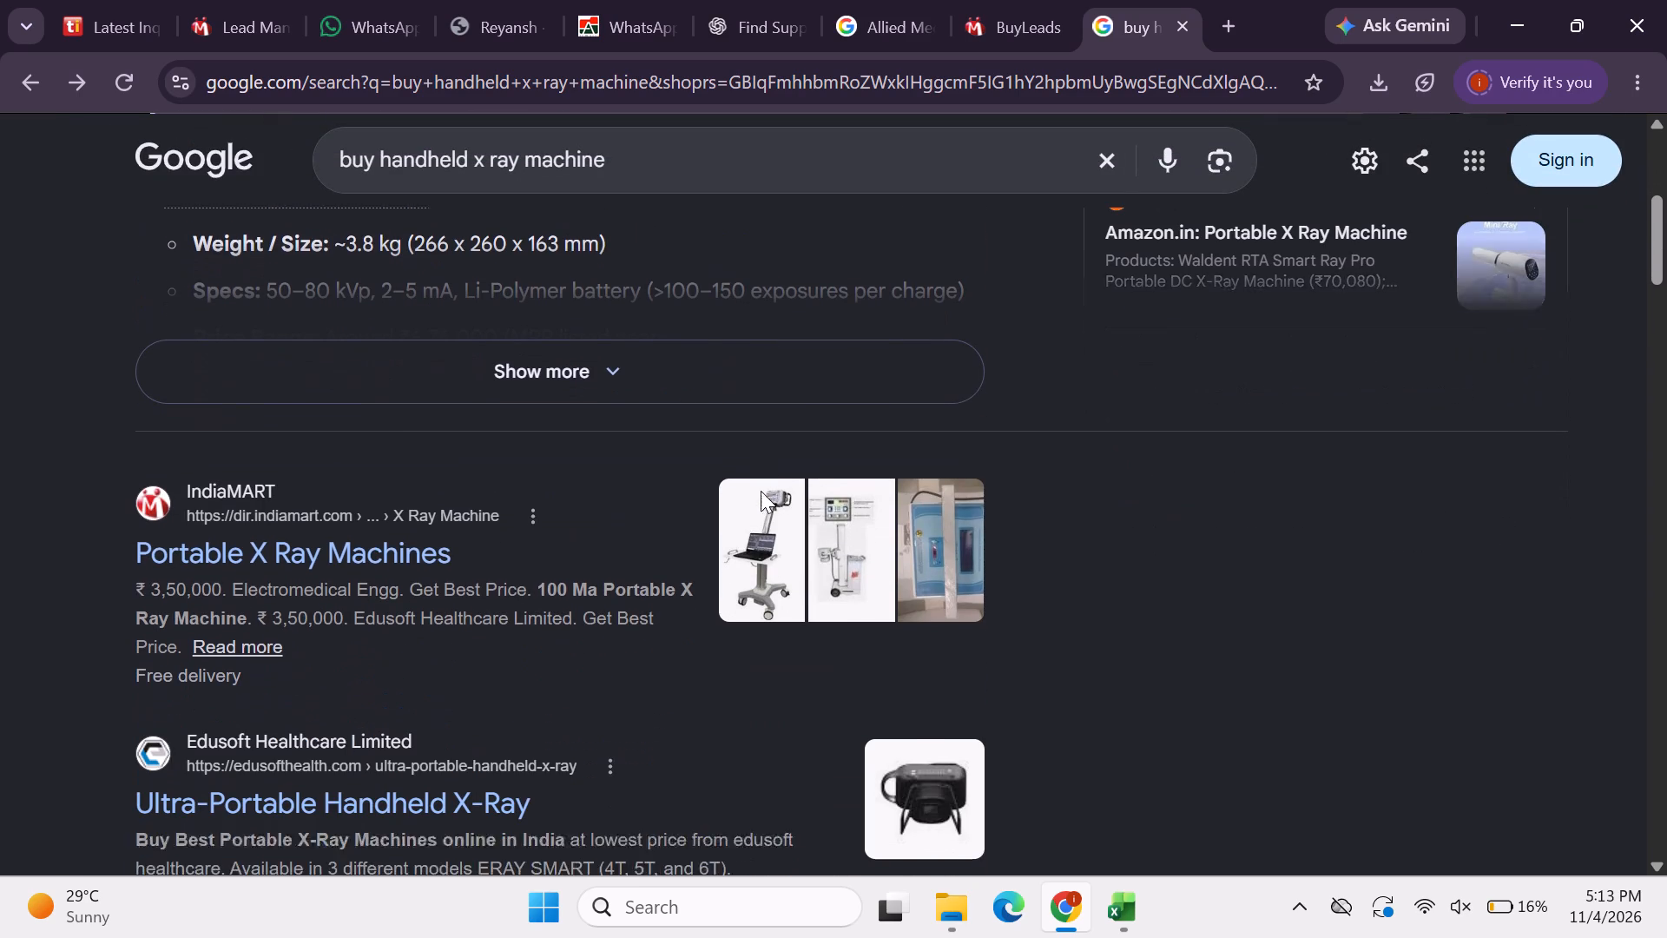
scroll(761, 491, down, 3)
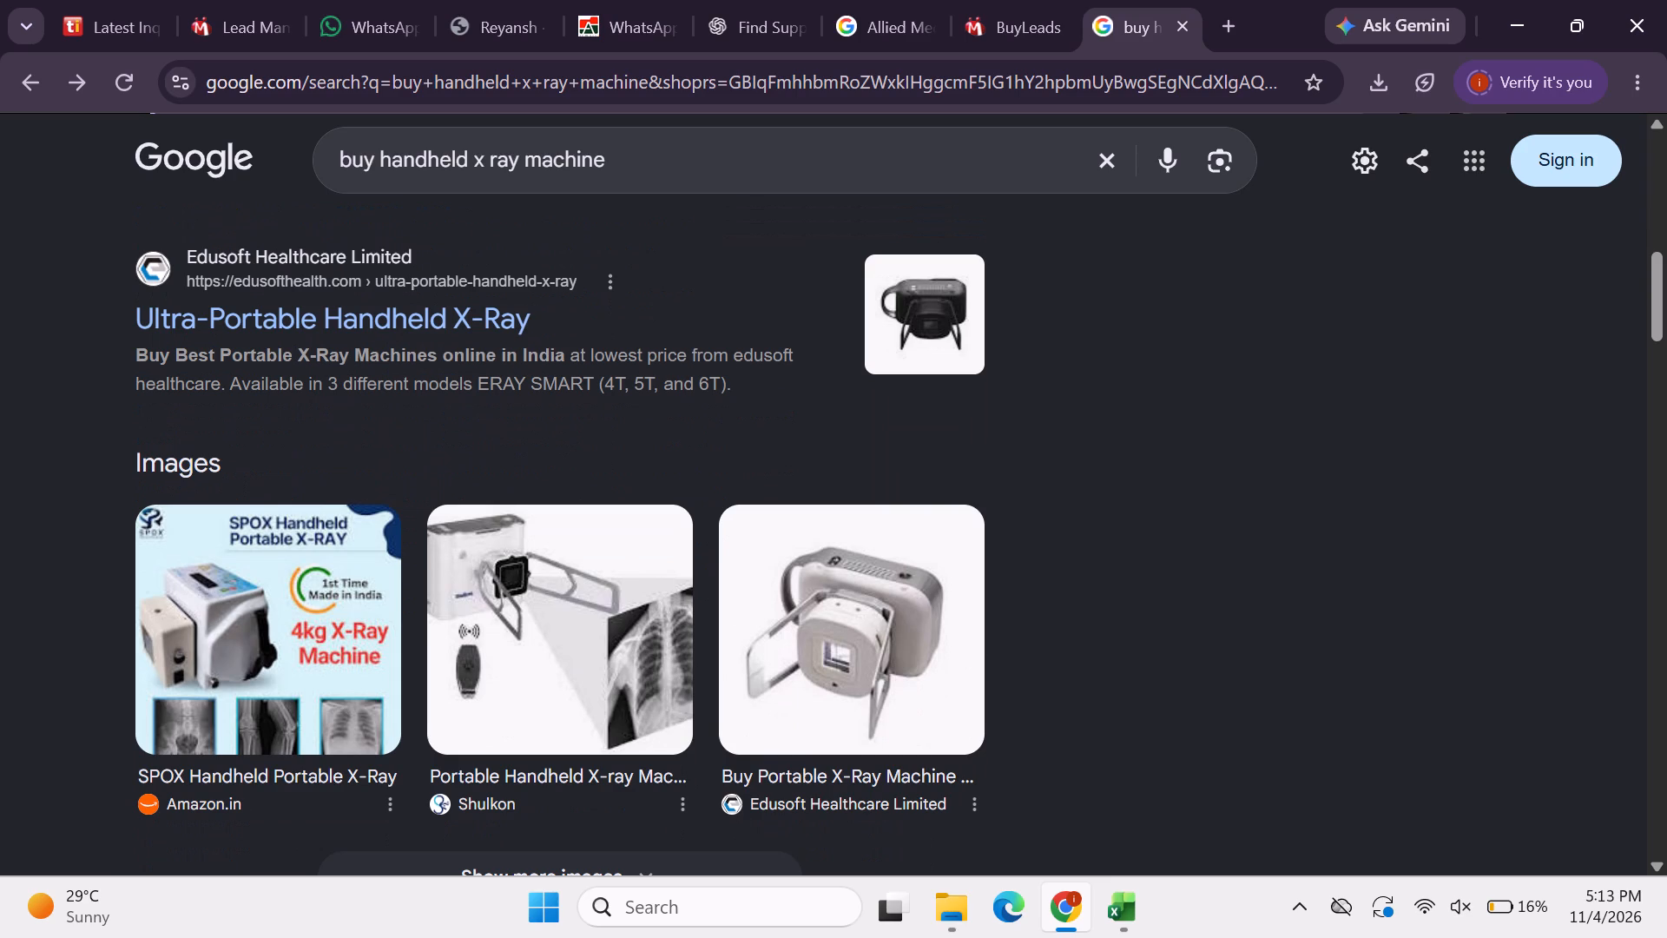
scroll(641, 624, up, 4)
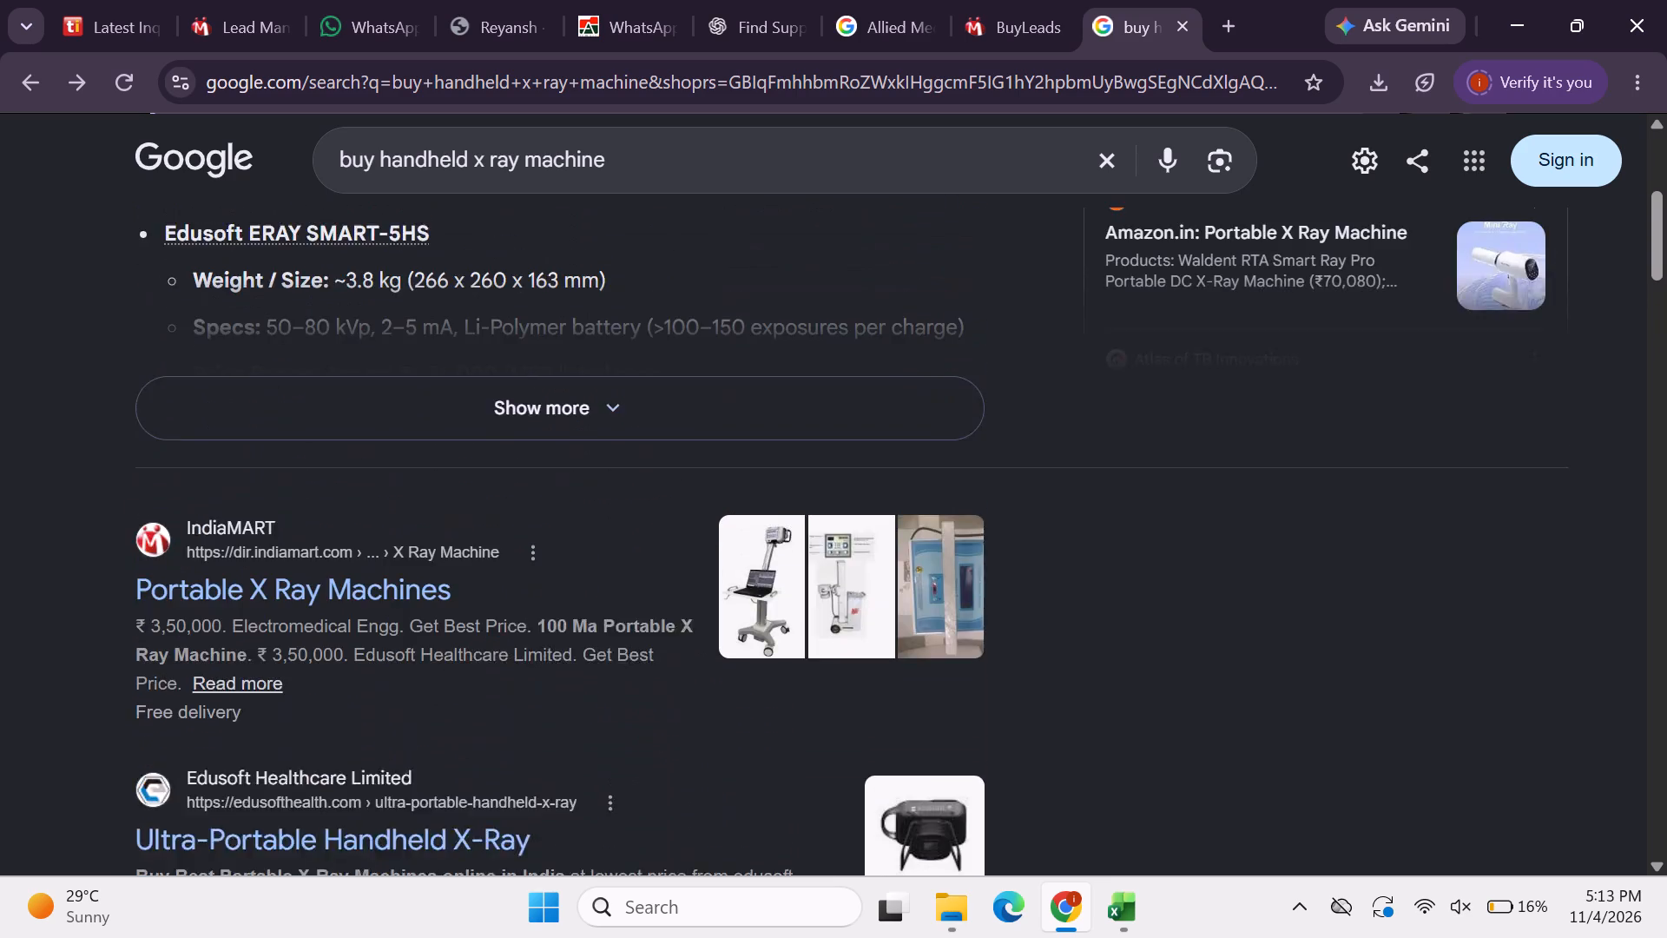
scroll(645, 617, up, 4)
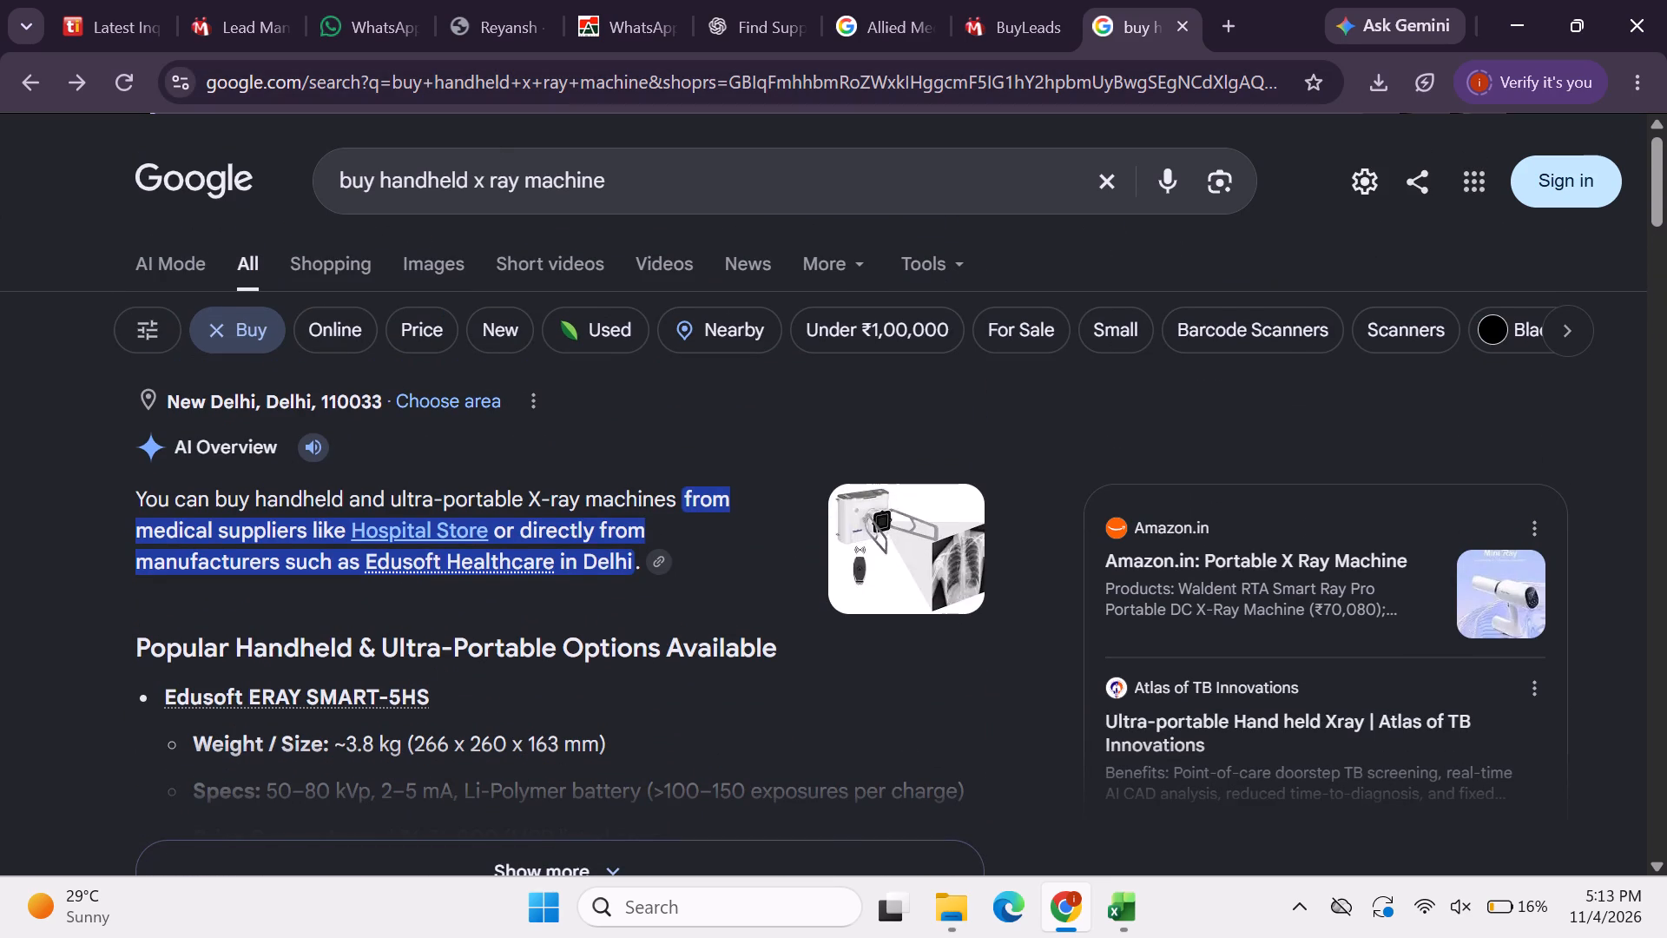
Replace the search query with "mobile machine with display" and run the search.
drag(335, 177, 686, 167)
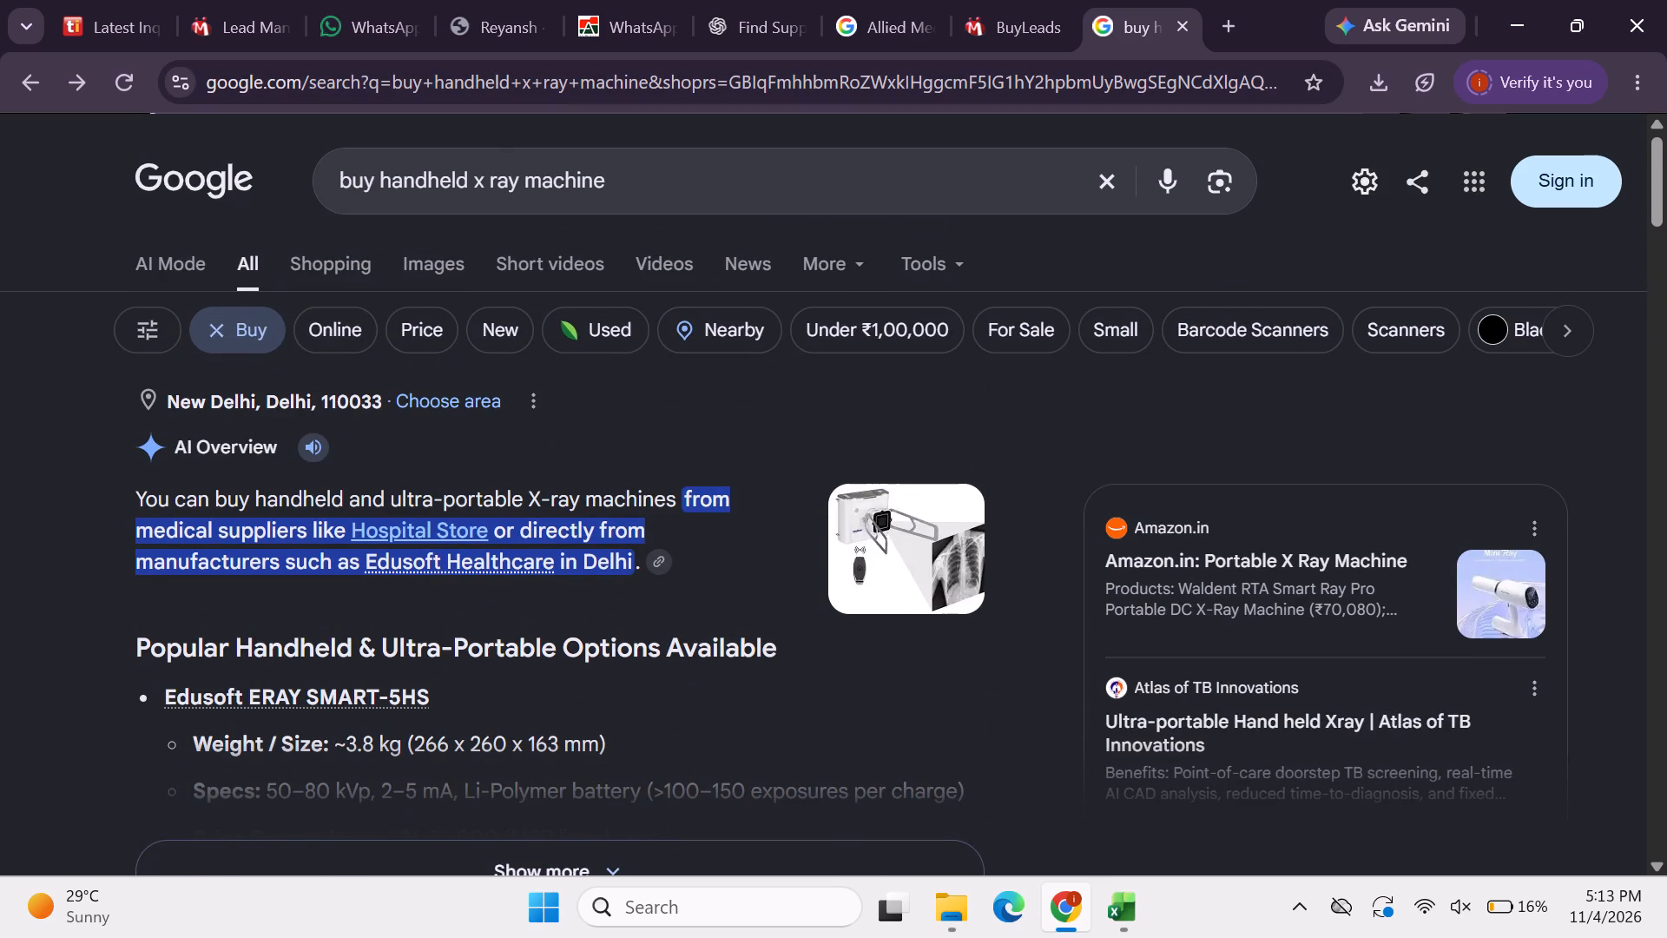
click(1114, 175)
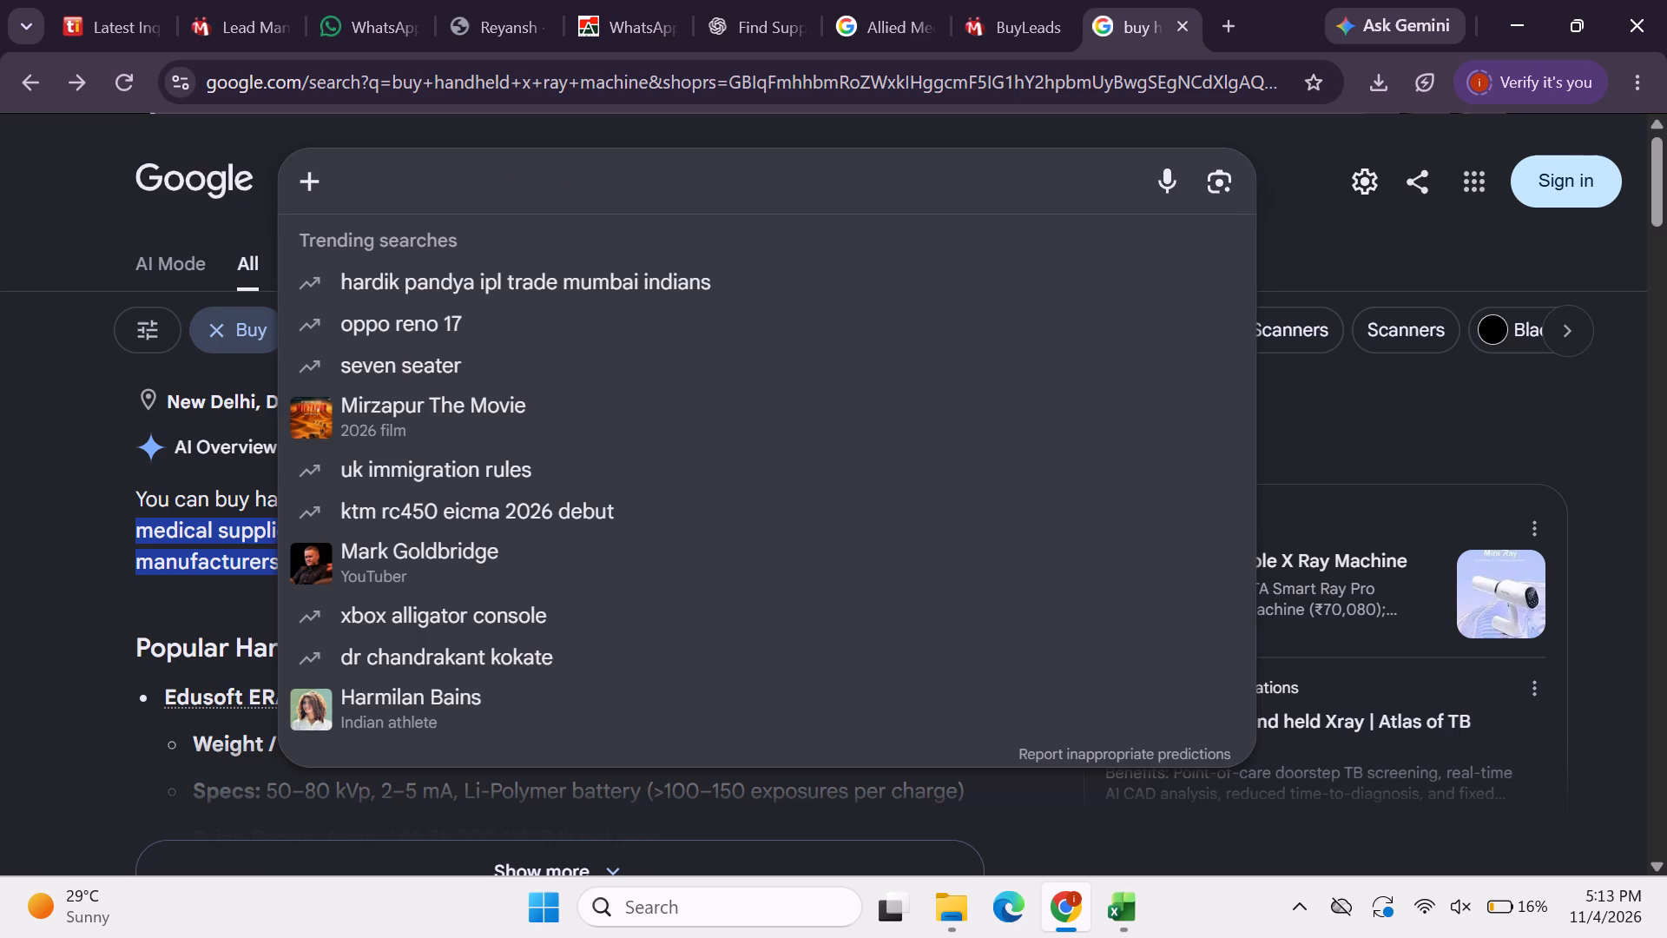
click(486, 180)
text(mobile)
key(space)
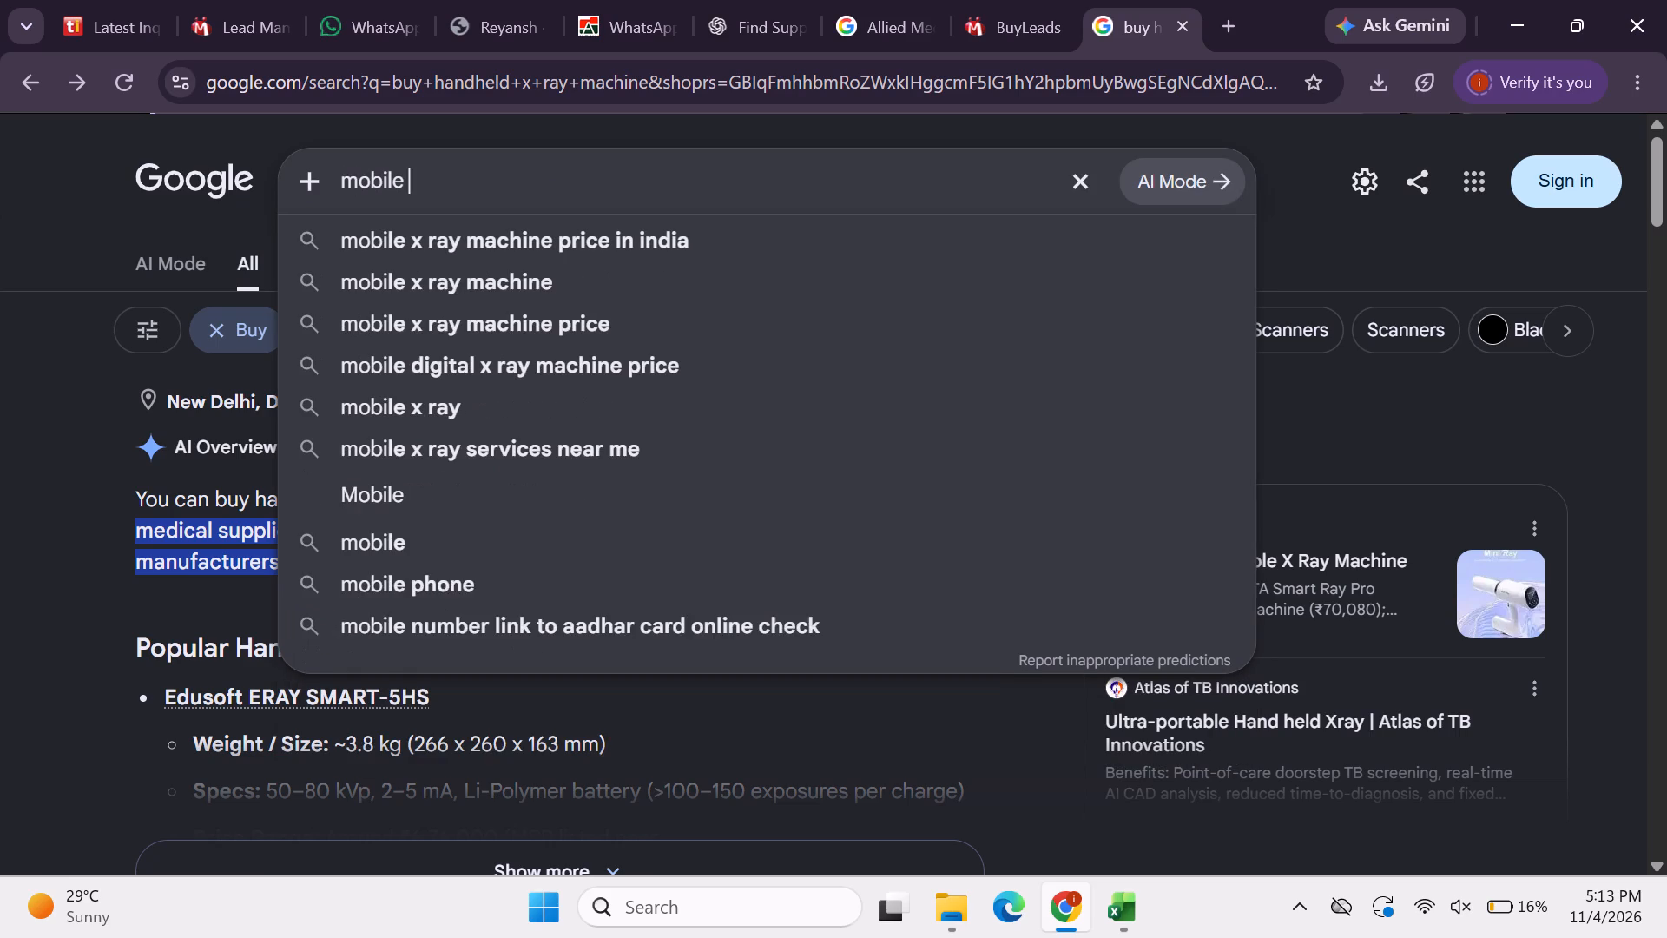
text(machin)
text(e with)
key(space)
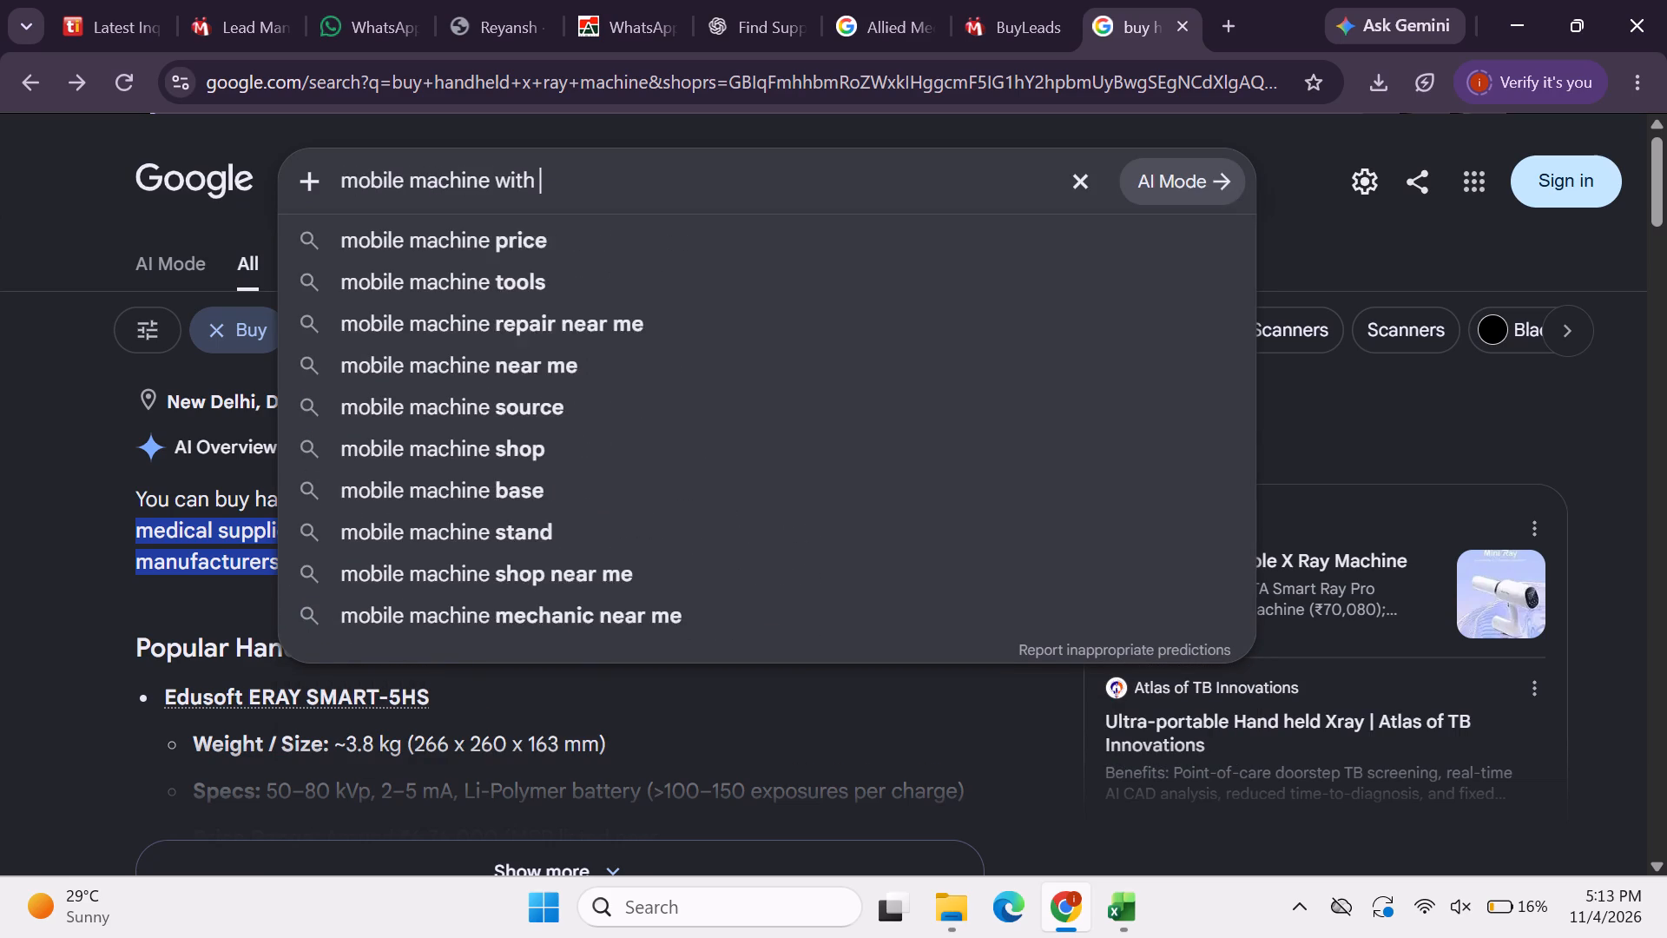
text(display)
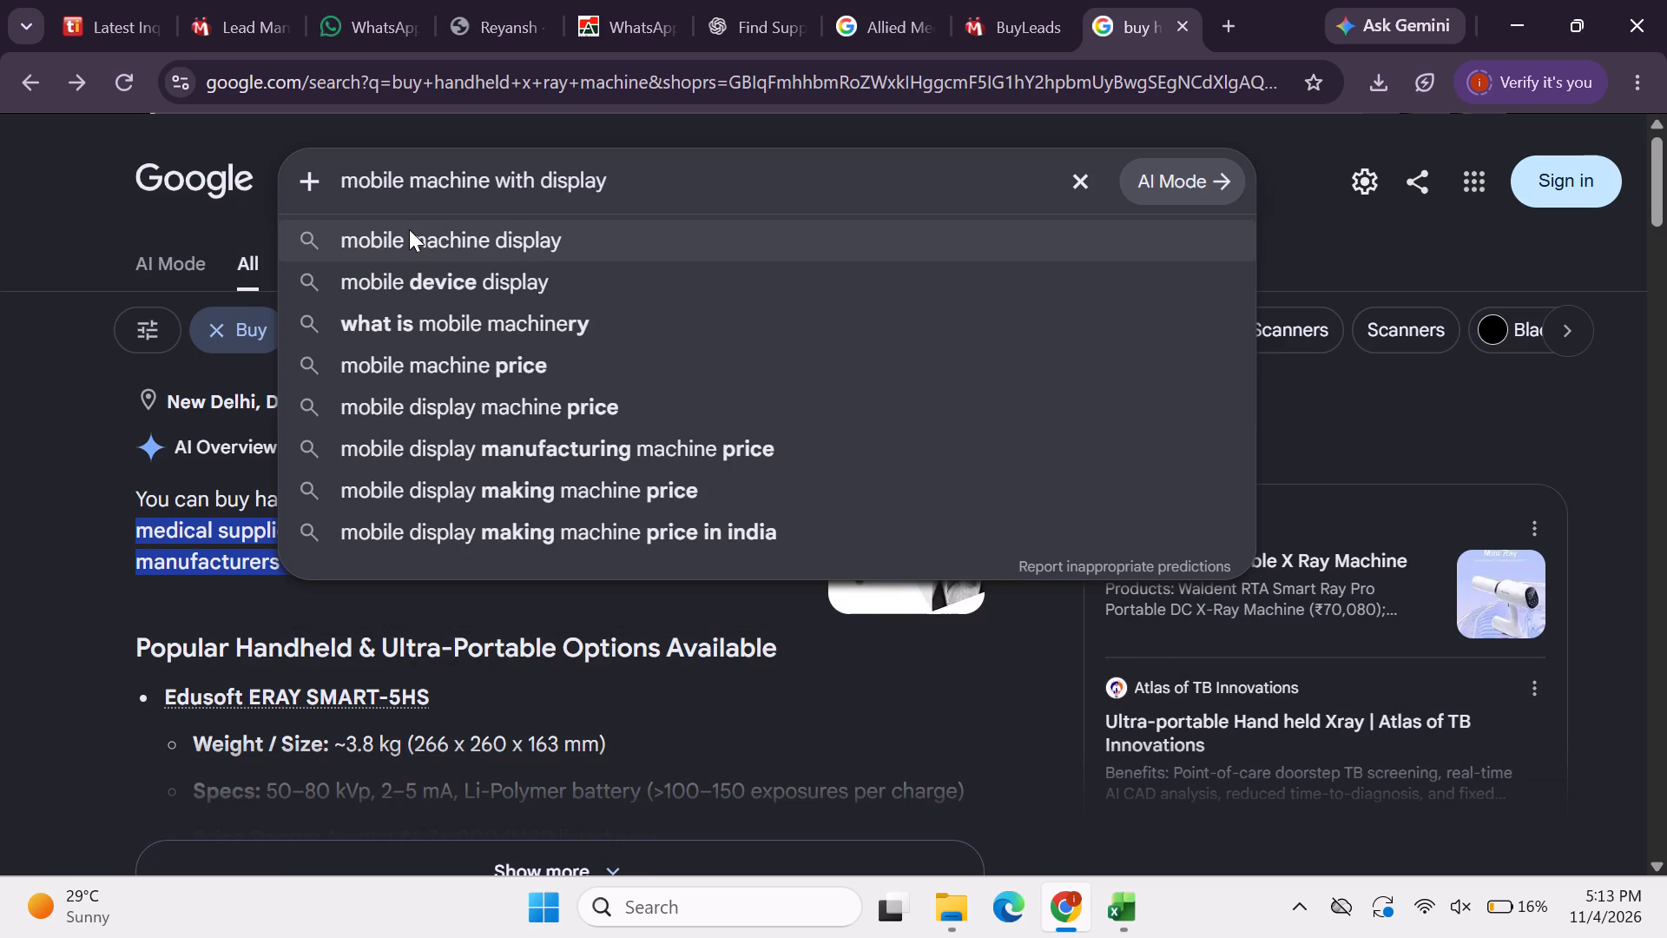
key(Return)
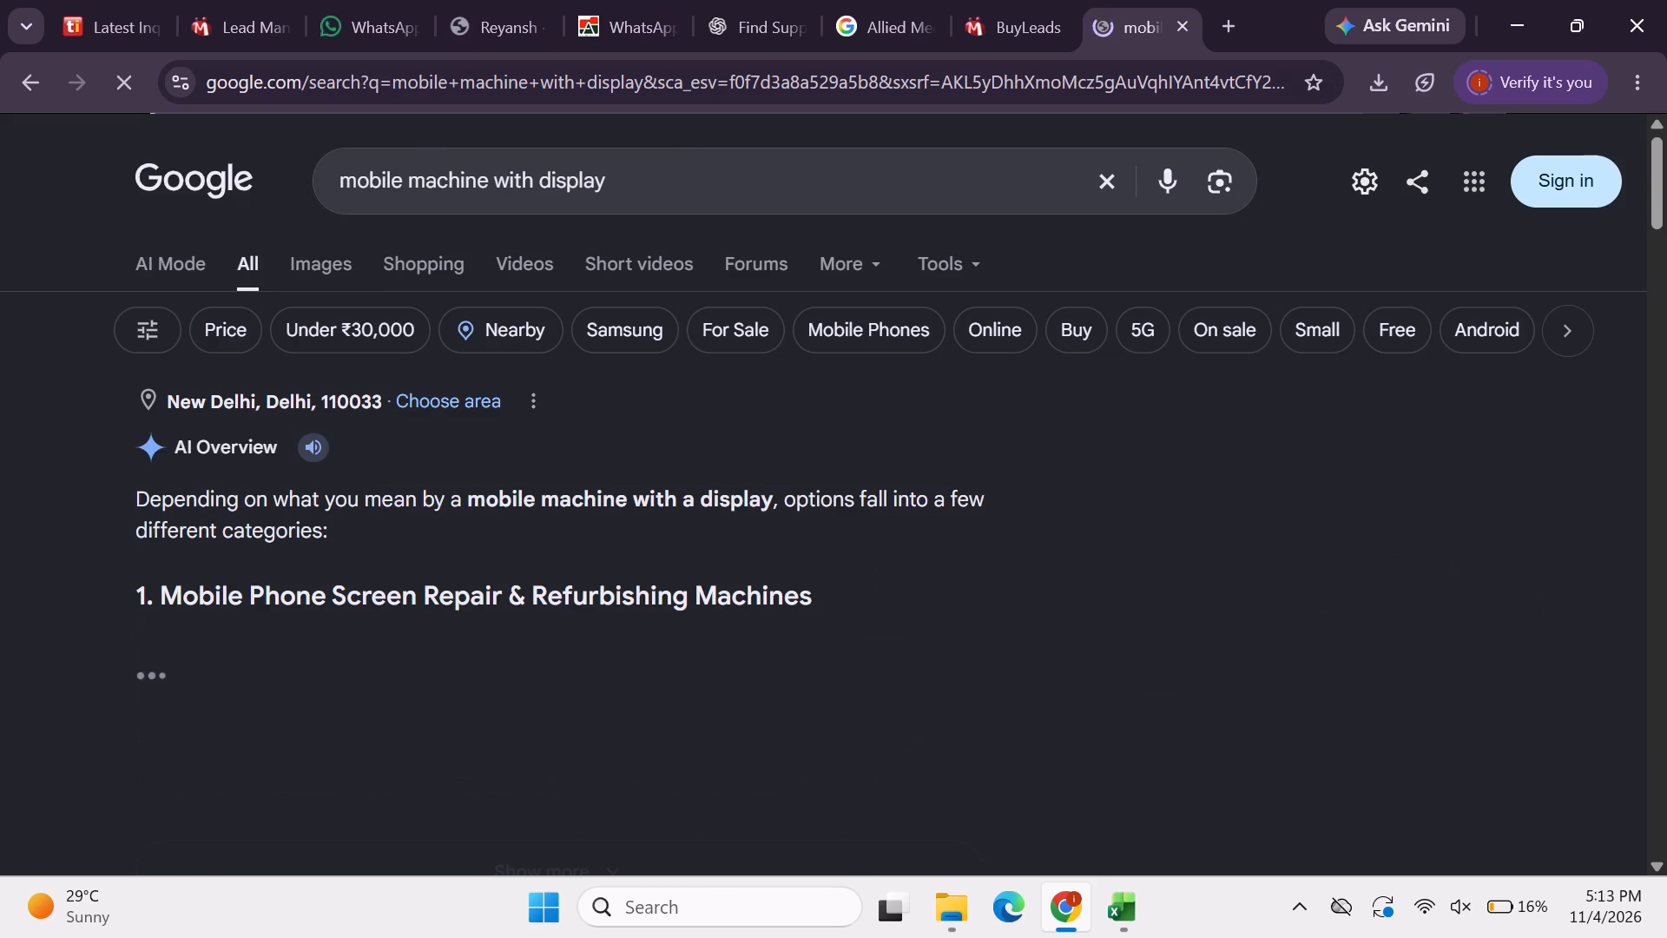
Add "x-ray" after "mobile" in the query and search the suggested "mobile x-ray display machine with display".
click(407, 179)
key(x)
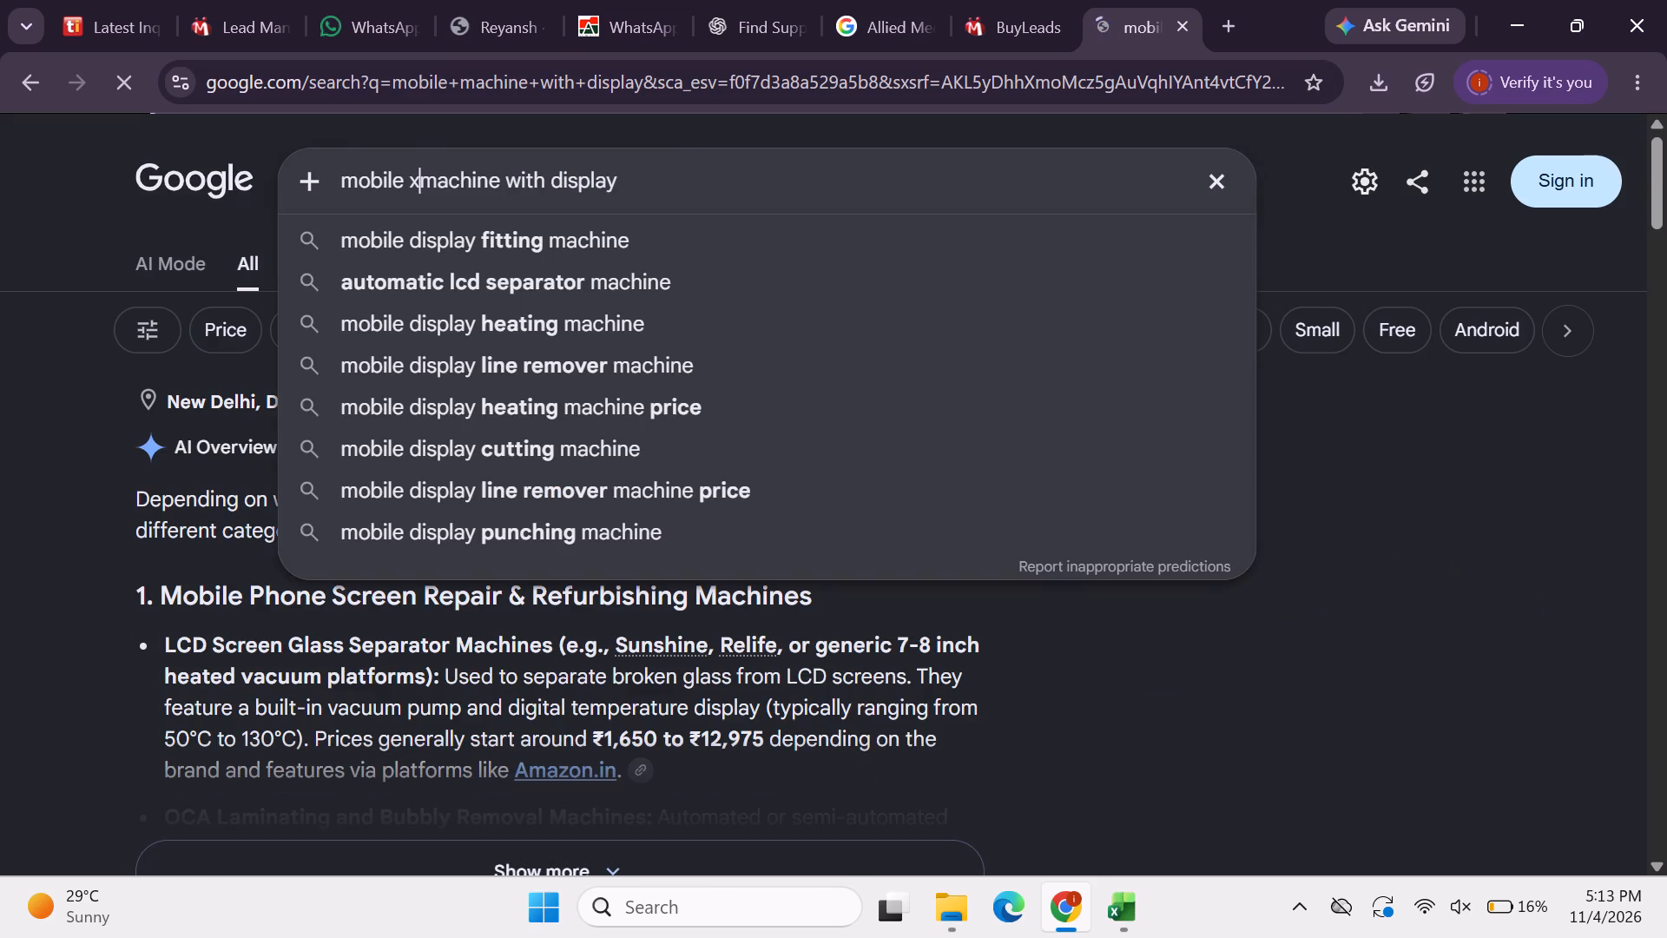
text(-ray)
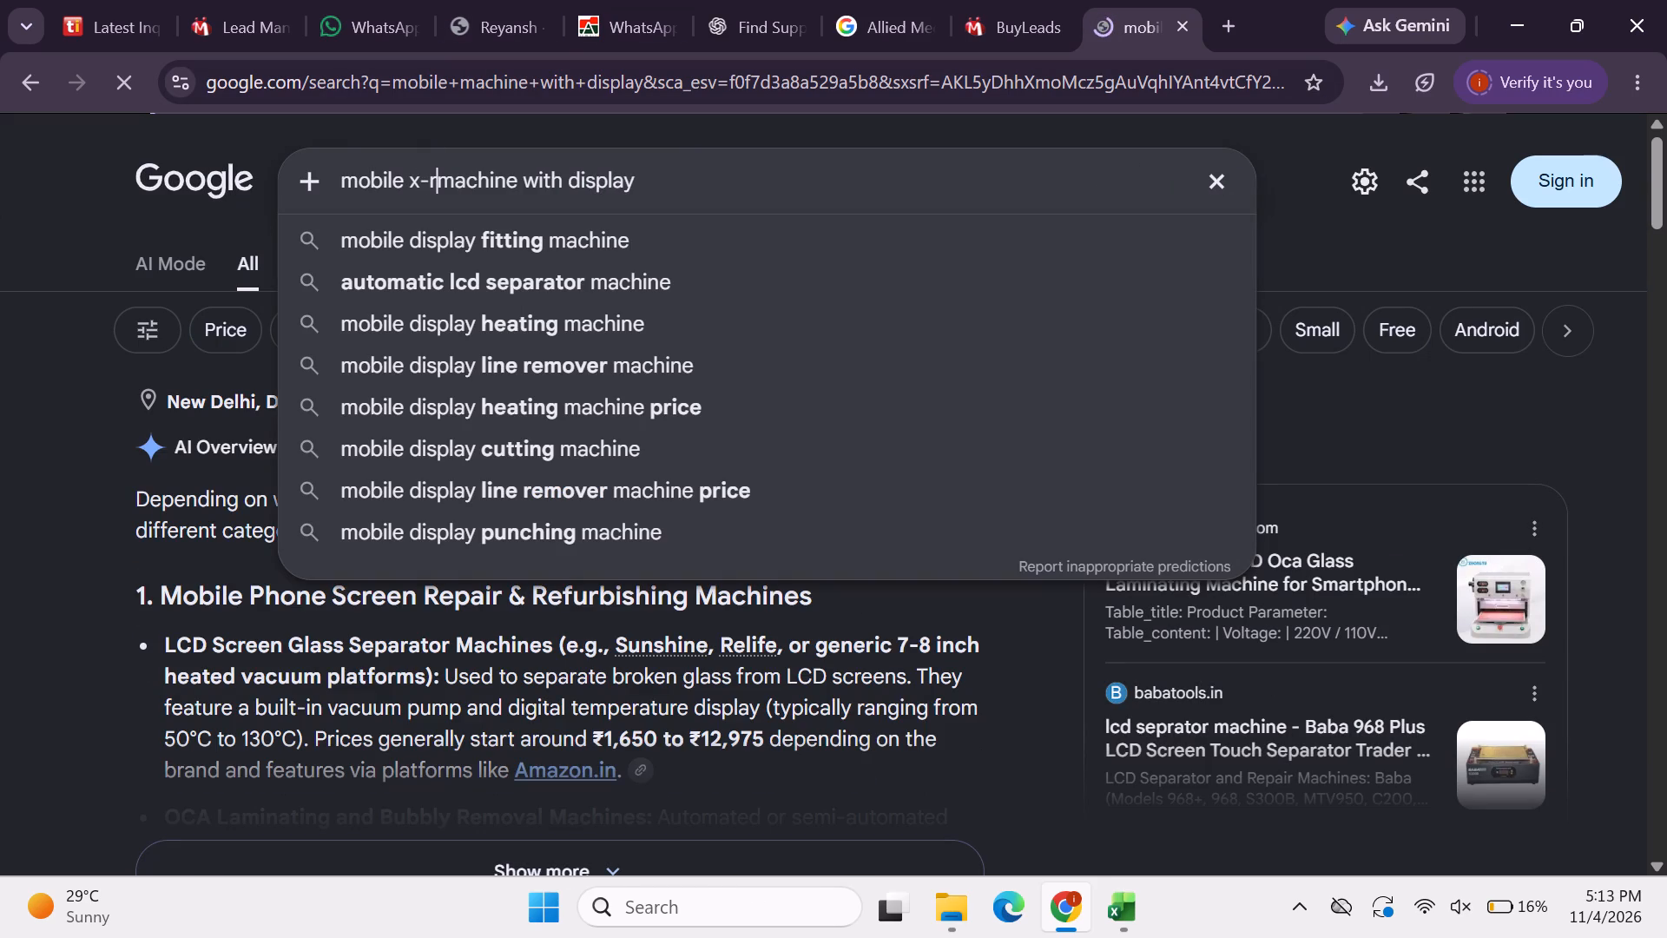
key(space)
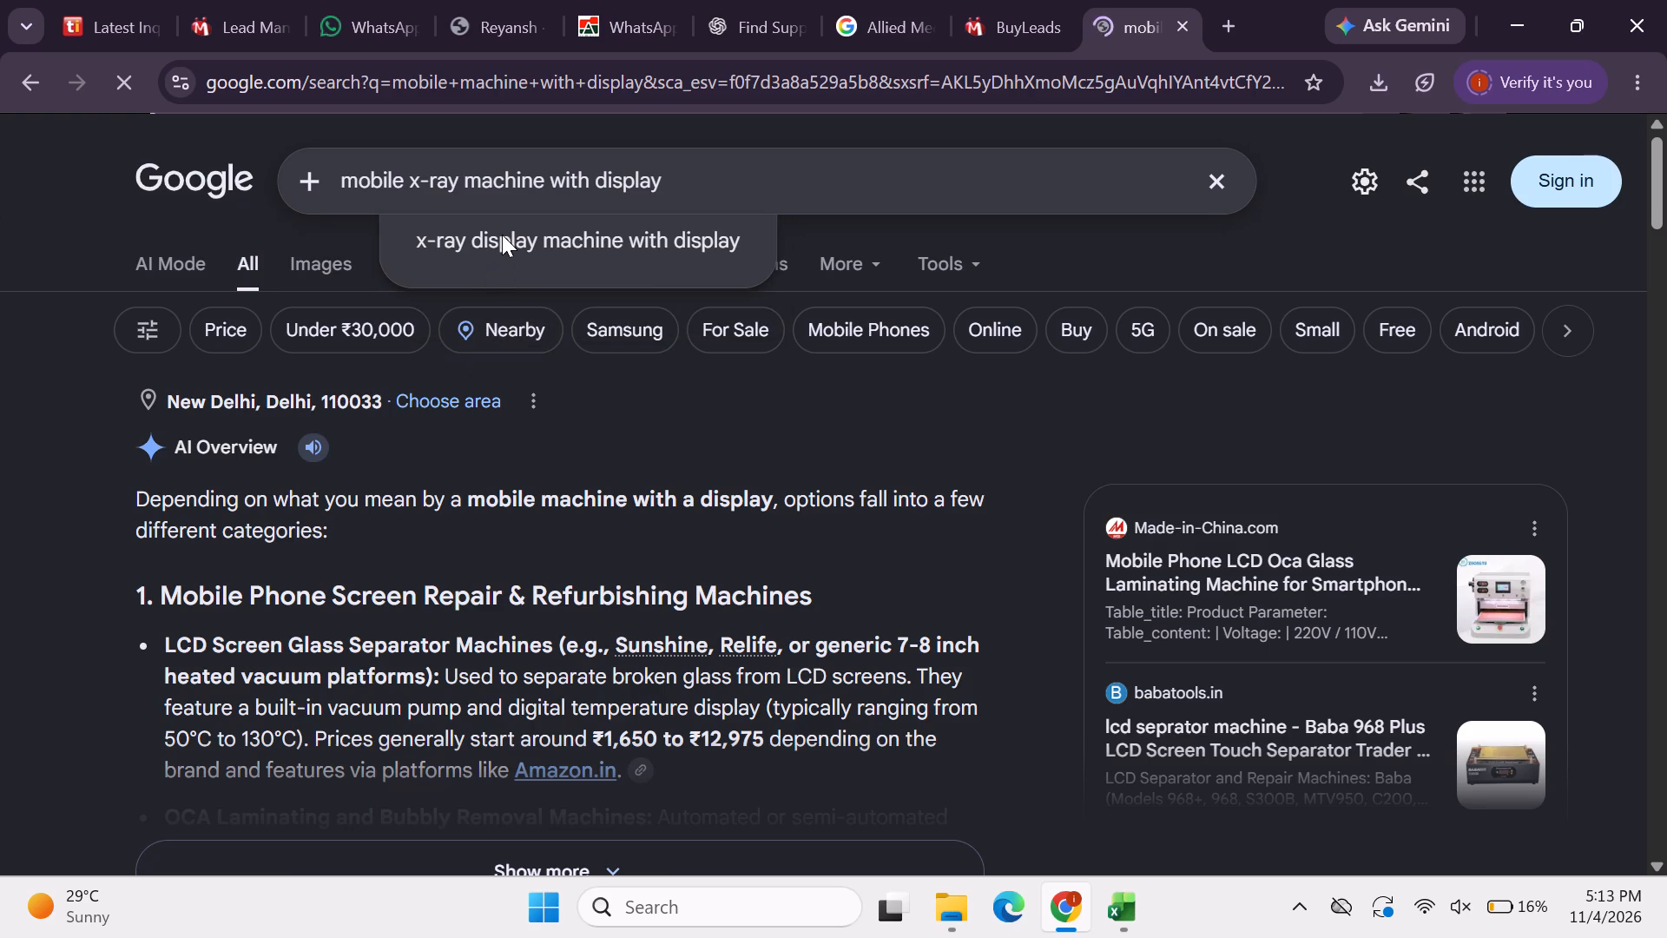
click(502, 234)
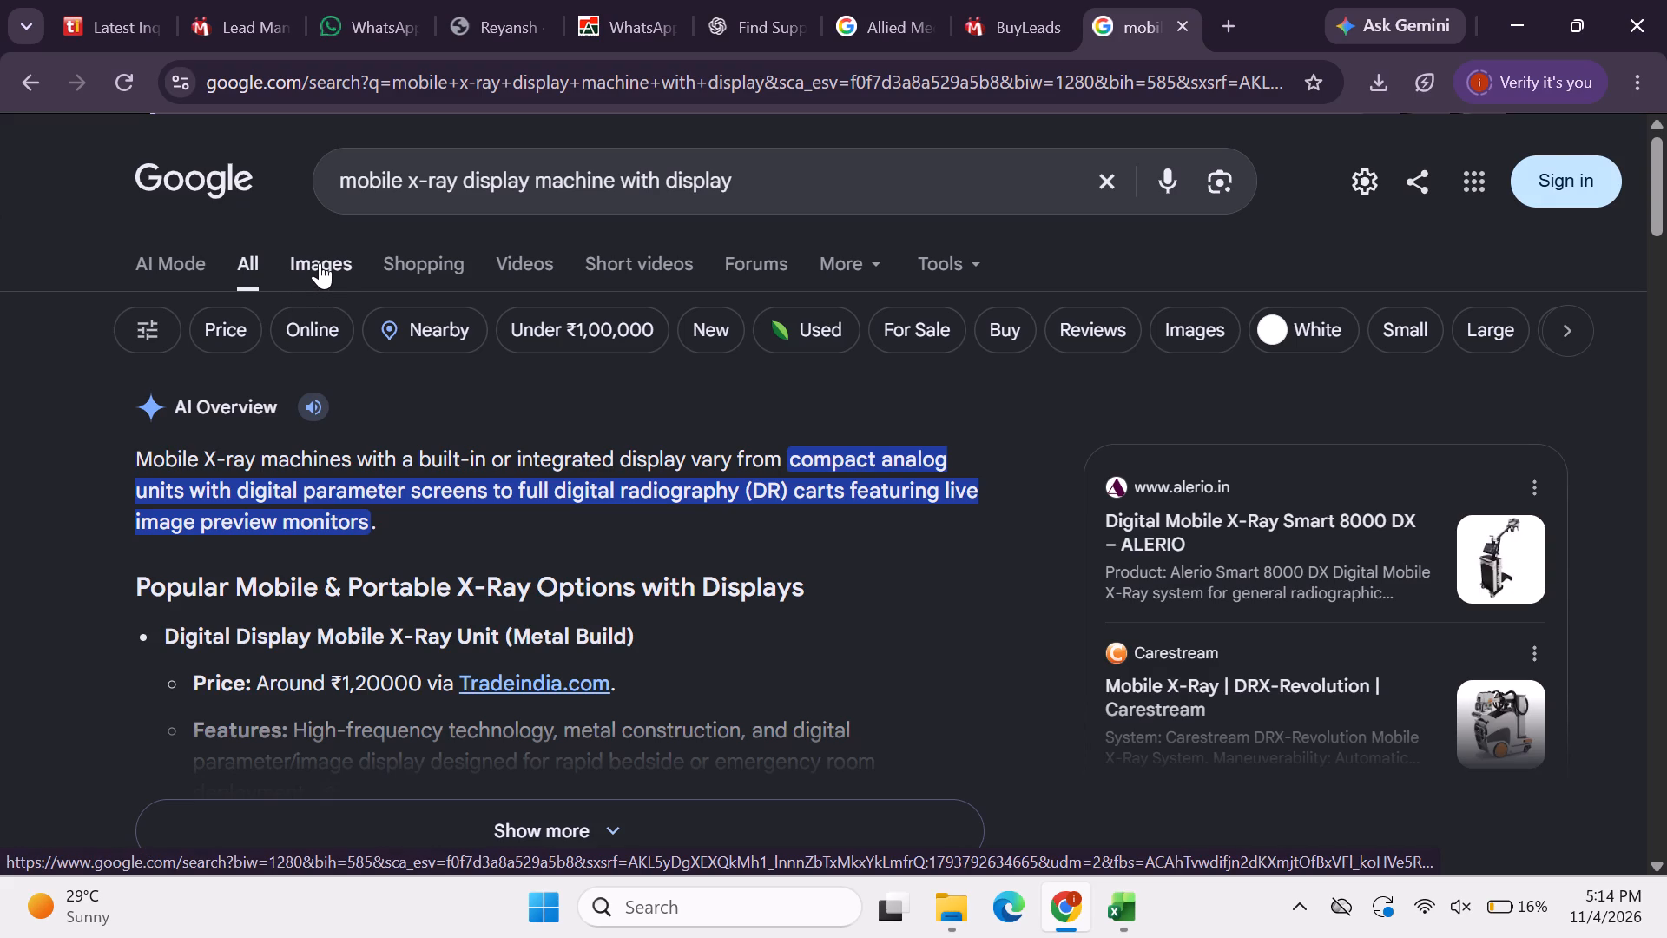
Examine the image results for mobile x-ray machines with displays and preview Vannin Health Care's Digital Mobile X-ray Radiographic System (DP326B).
click(320, 262)
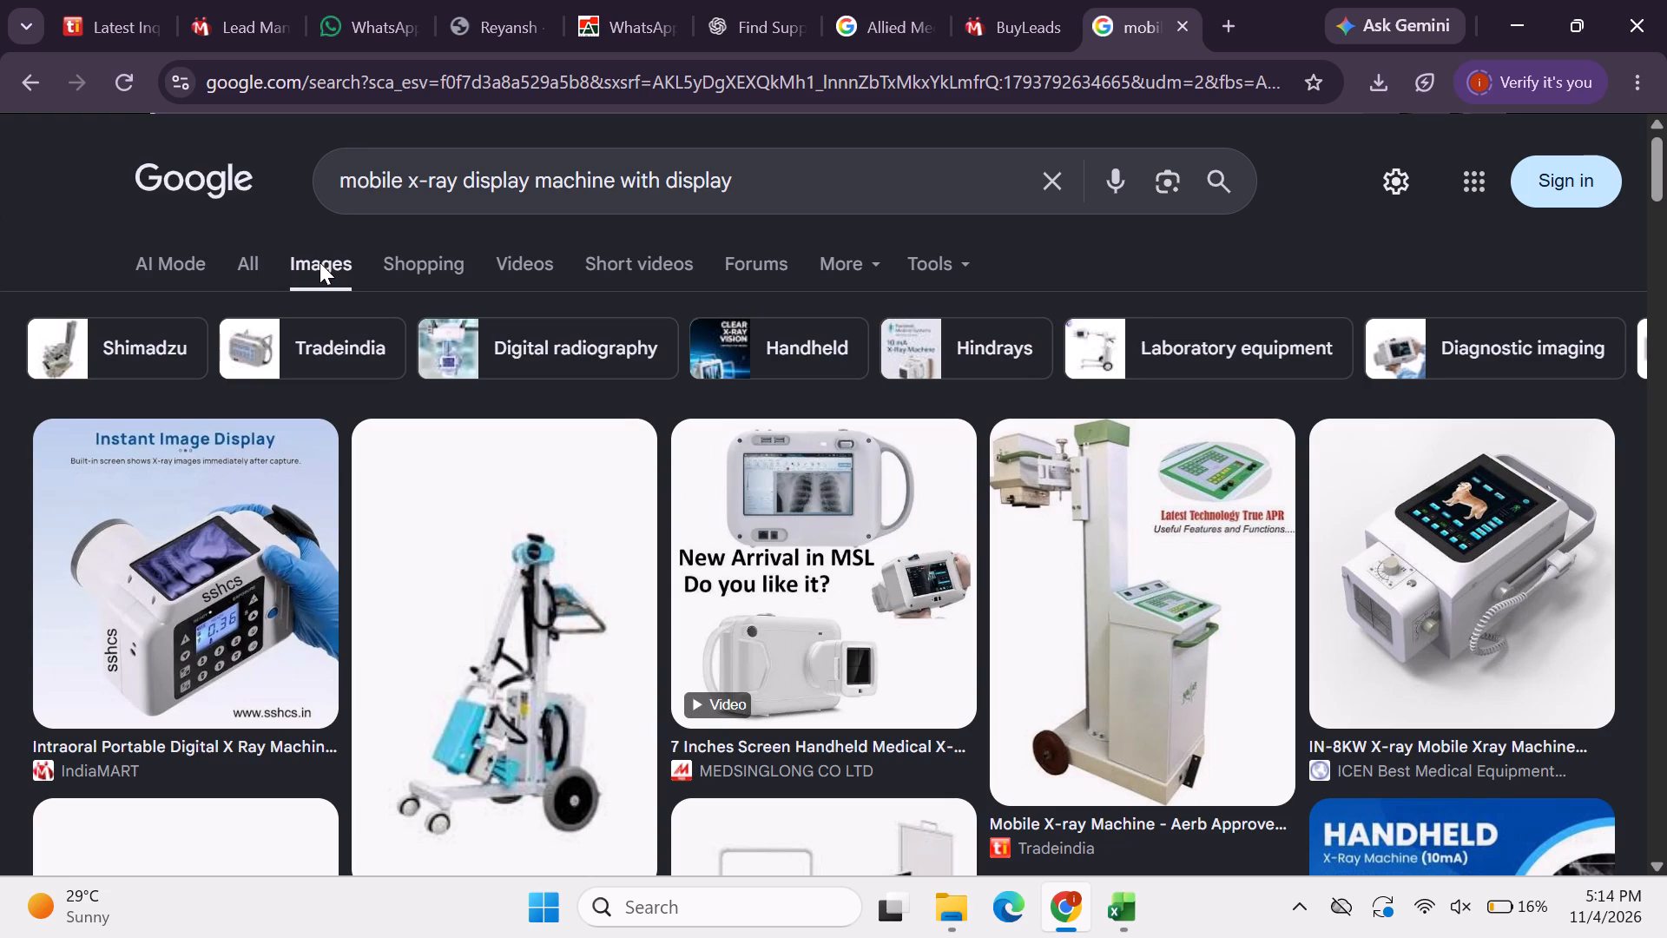
scroll(411, 115, down, 3)
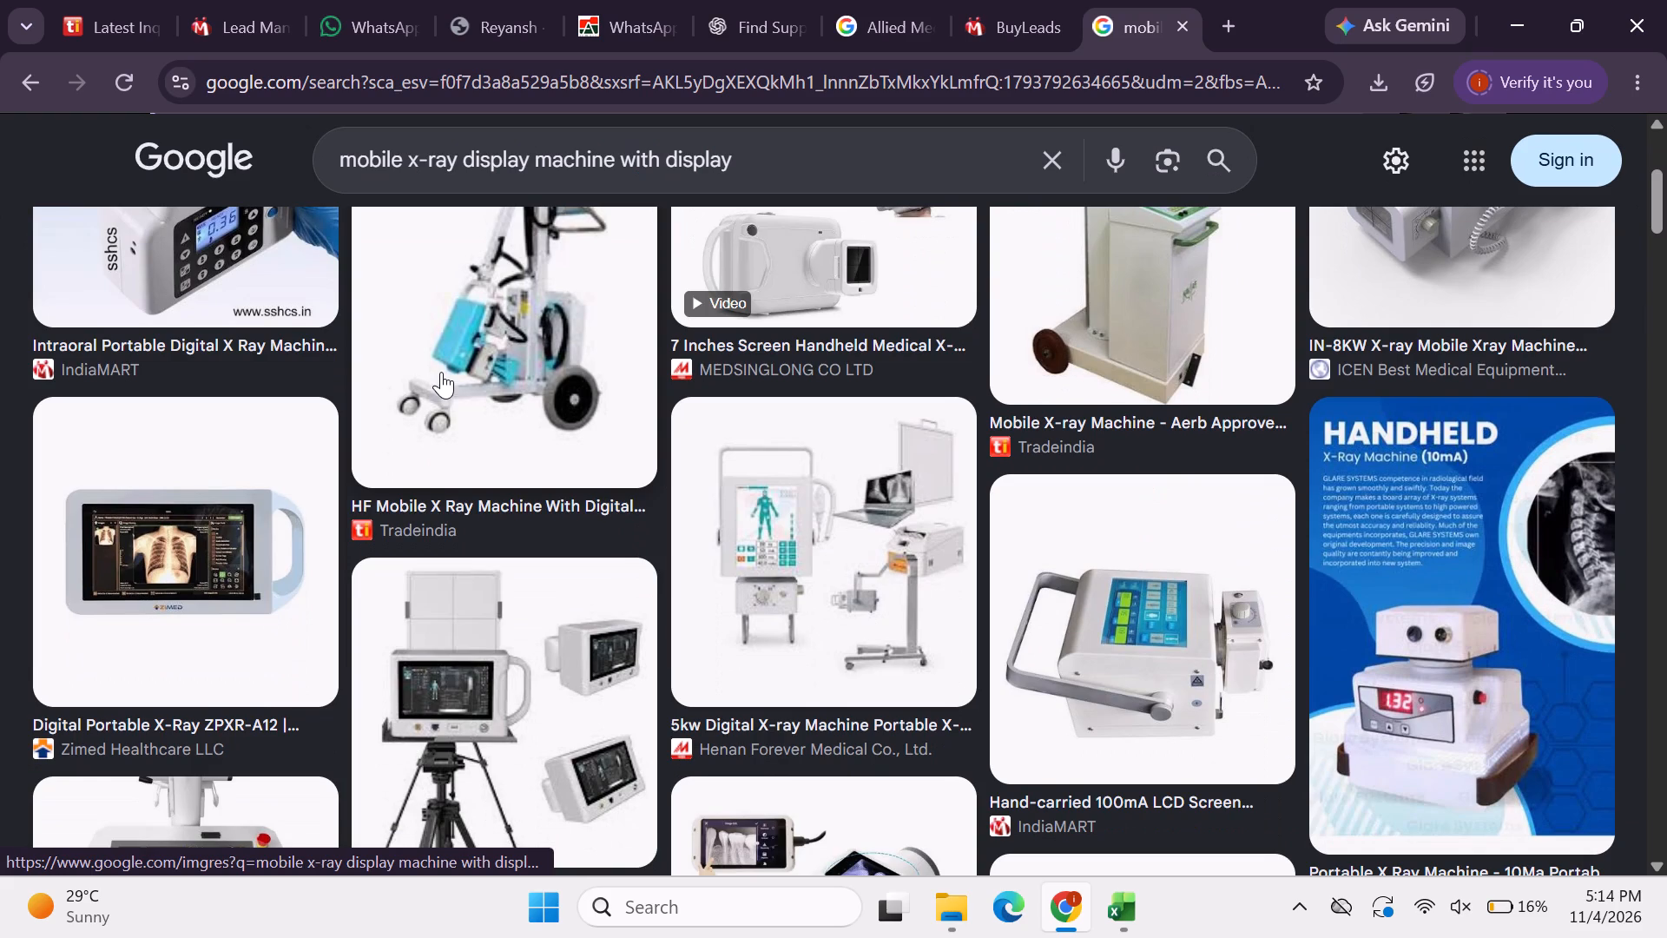
scroll(441, 371, down, 1)
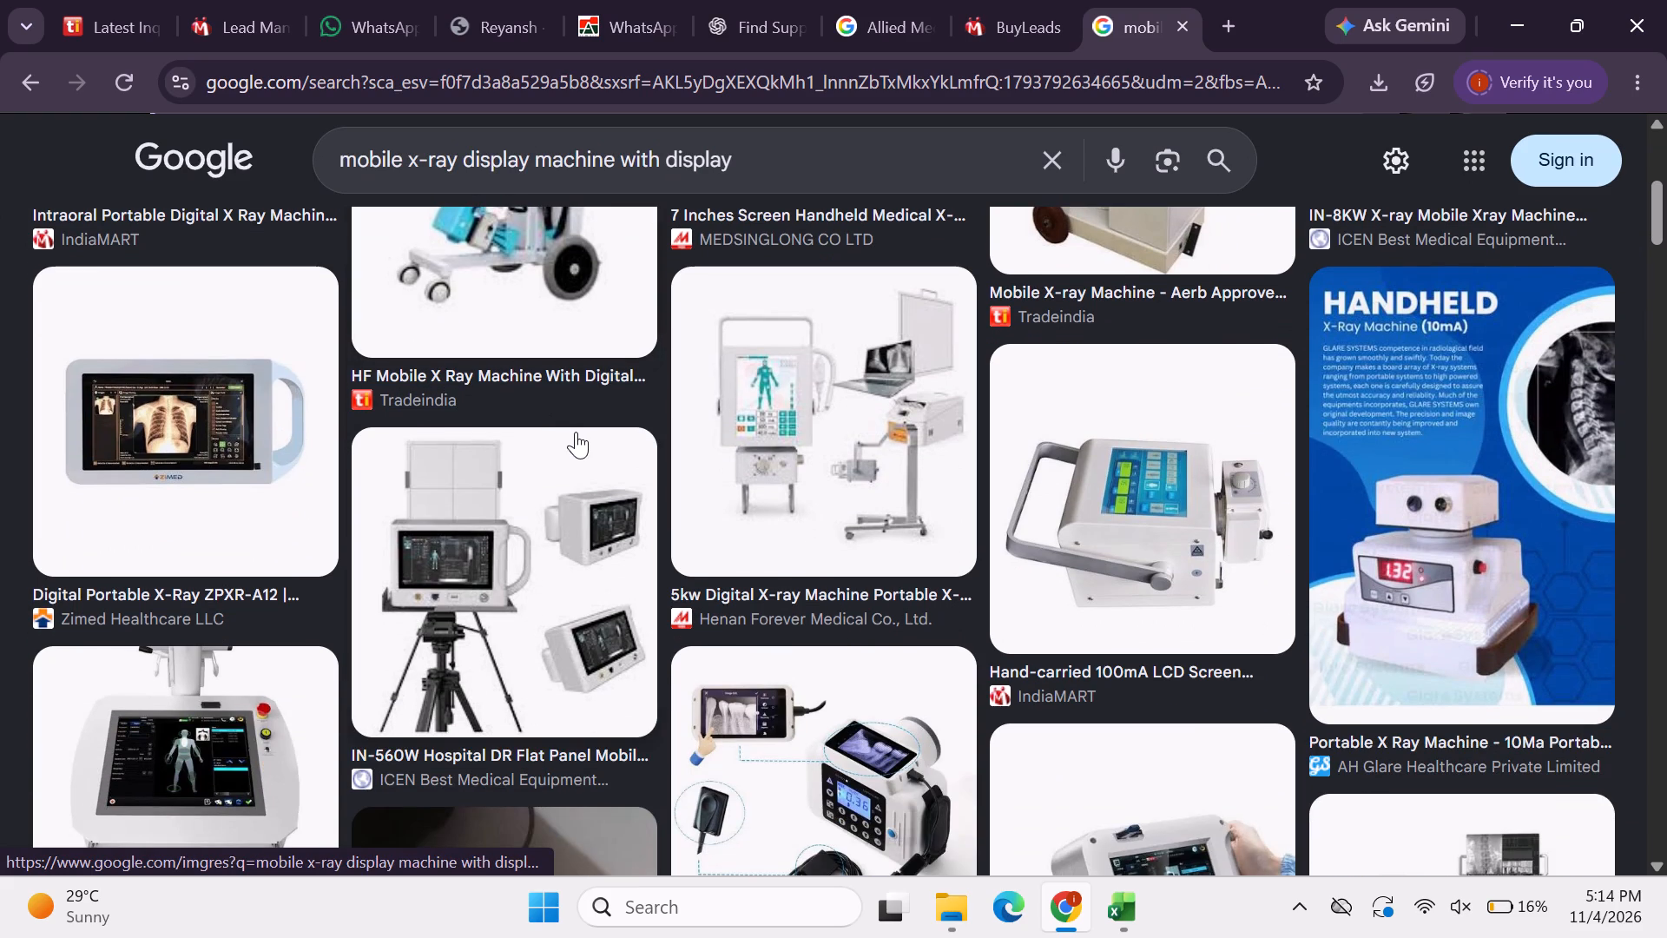
scroll(577, 432, down, 4)
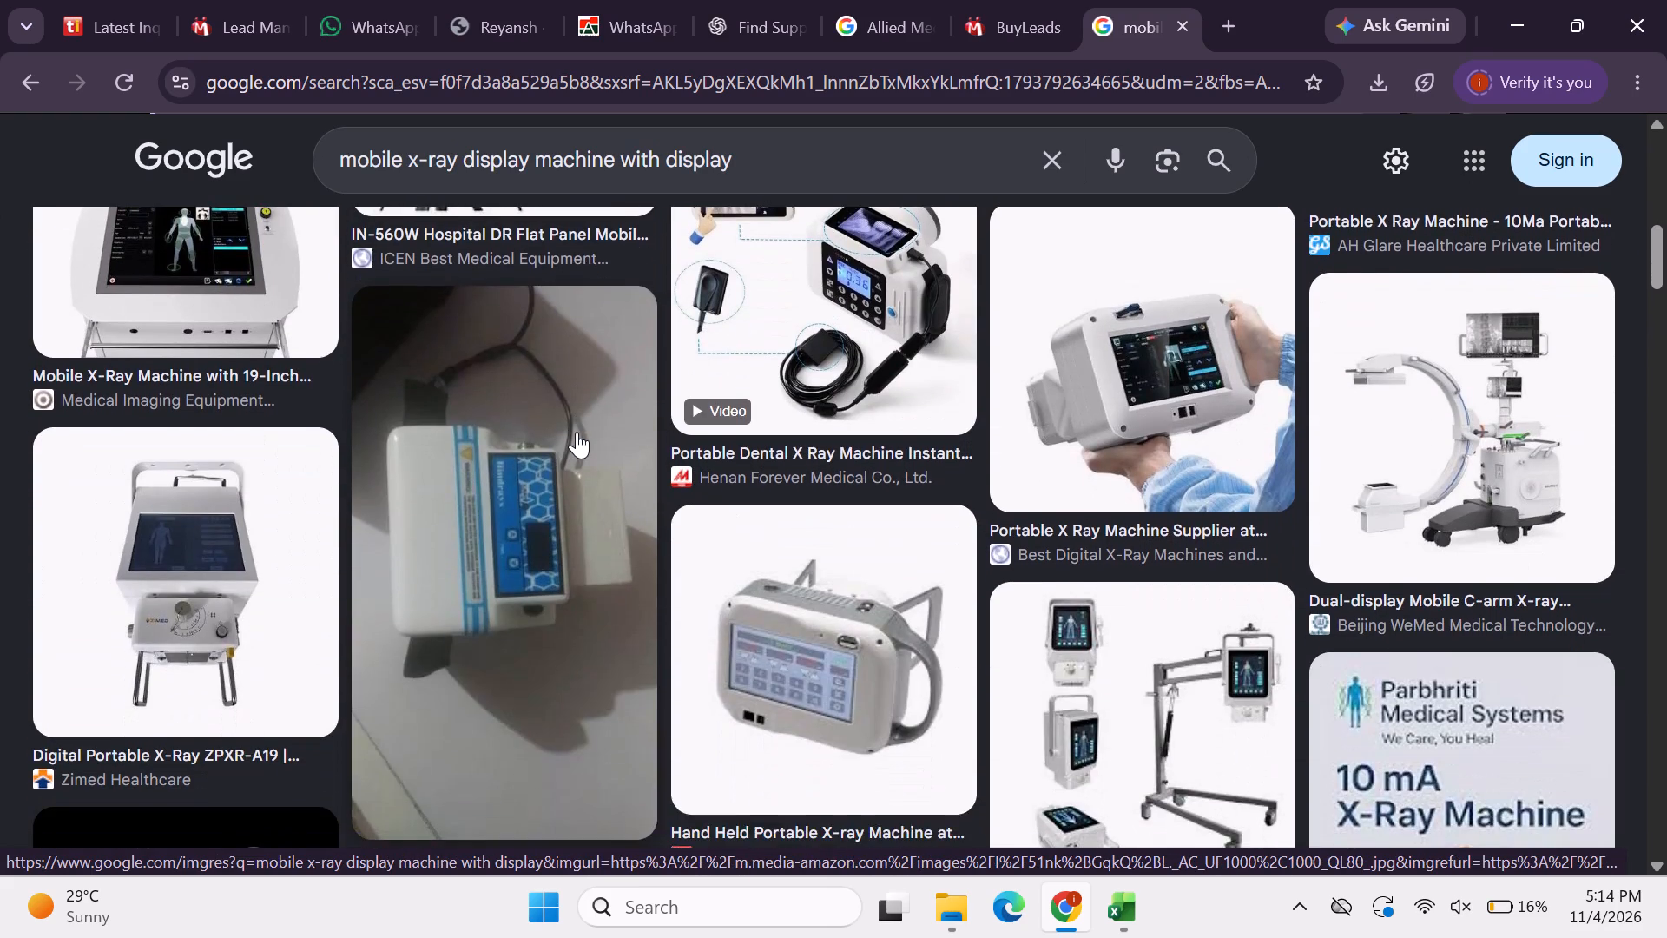
scroll(577, 432, down, 3)
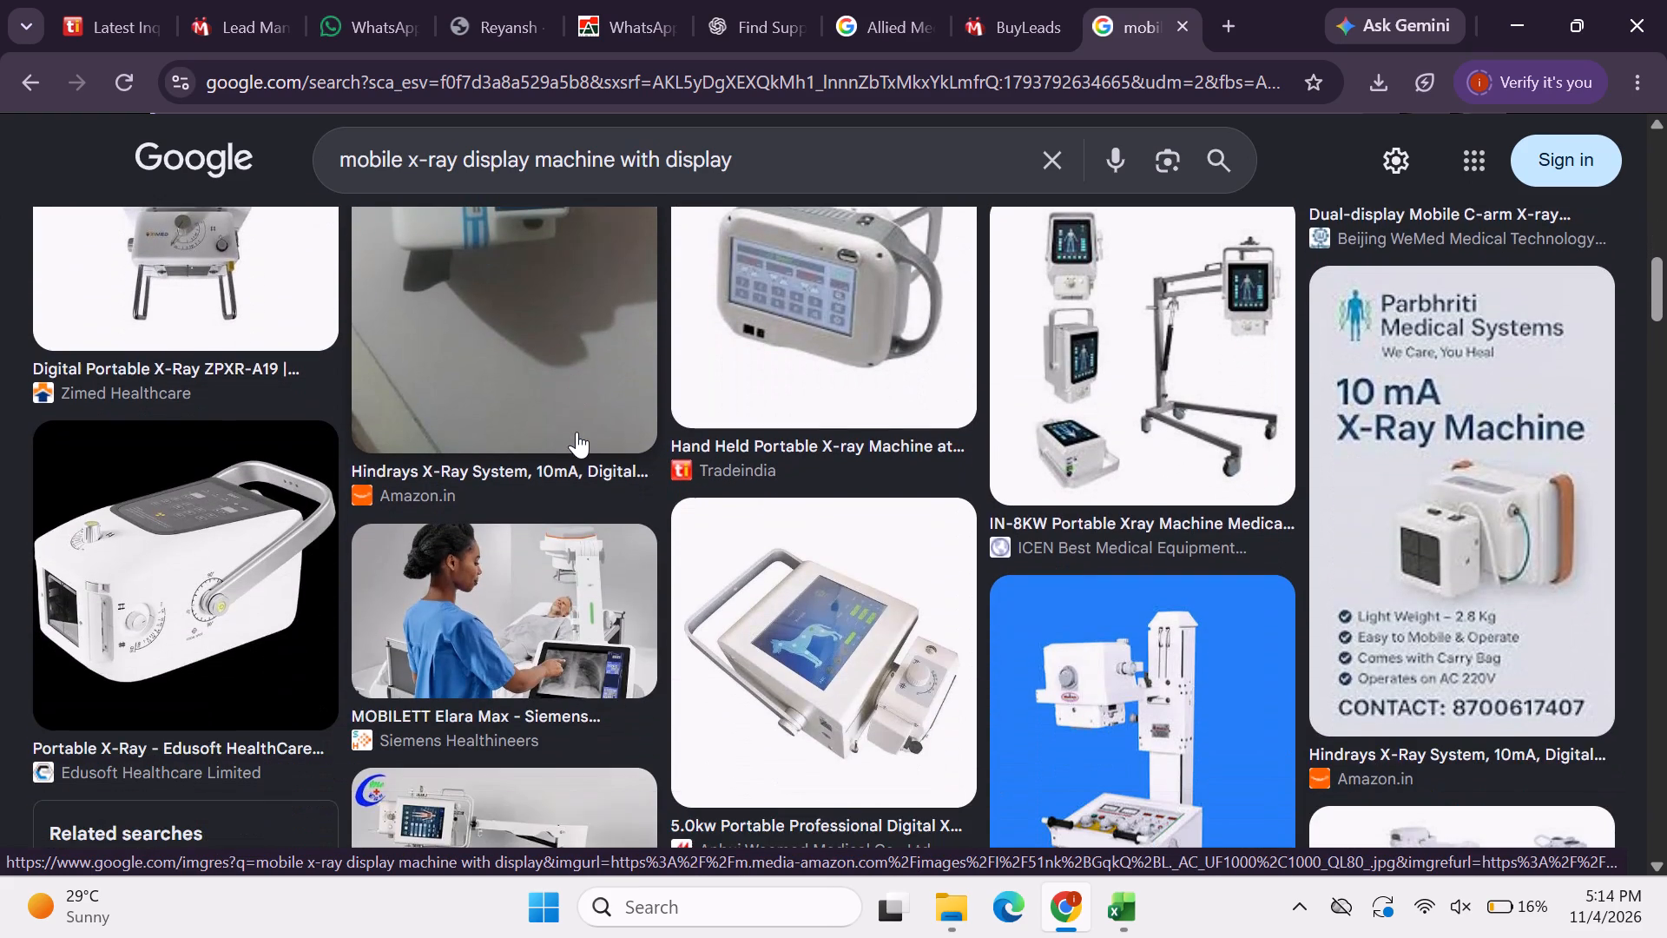
scroll(577, 432, down, 1)
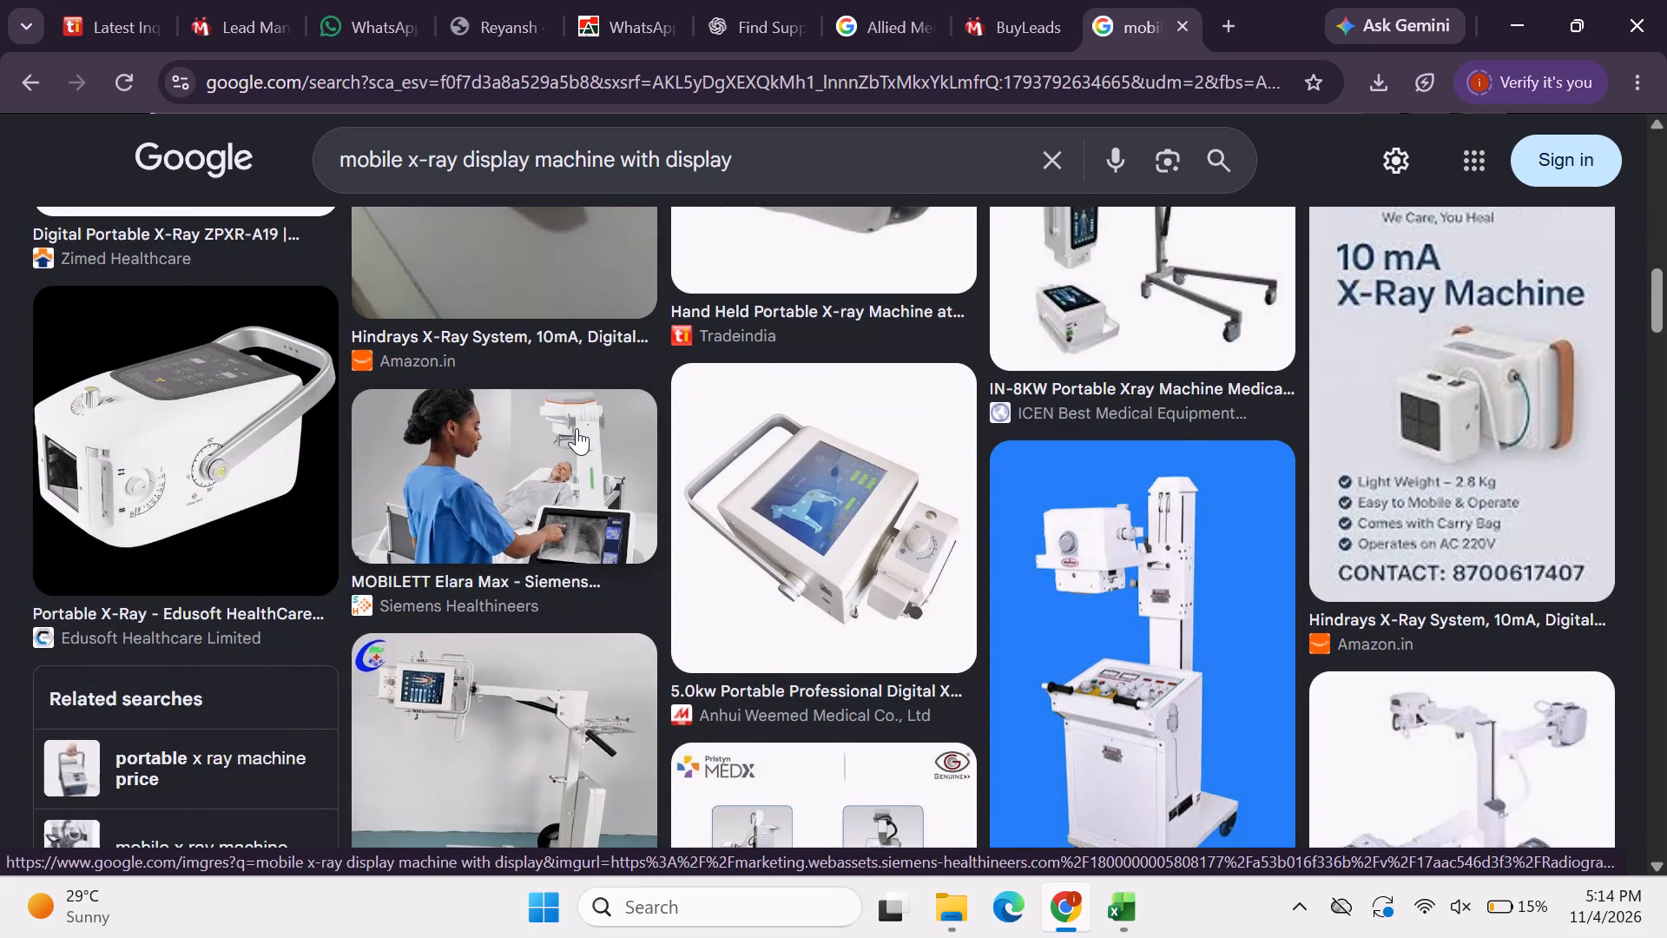
scroll(577, 426, down, 2)
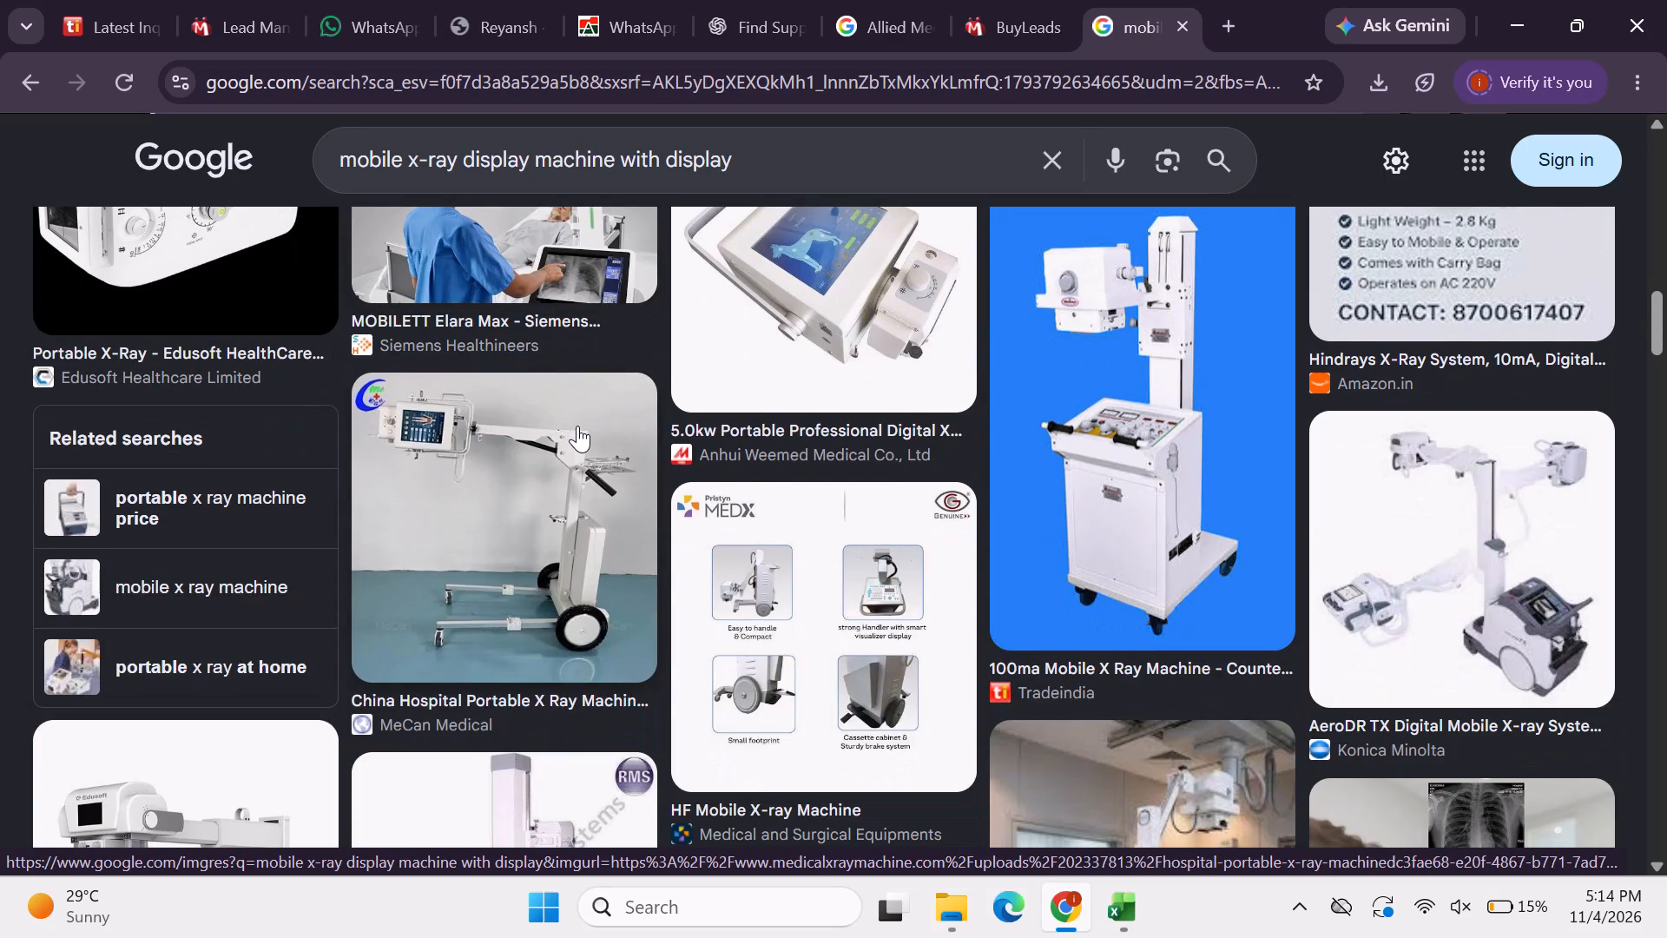
scroll(577, 426, down, 2)
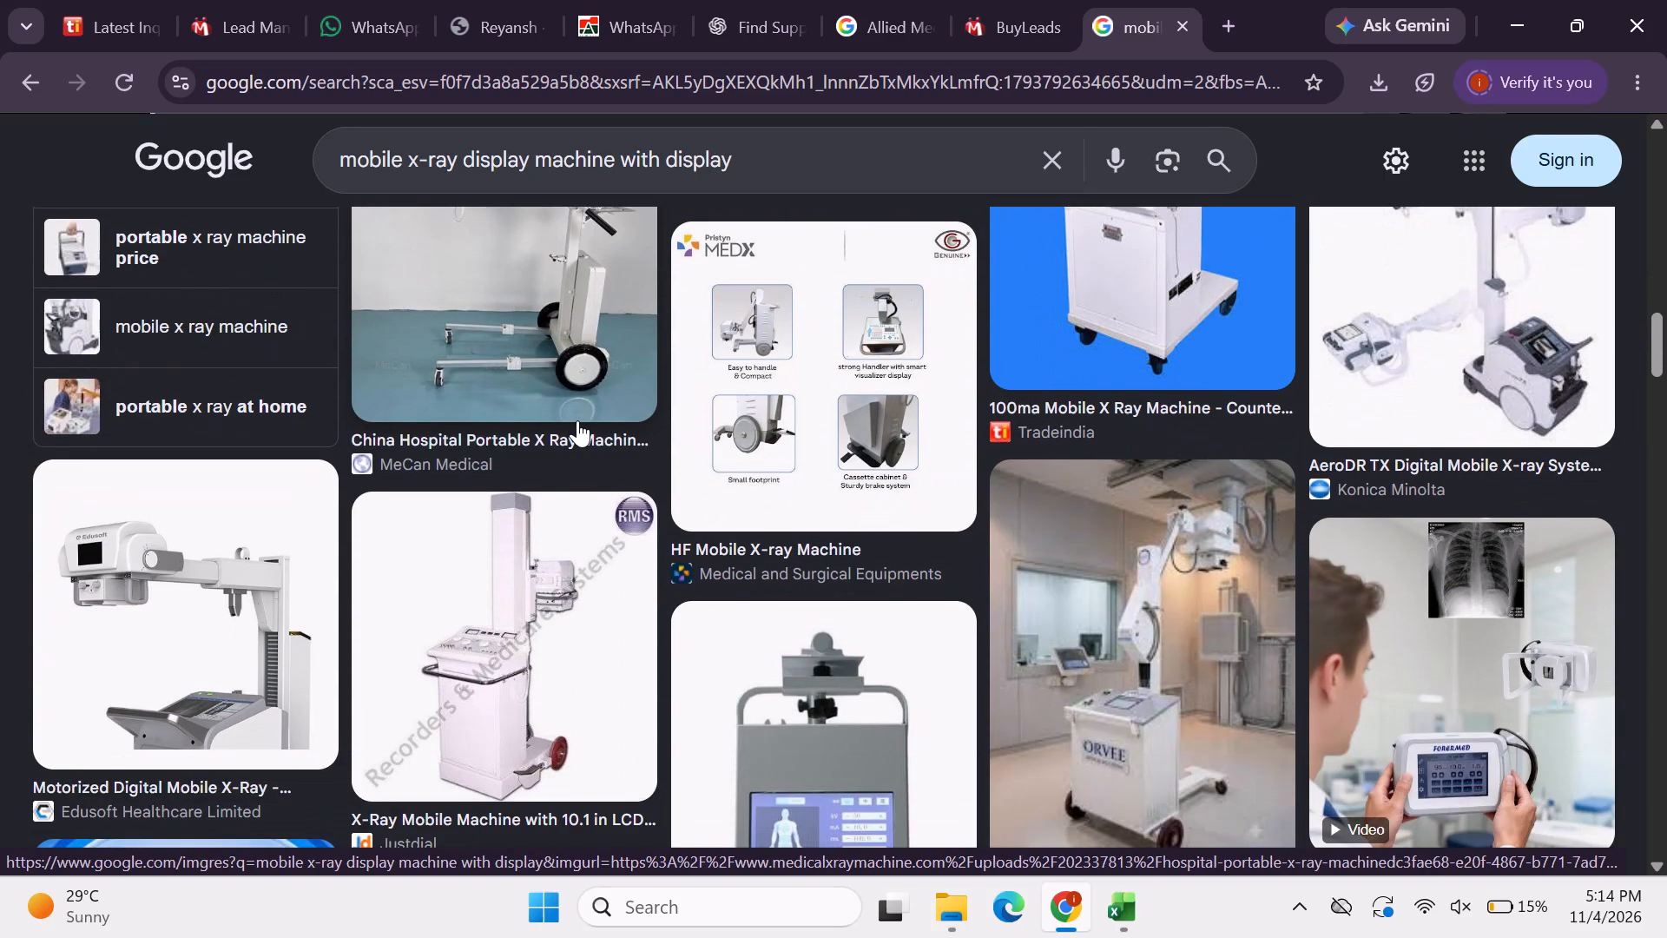
scroll(577, 420, down, 2)
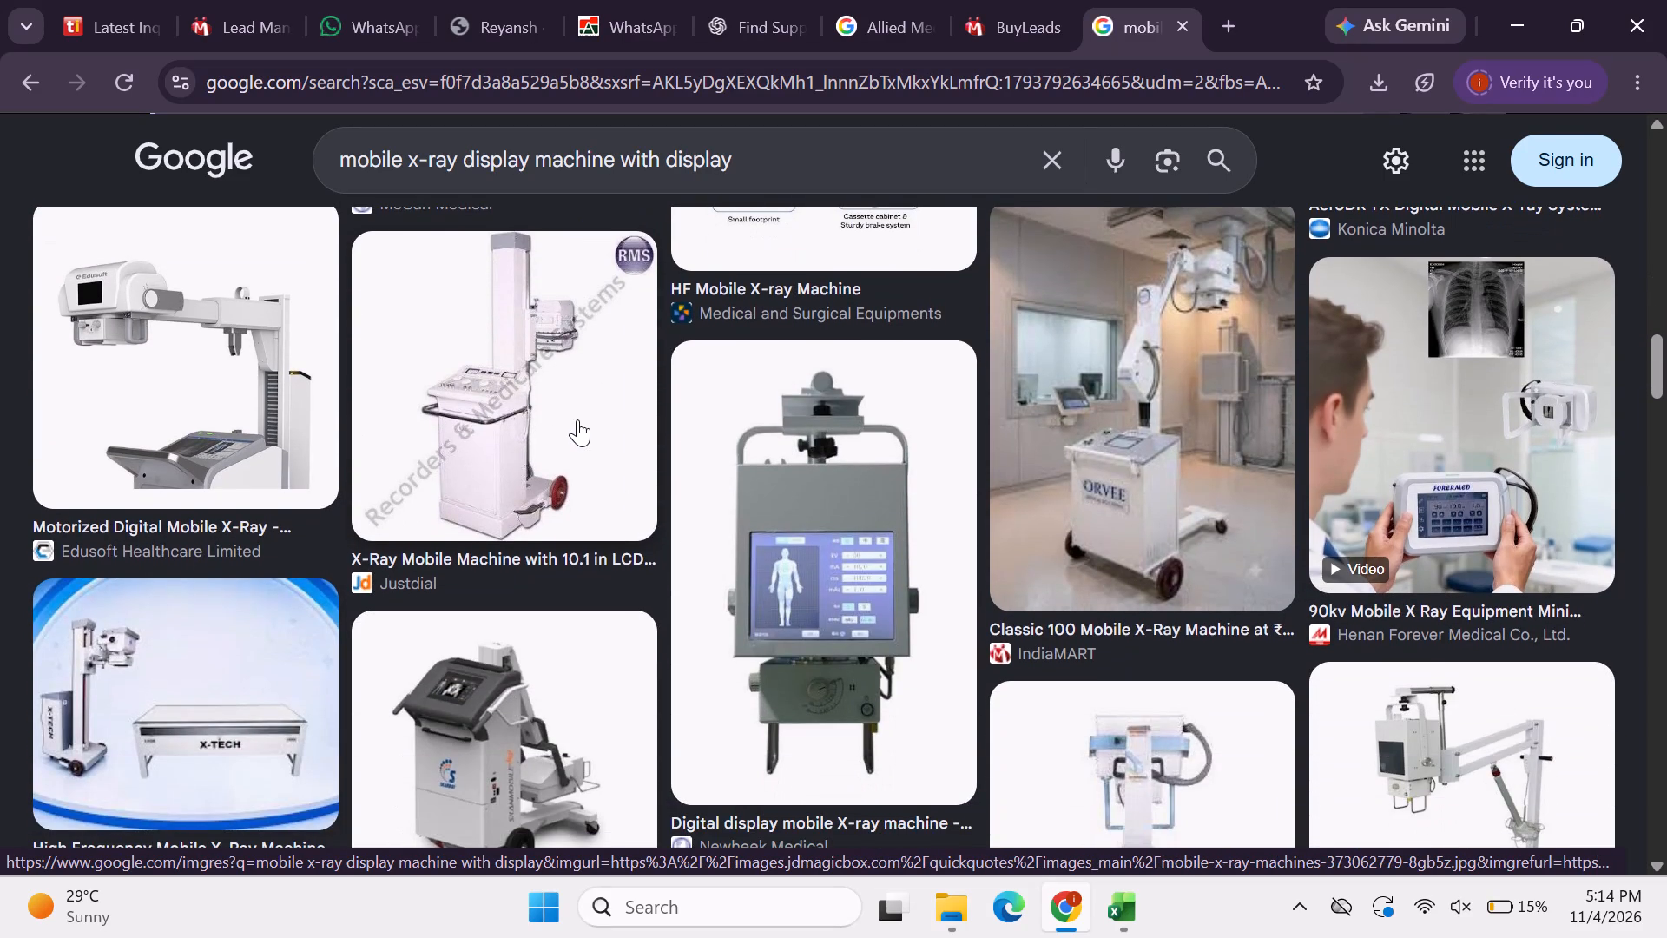
scroll(577, 419, down, 1)
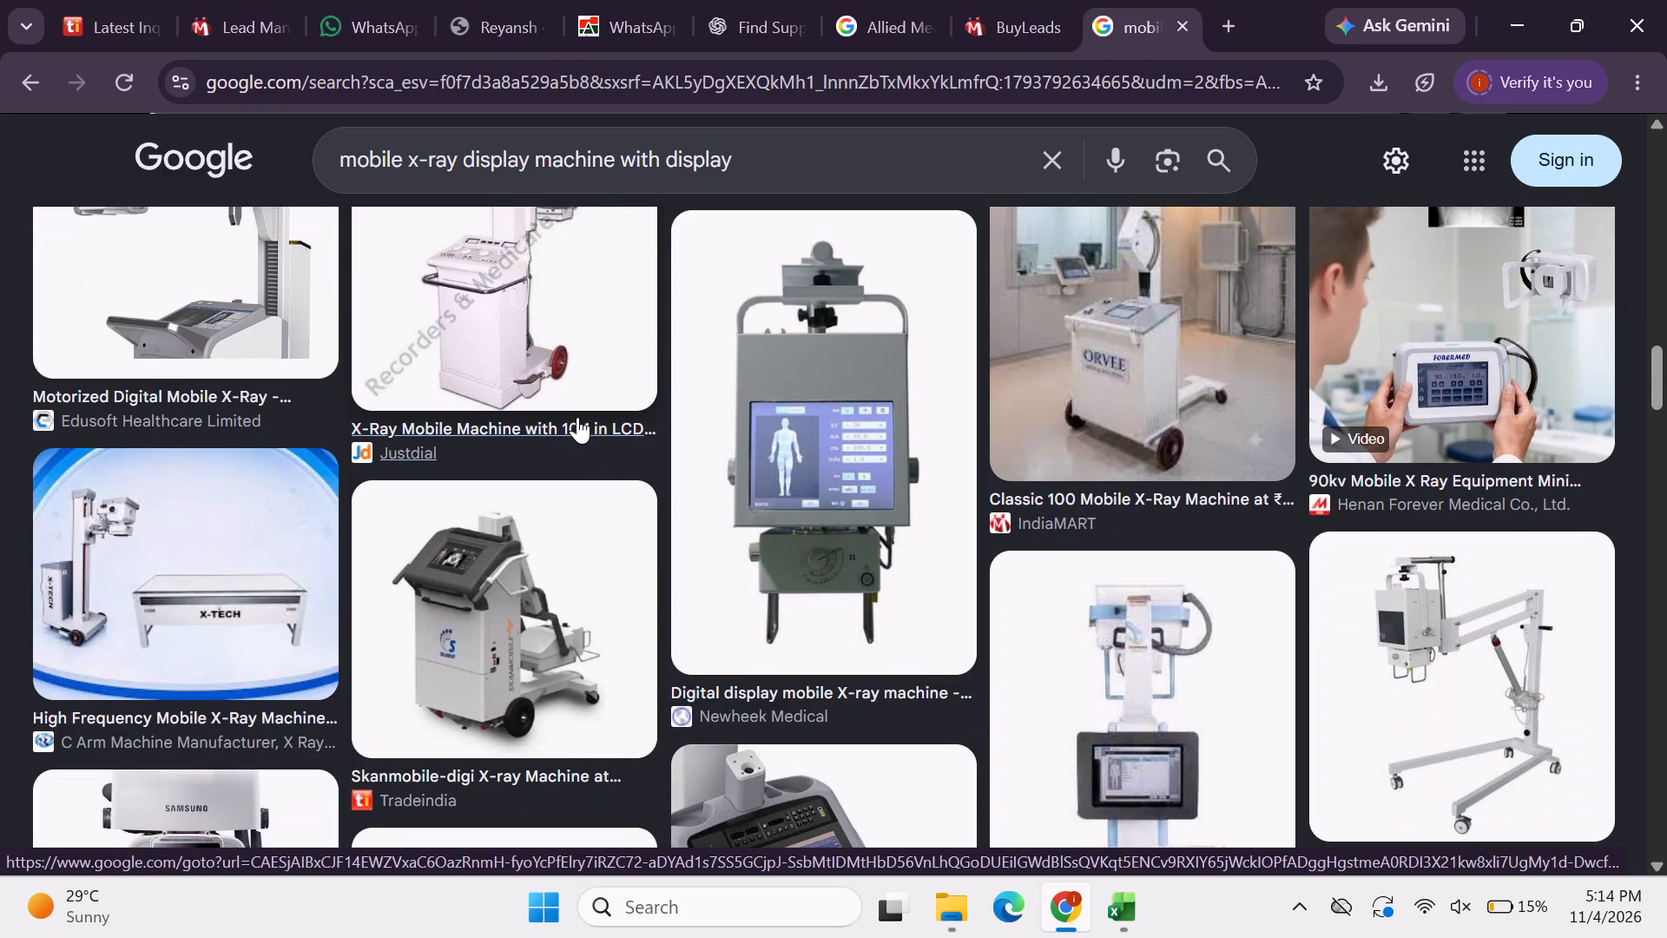
scroll(515, 371, down, 2)
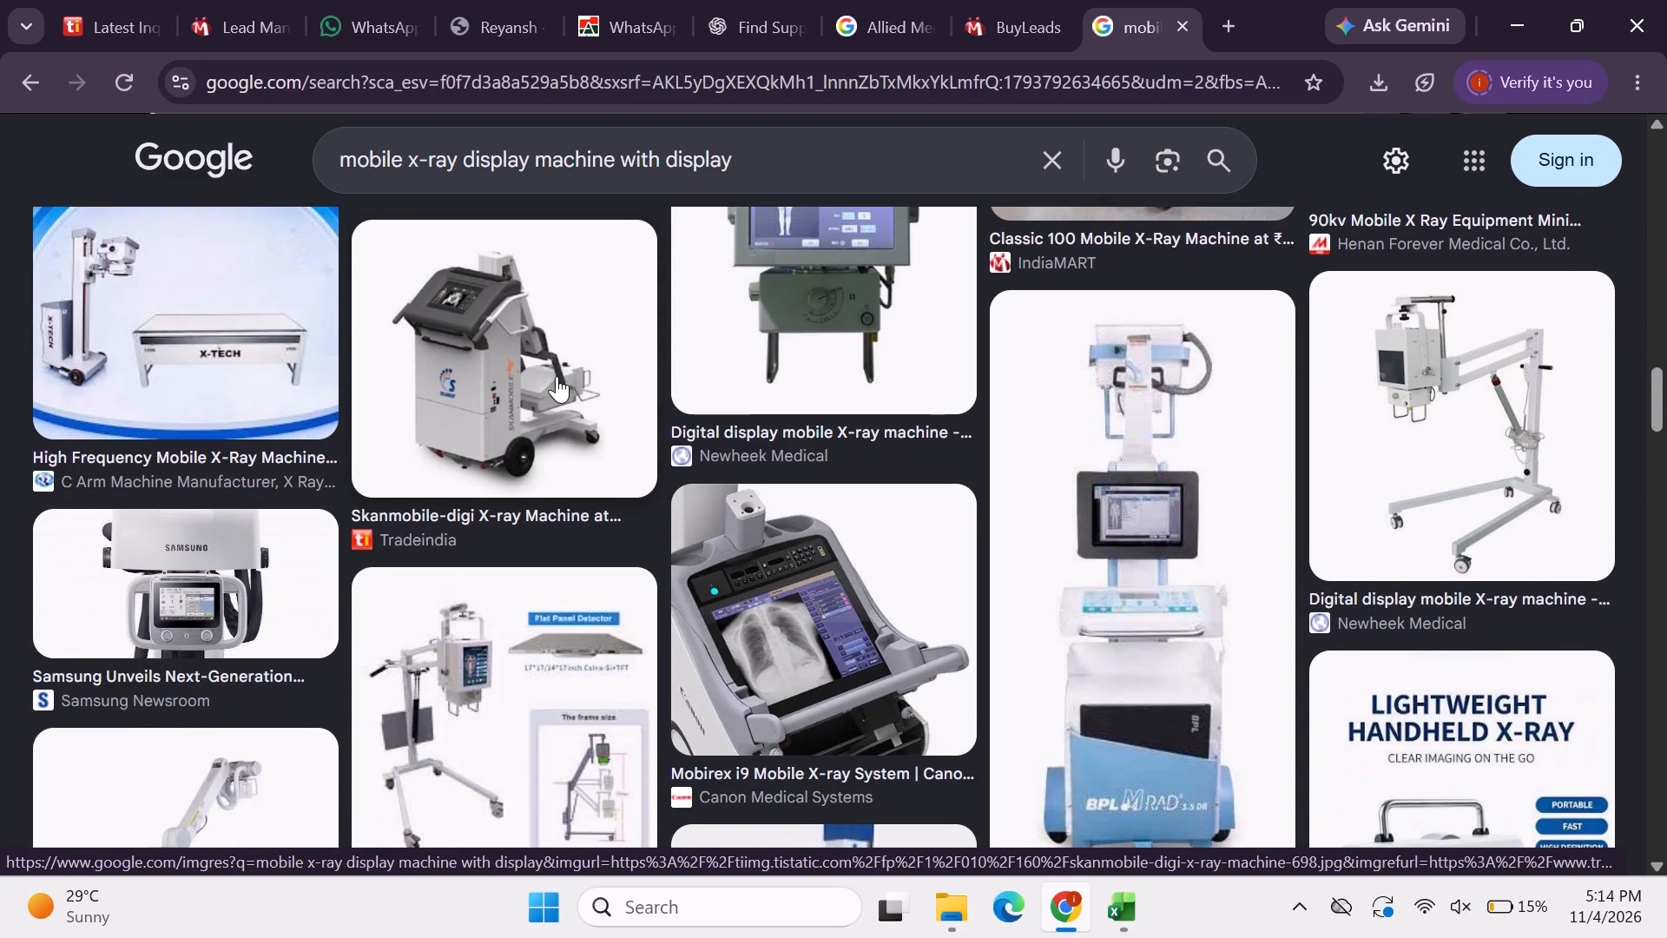
scroll(880, 513, down, 2)
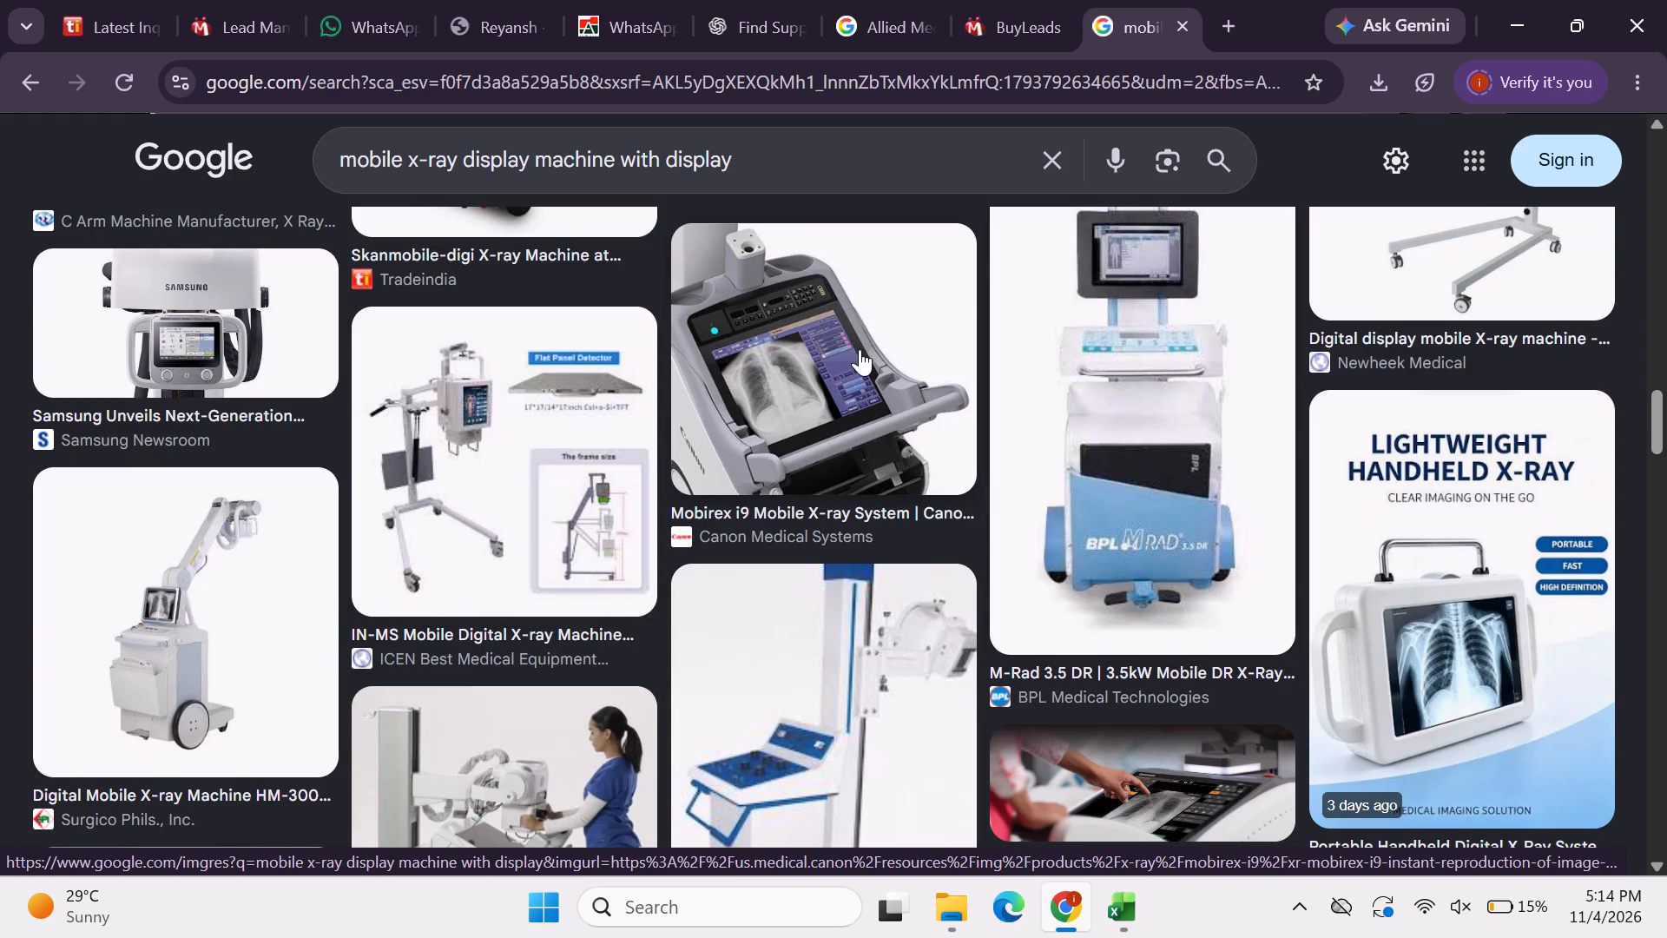
scroll(903, 420, down, 2)
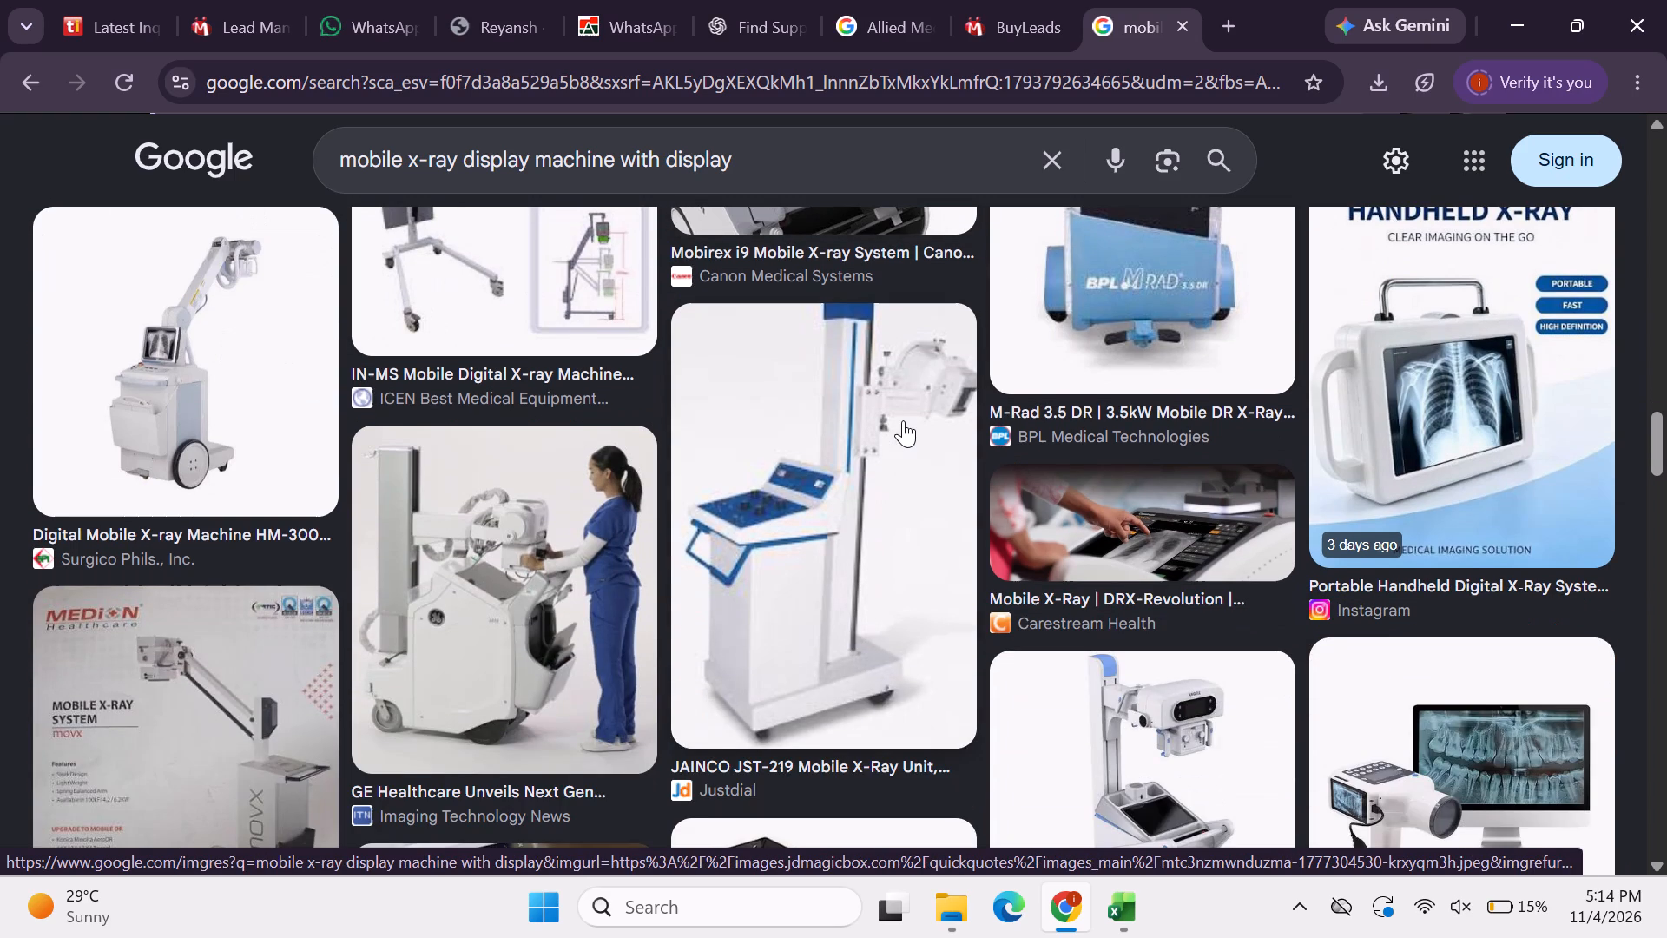
scroll(903, 420, down, 2)
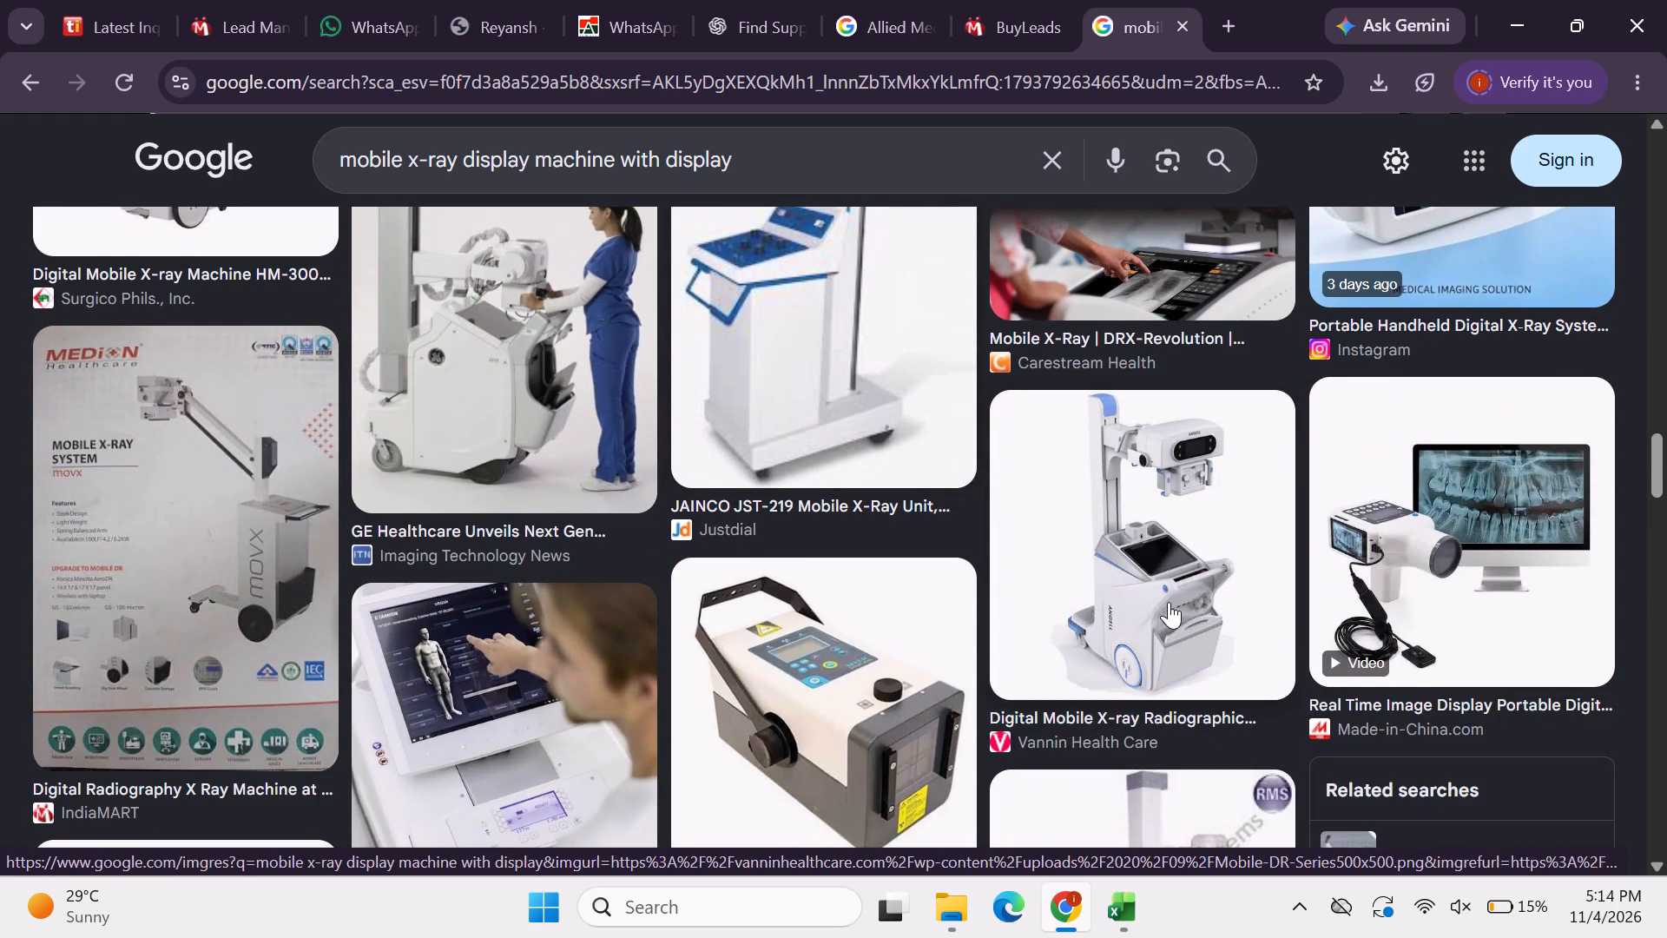
click(1082, 574)
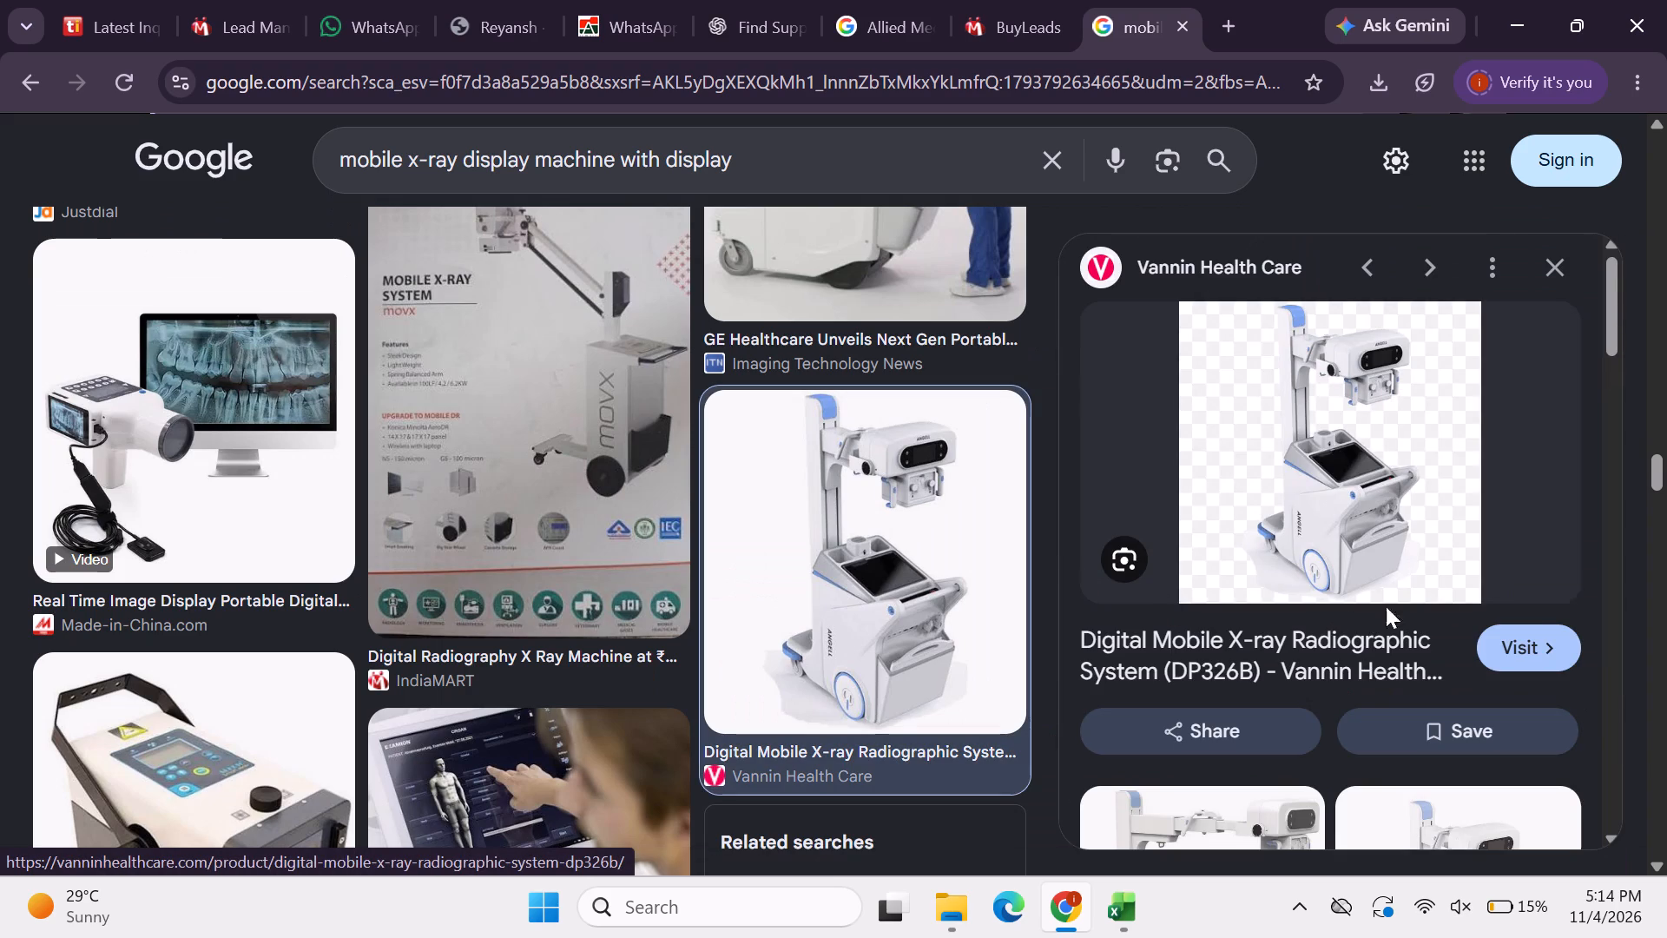
Open Vannin Health Care's product page for the Digital Mobile X-ray Radiographic System (DP326B) and examine its description and product images.
click(1519, 645)
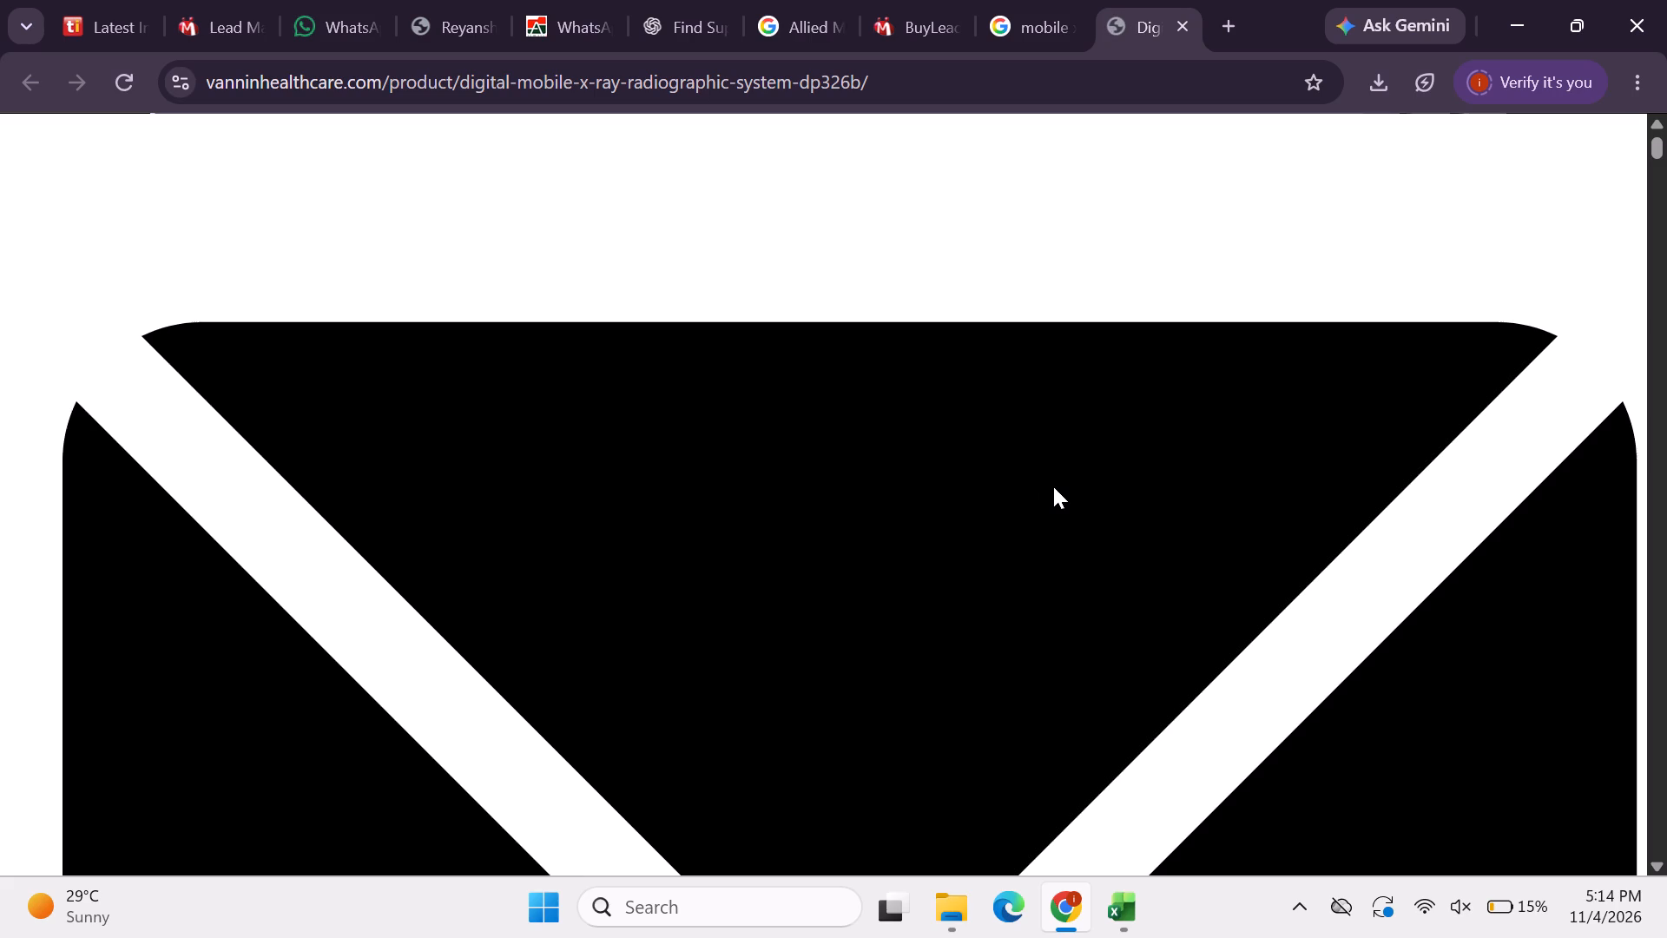
scroll(1053, 486, down, 2)
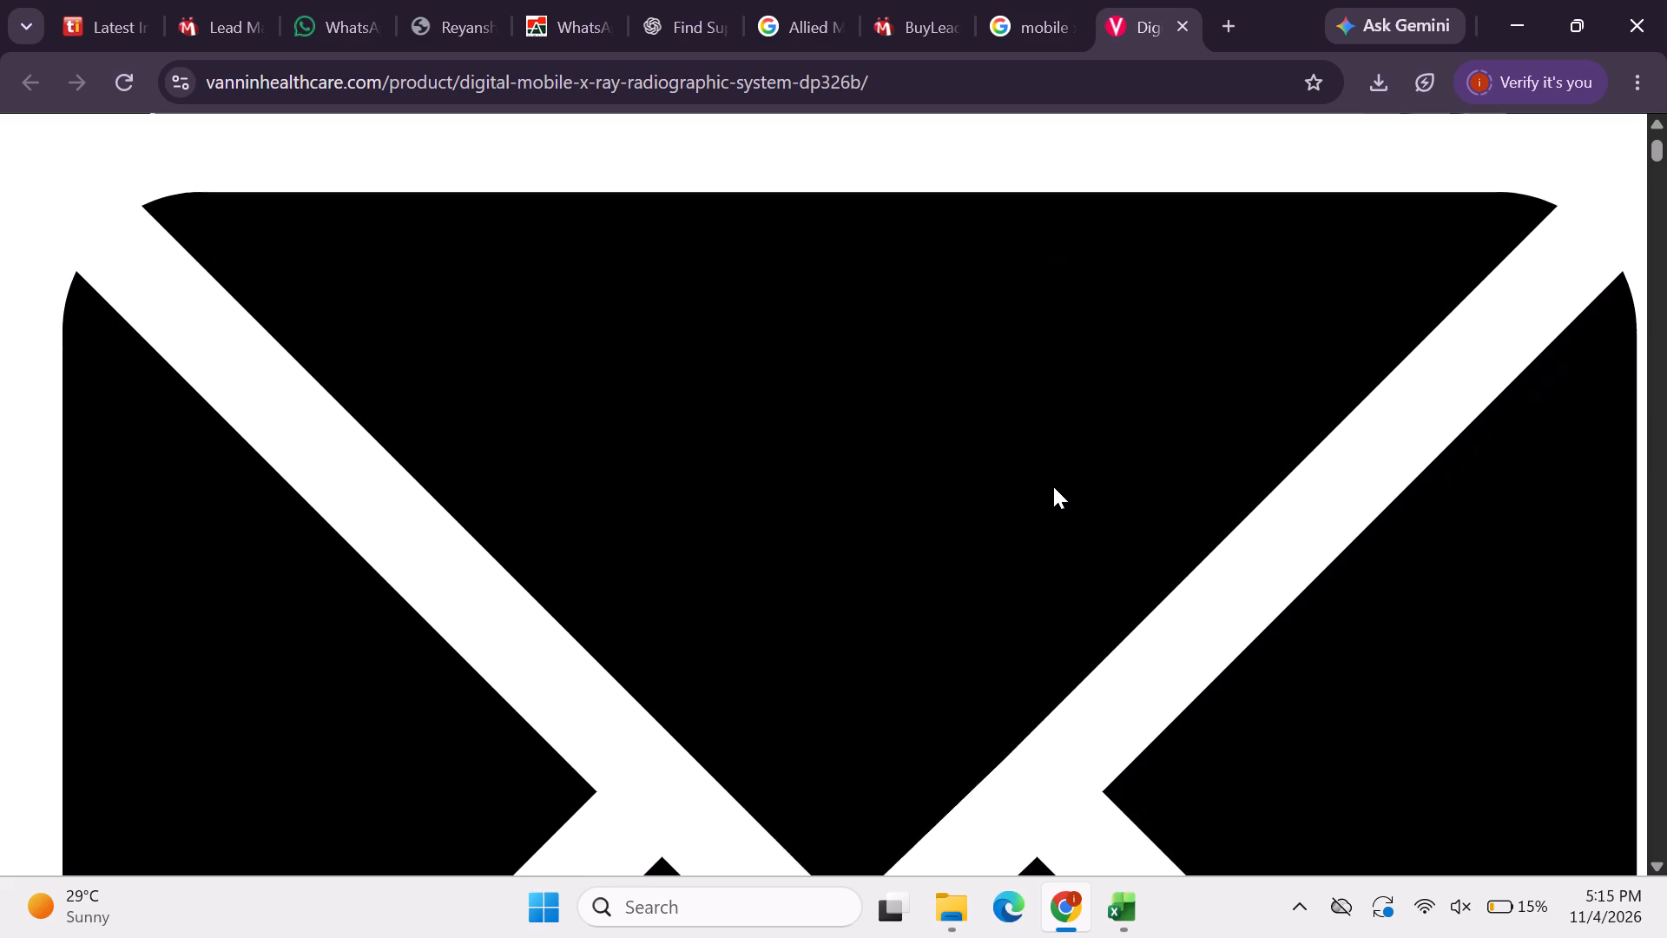
scroll(1053, 486, down, 9)
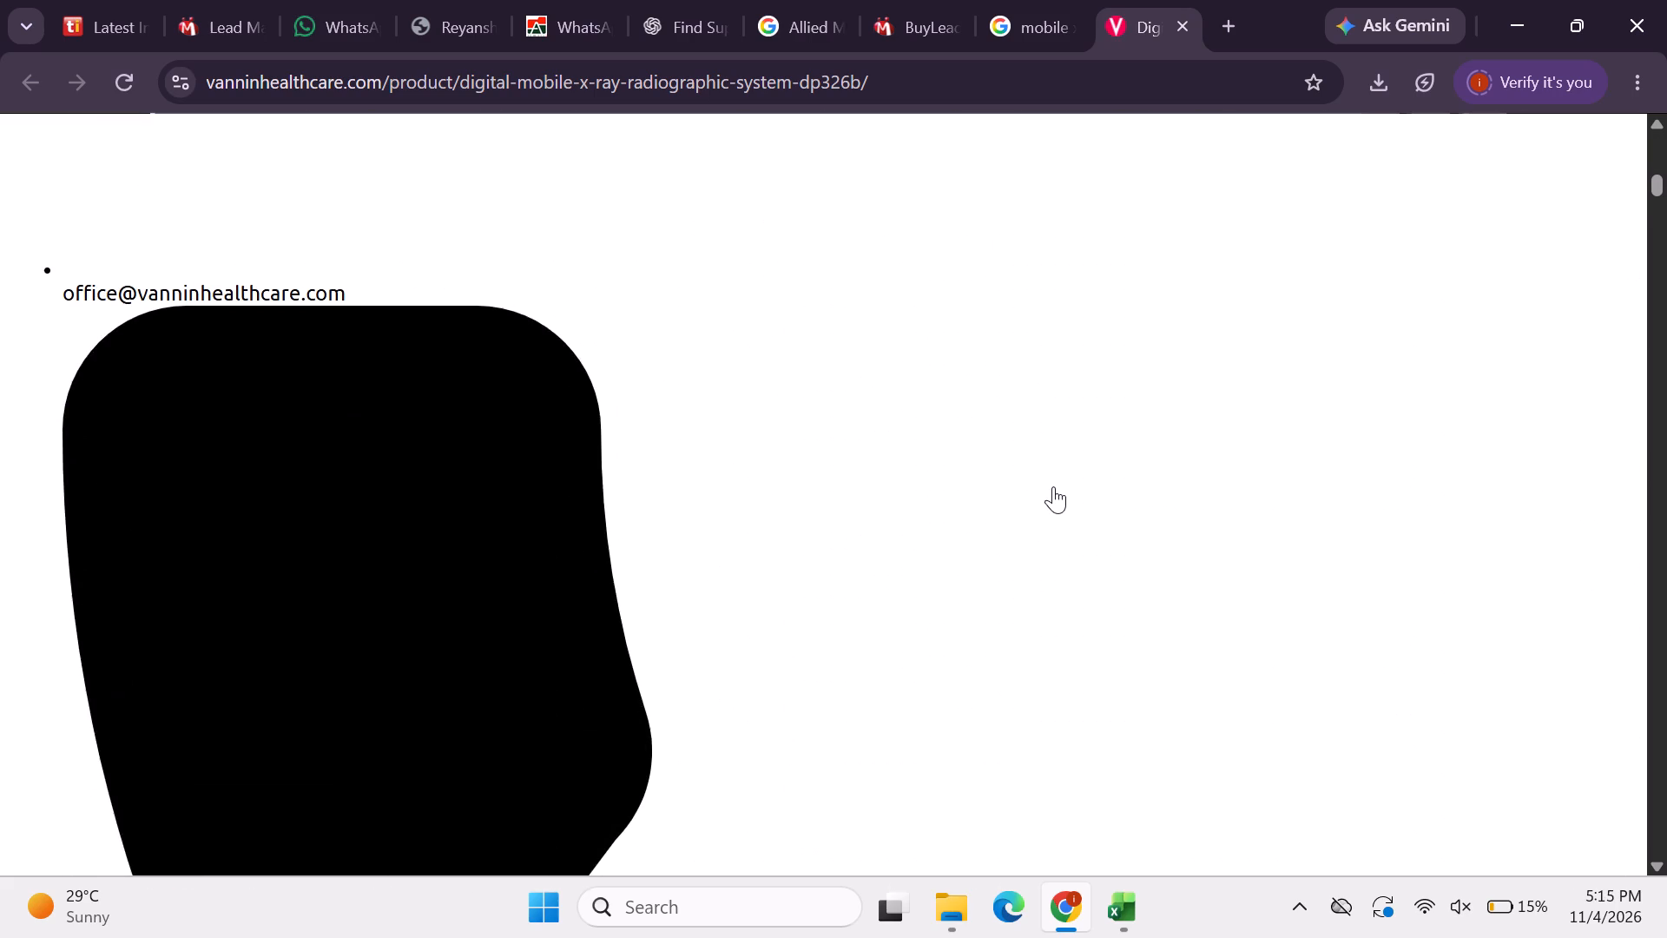
scroll(1053, 486, down, 16)
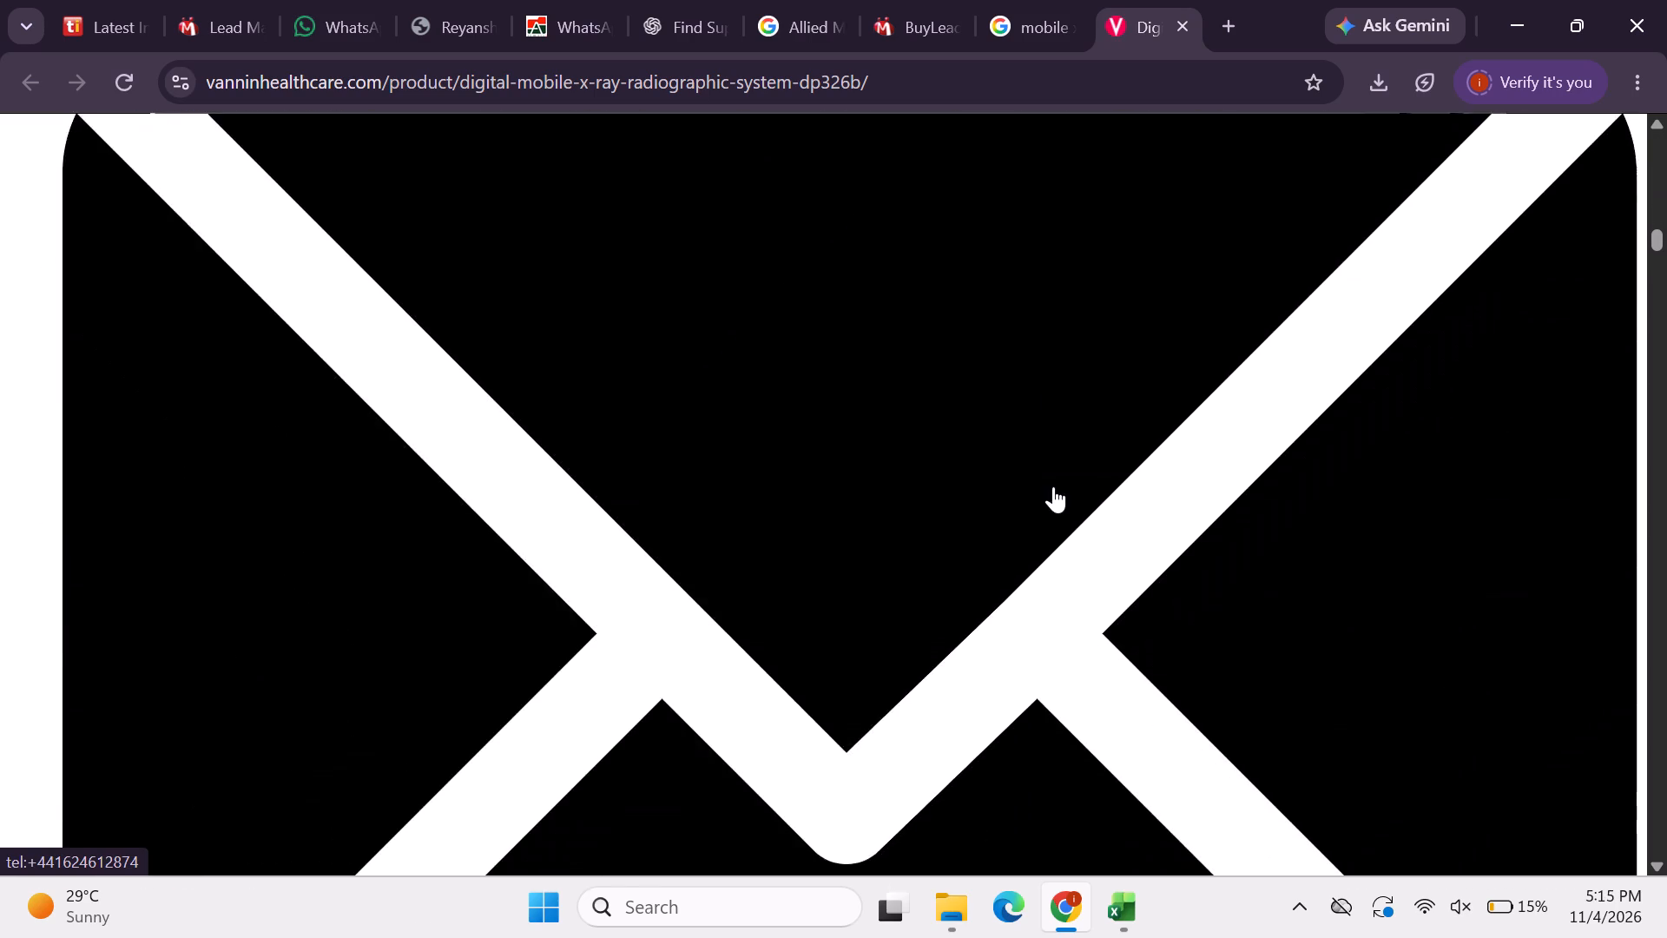
scroll(1053, 486, down, 19)
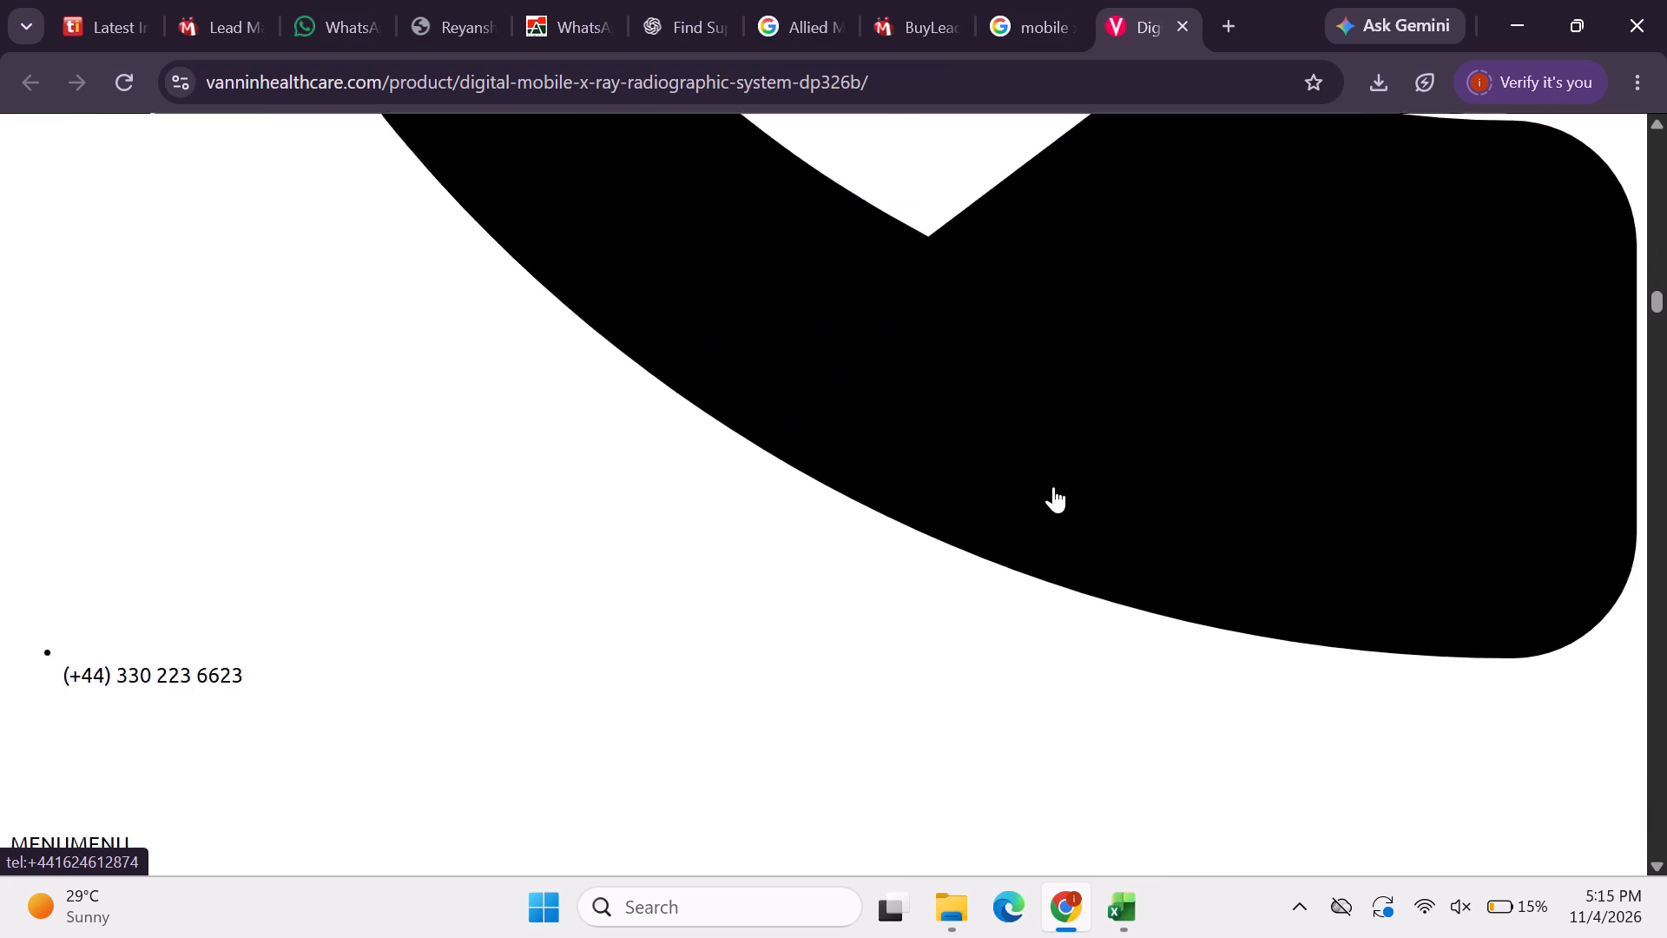
scroll(1053, 486, down, 6)
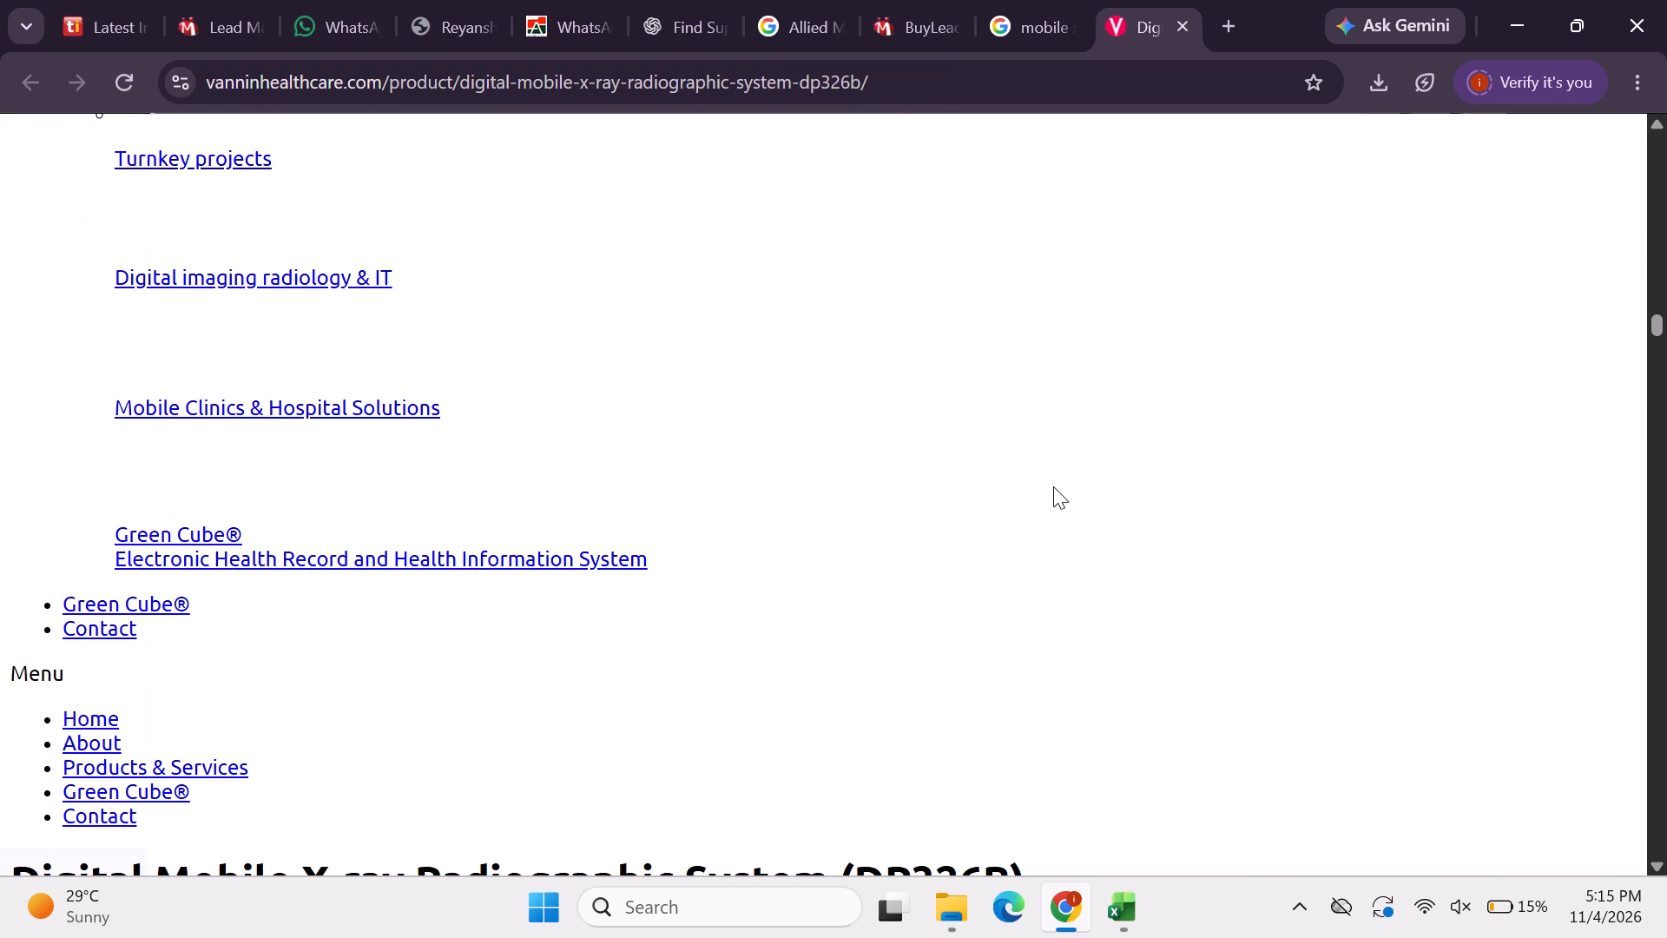
scroll(1053, 486, down, 7)
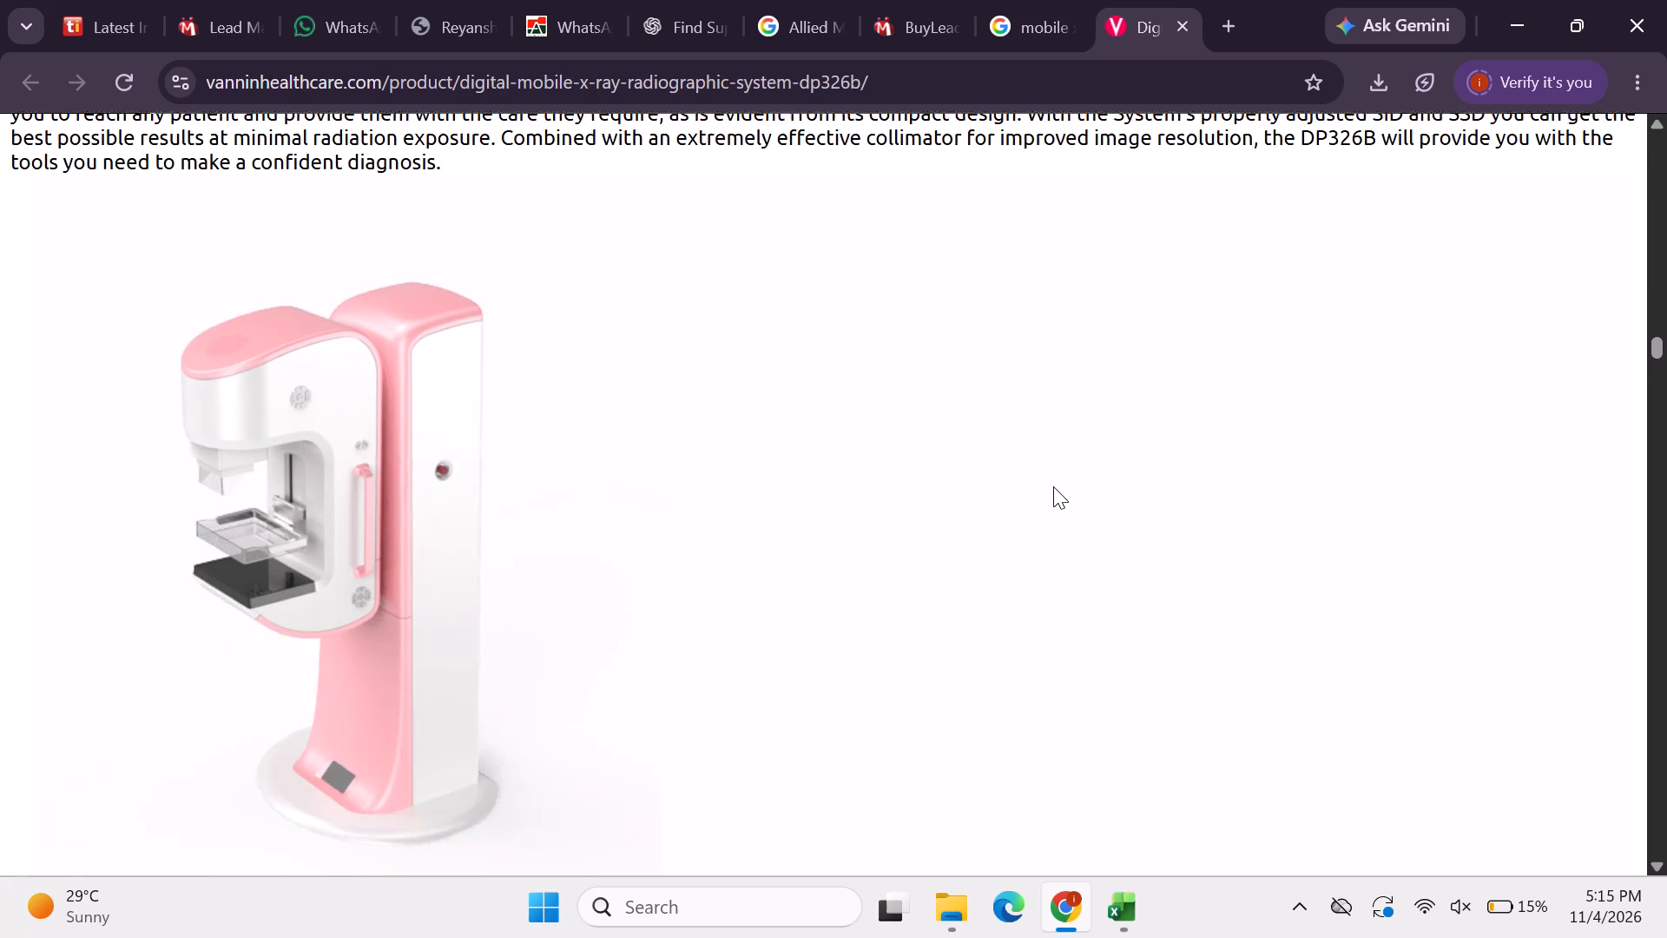
Examine the images of the other X-ray systems on the DP326B page, from the remote table series to the mobile unit.
scroll(1053, 486, down, 8)
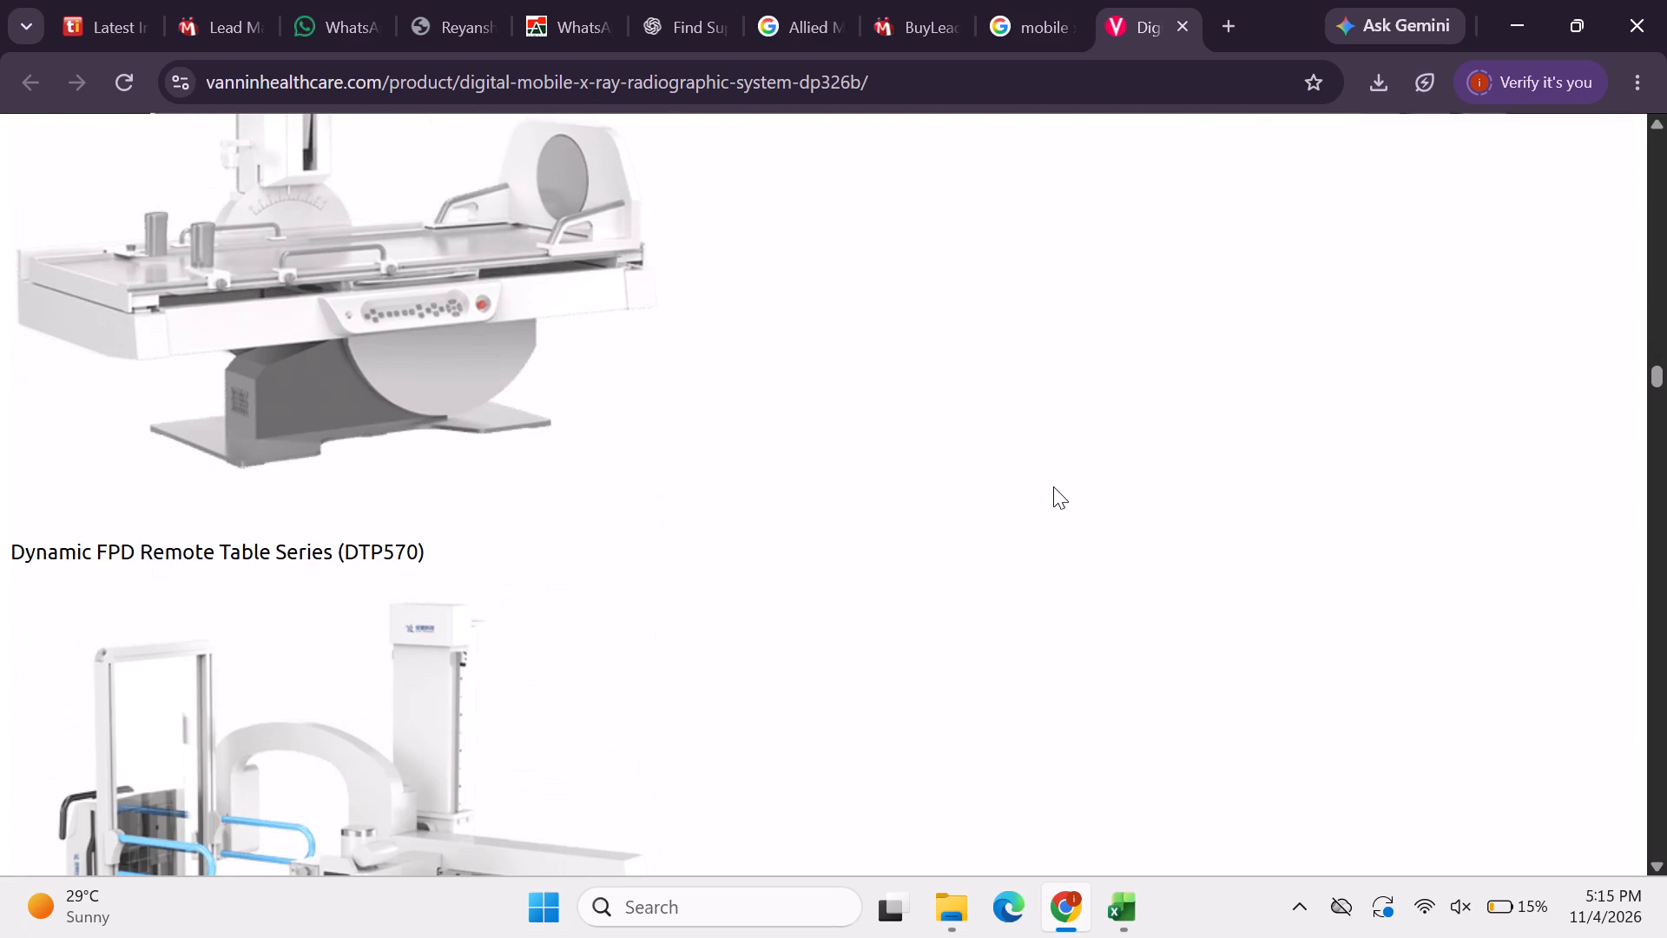
scroll(1053, 486, down, 1)
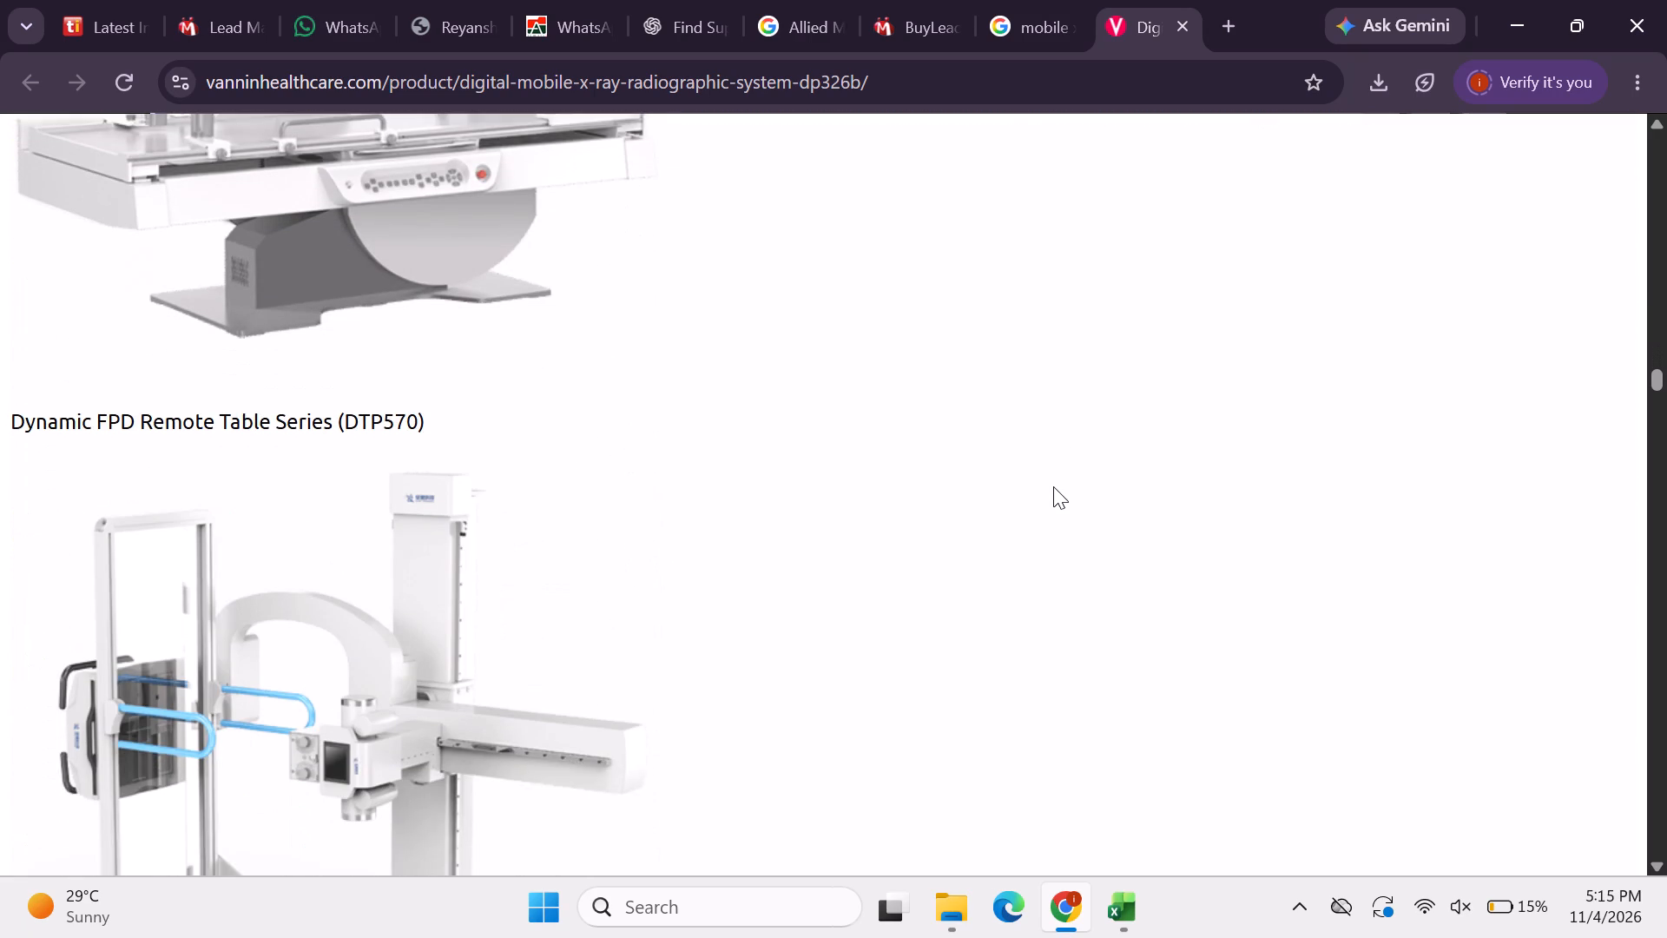
scroll(1053, 486, down, 6)
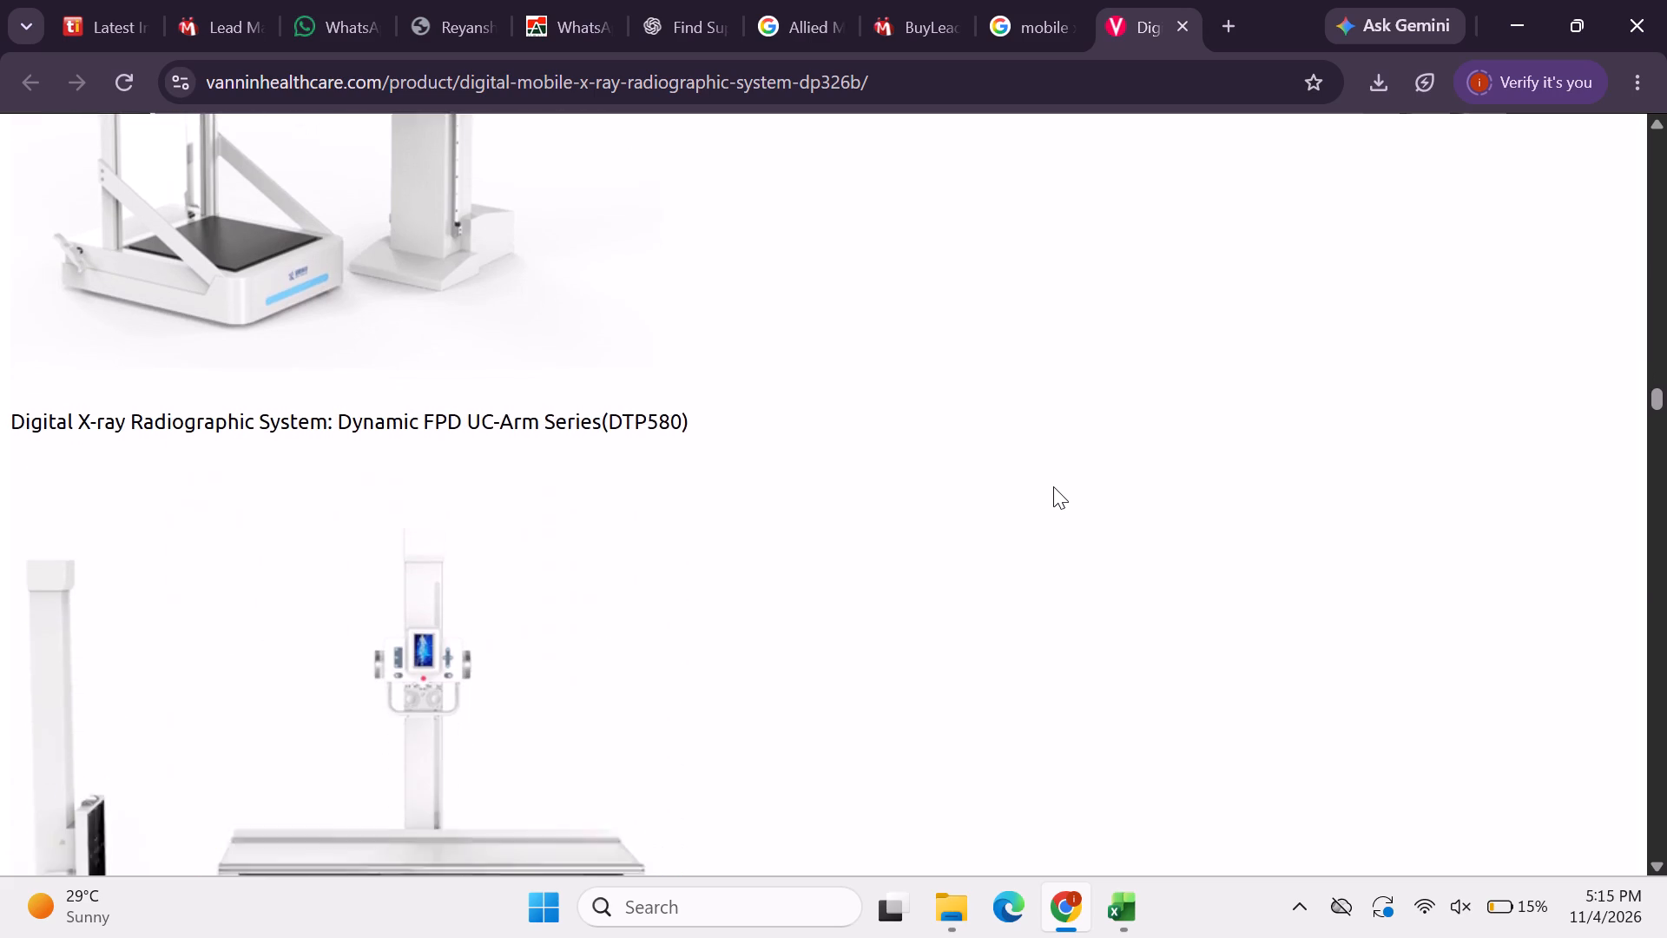
scroll(1053, 486, down, 4)
scroll(1053, 486, up, 2)
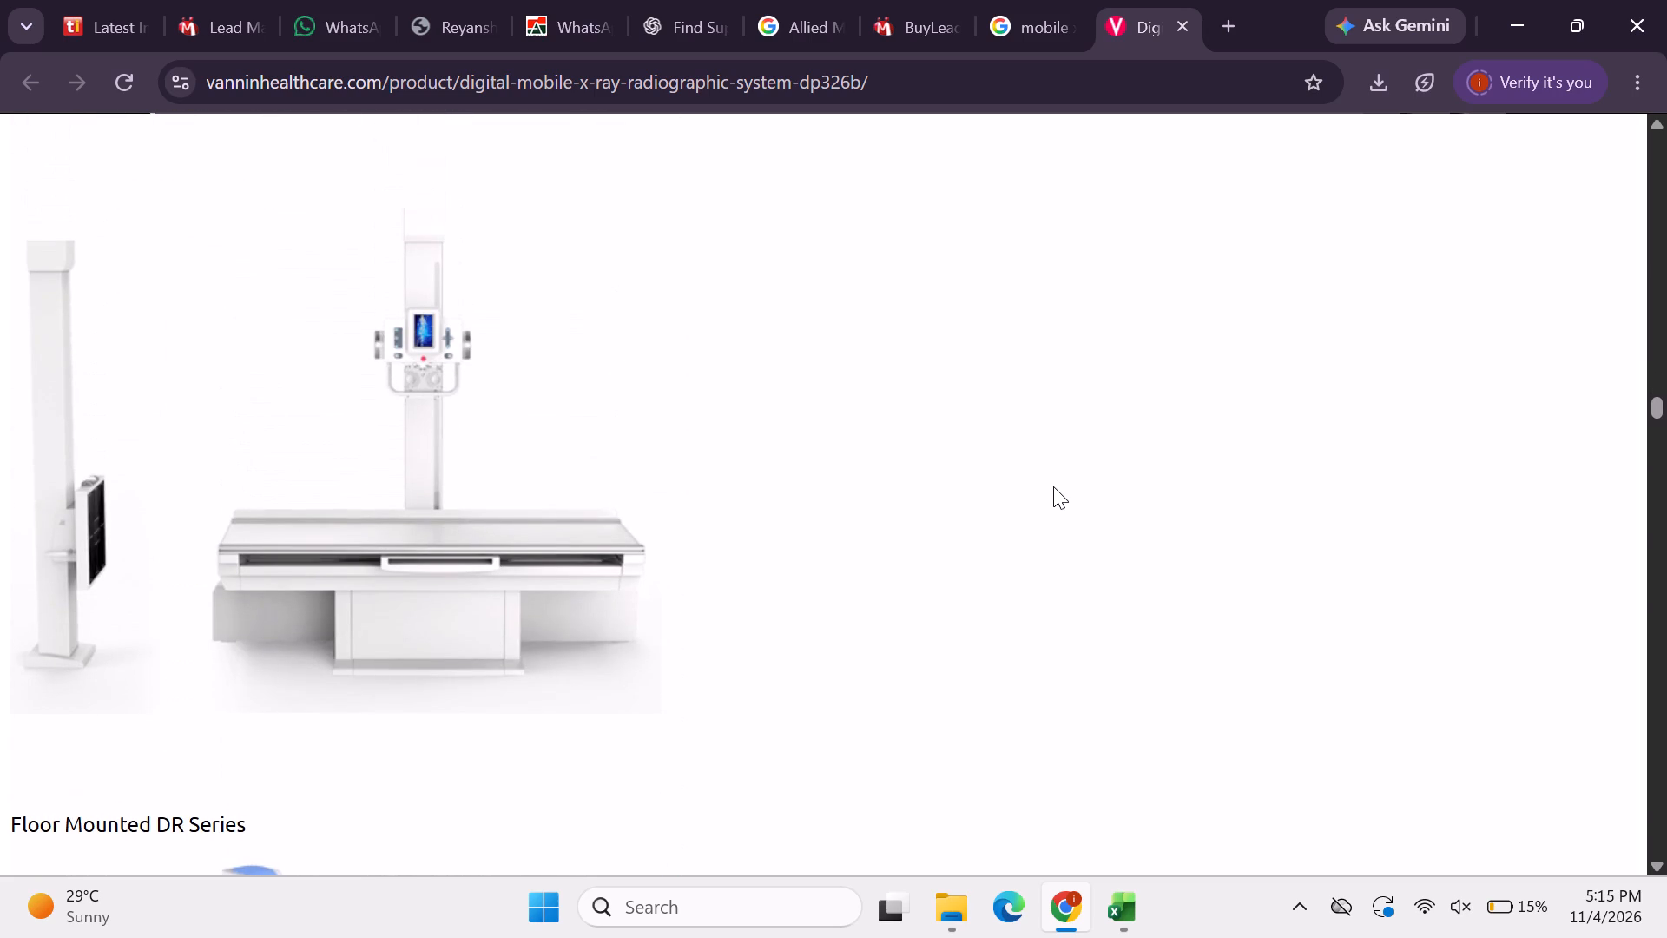
scroll(1053, 486, down, 5)
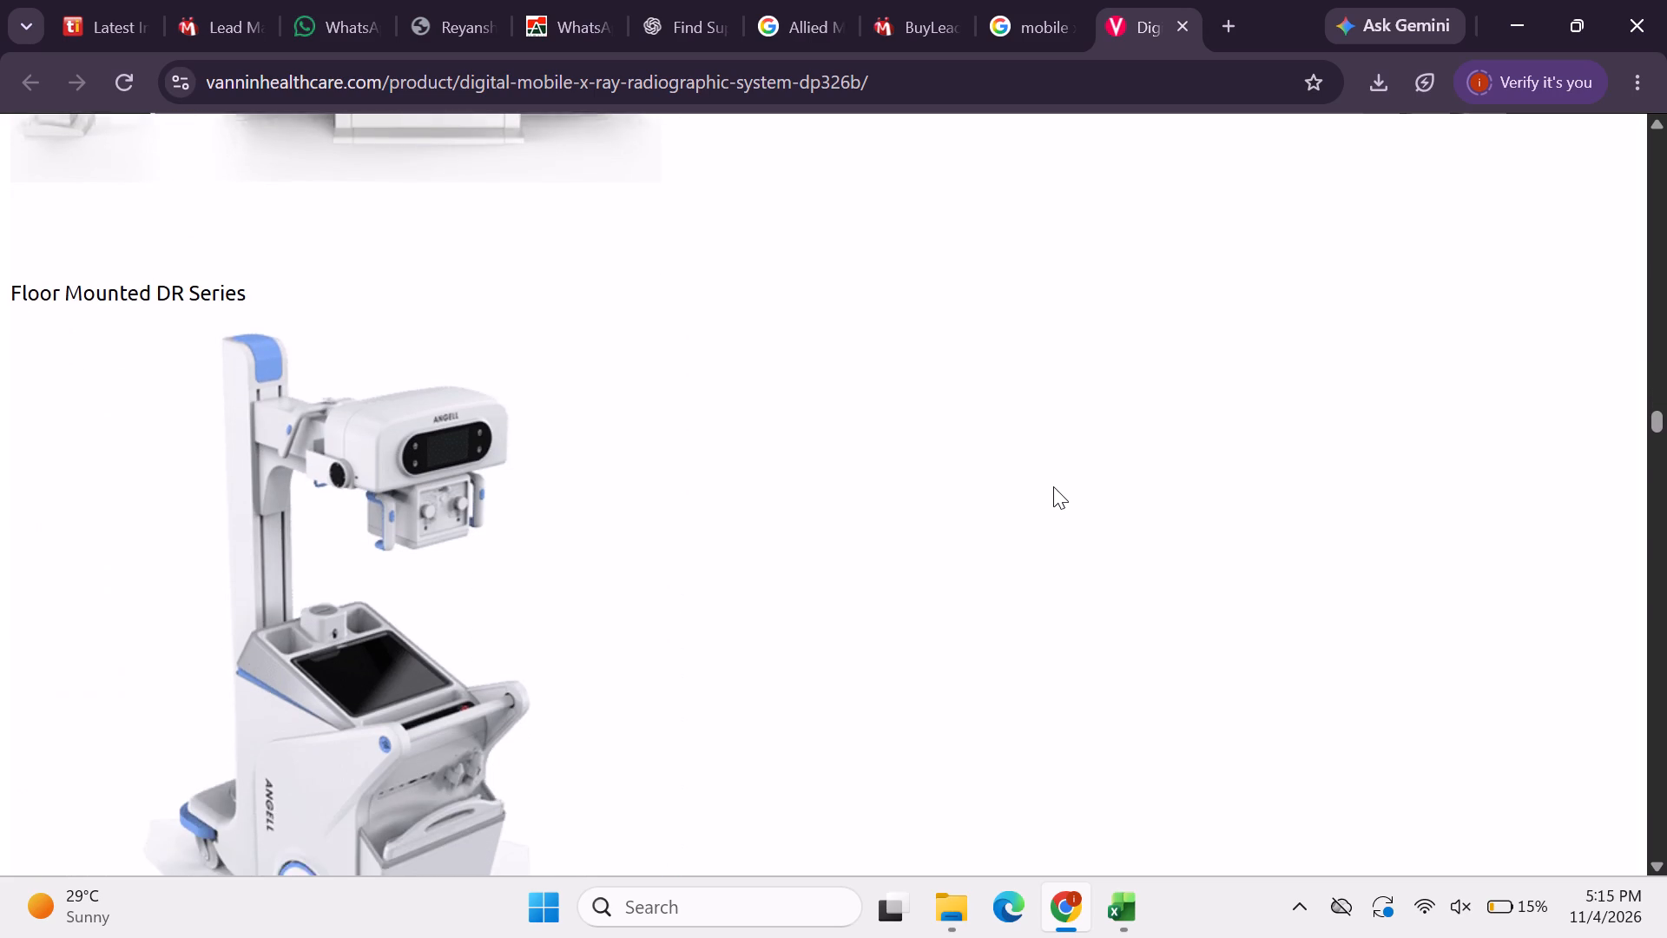
scroll(1053, 486, down, 5)
scroll(1053, 486, up, 2)
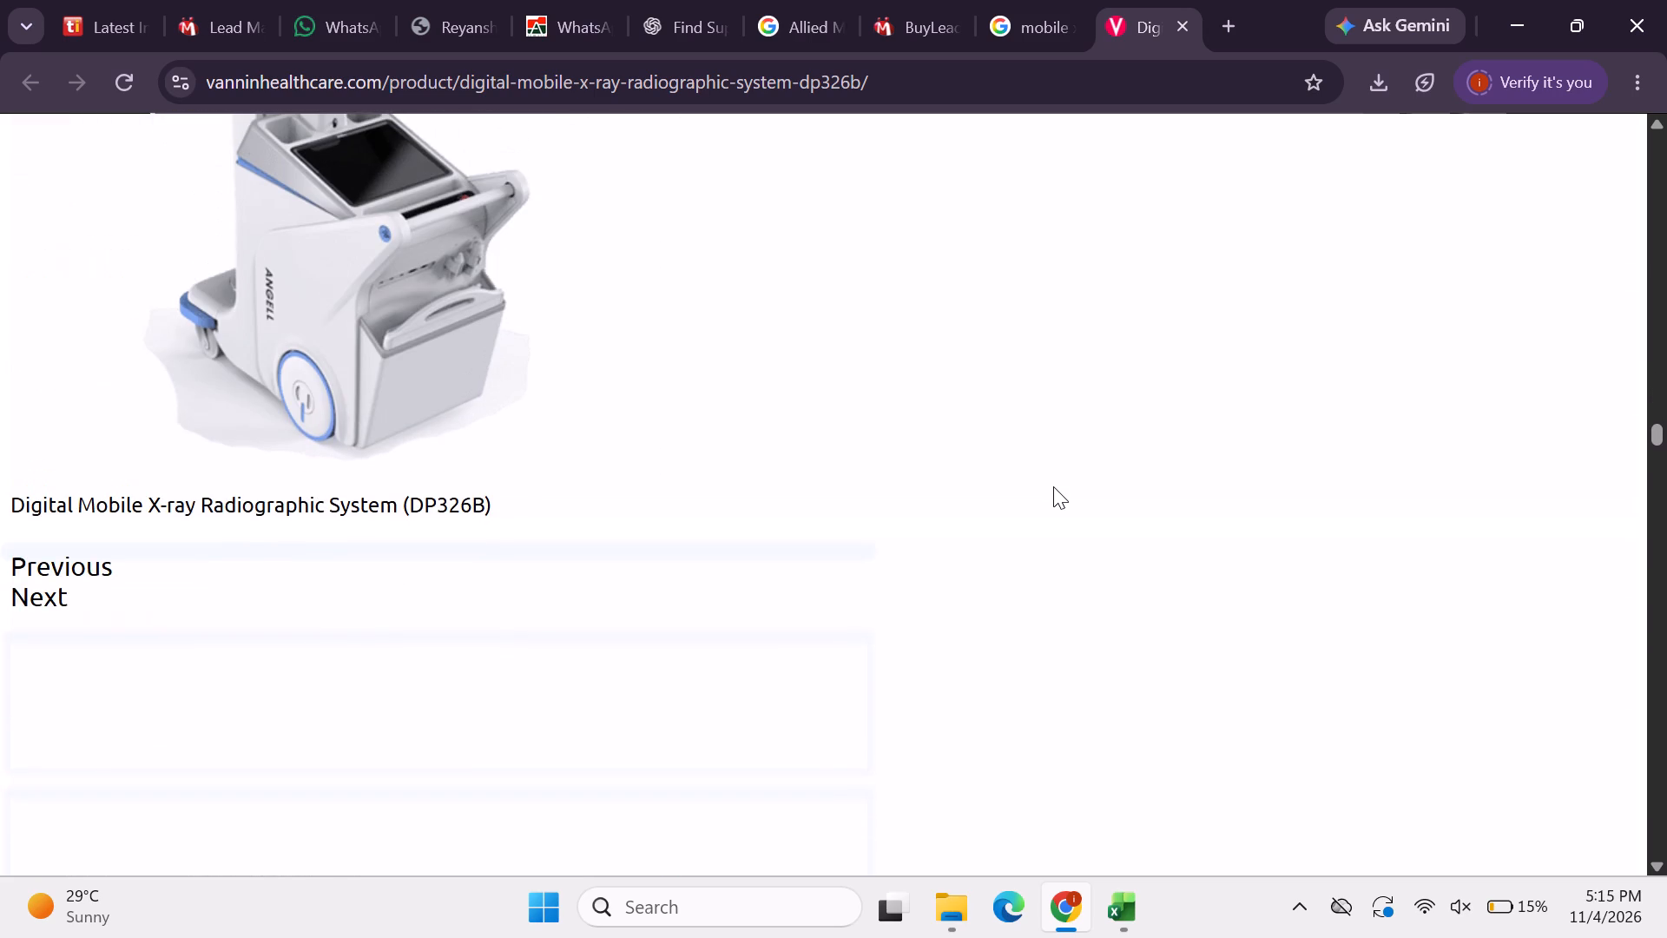
Examine the DP326B's workflow description and technical specifications, including the high frequency generator, collimator, mobile rack and digital flat panel detector.
scroll(1053, 486, down, 2)
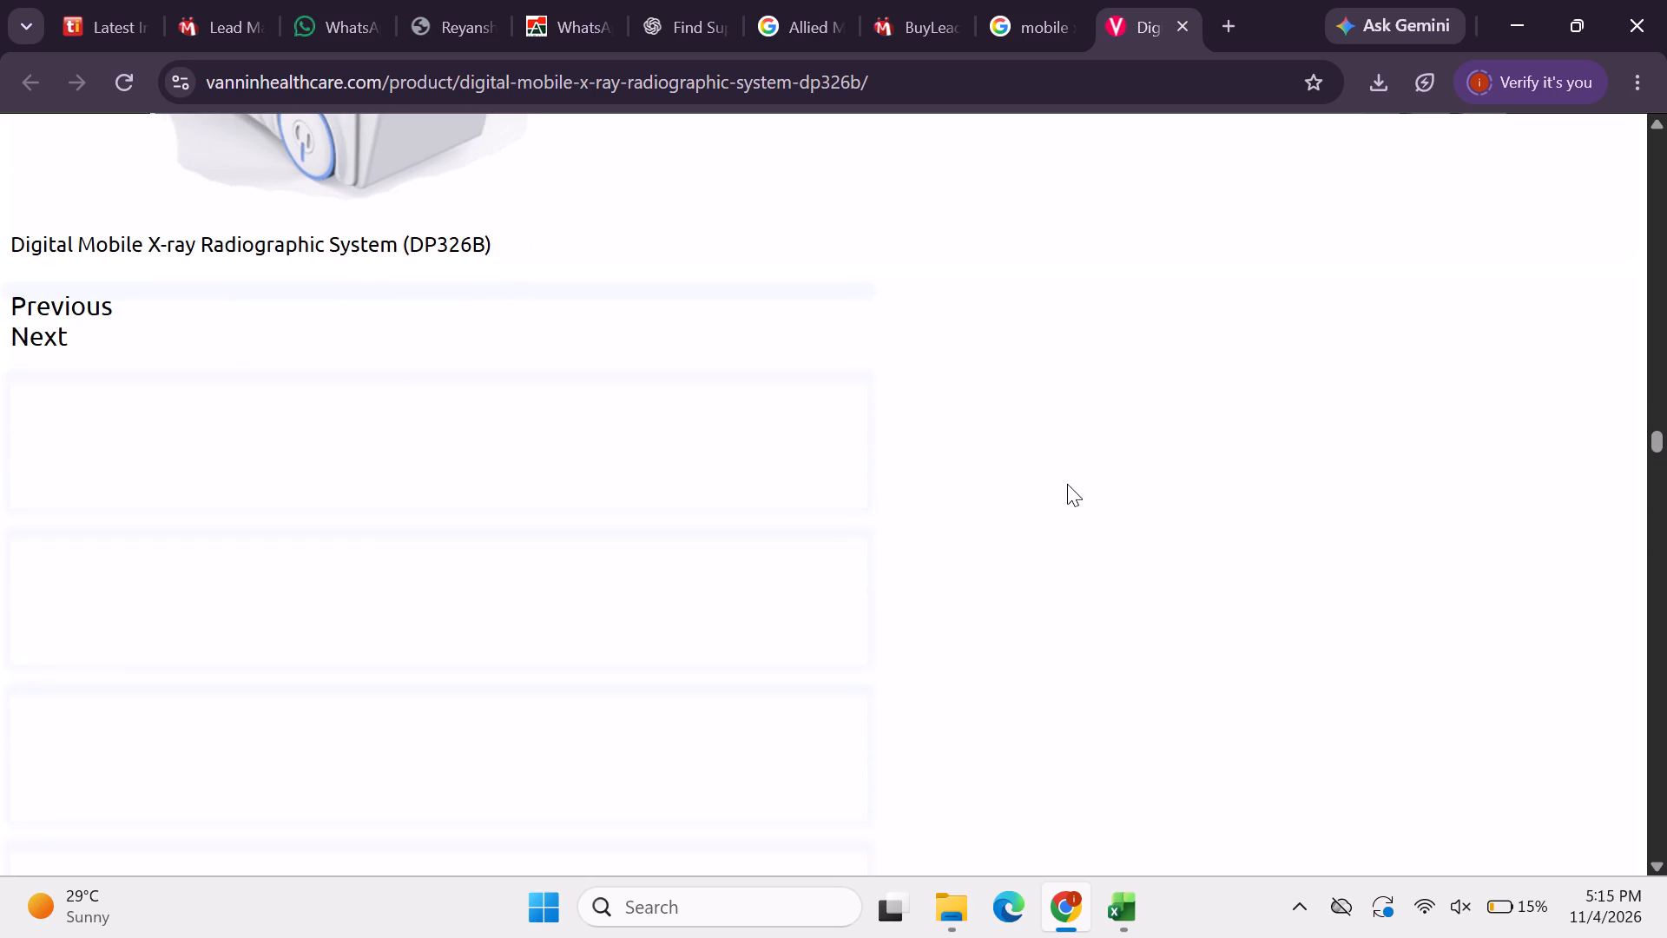
scroll(1085, 484, down, 2)
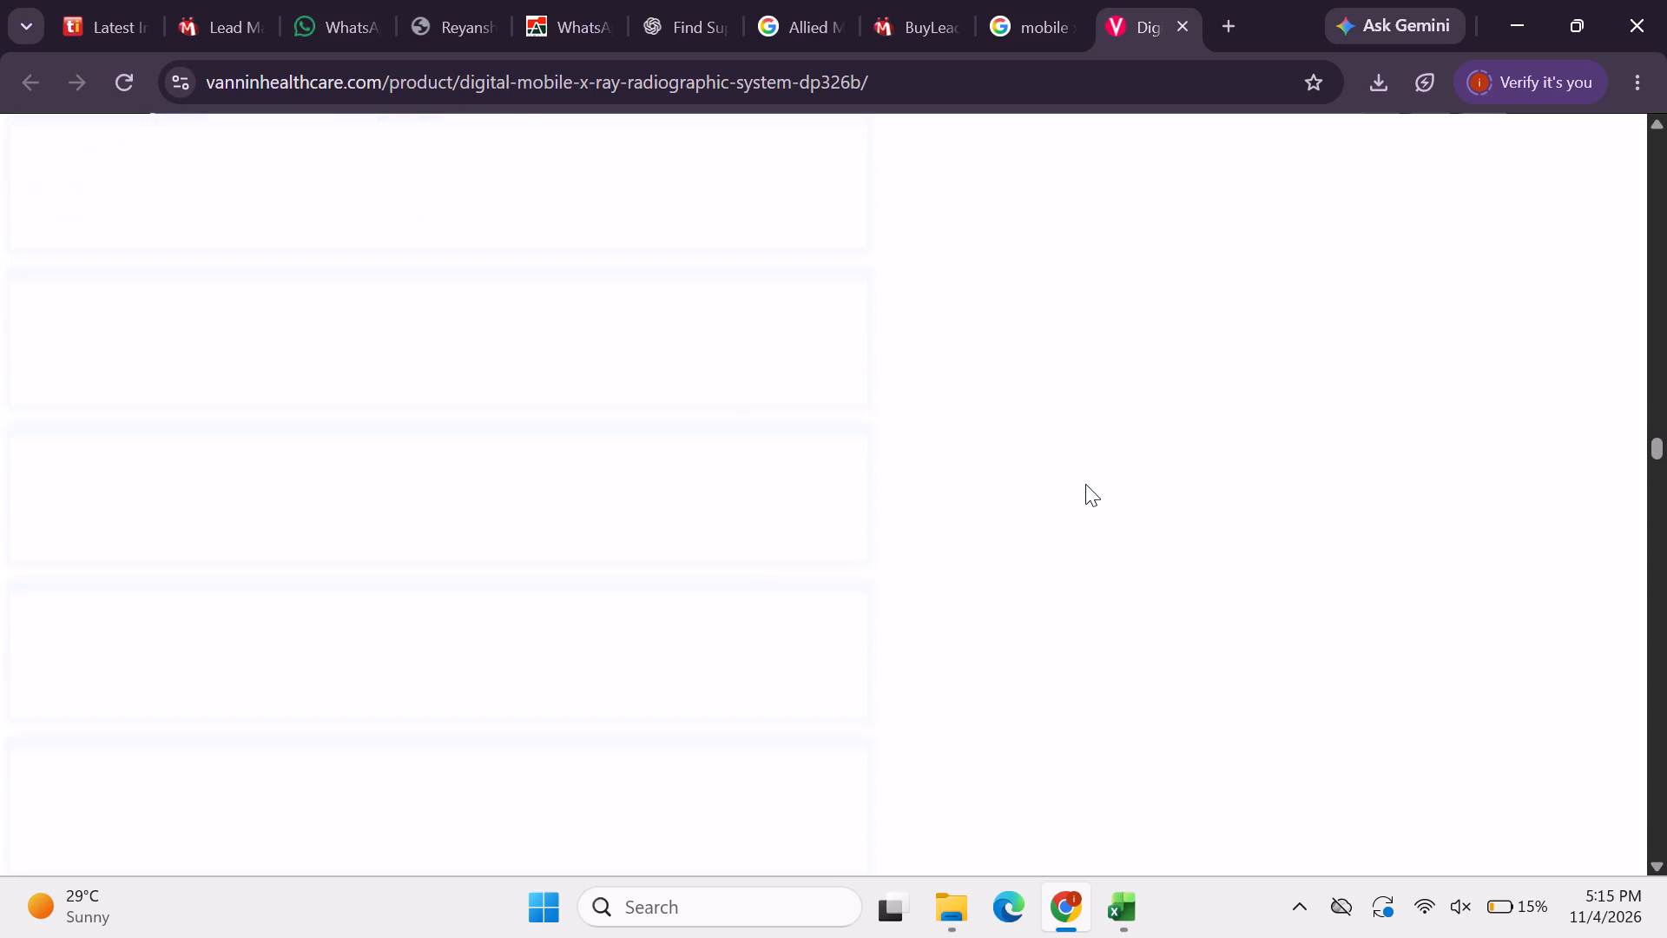
scroll(1085, 484, down, 3)
scroll(961, 478, down, 10)
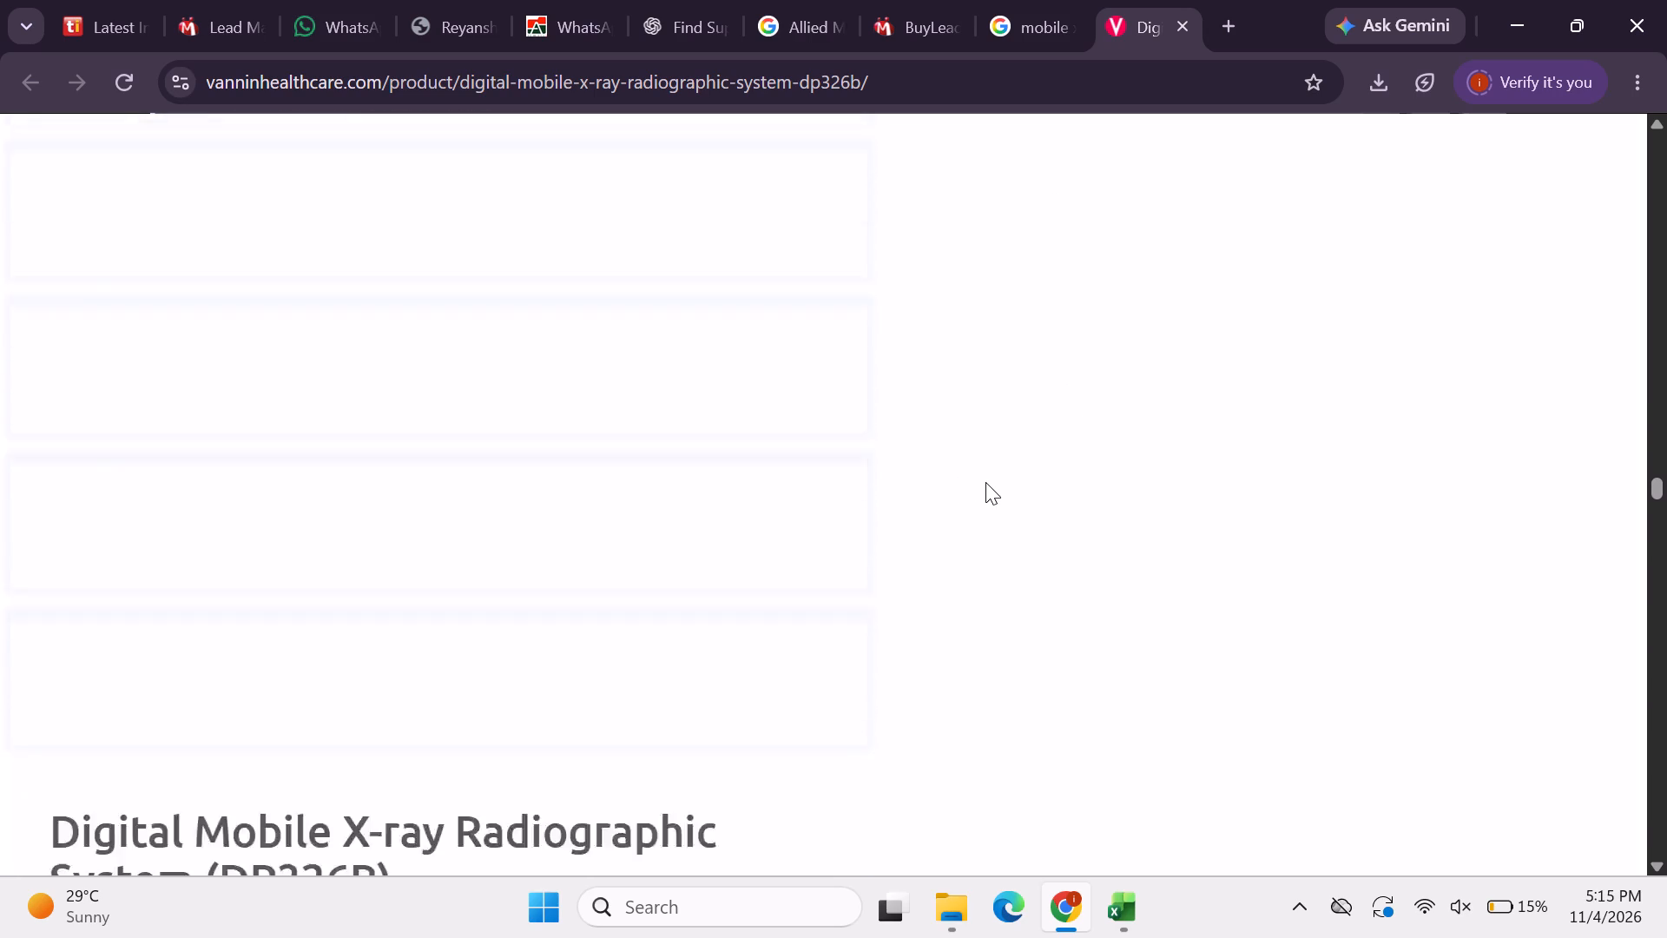
scroll(985, 482, down, 14)
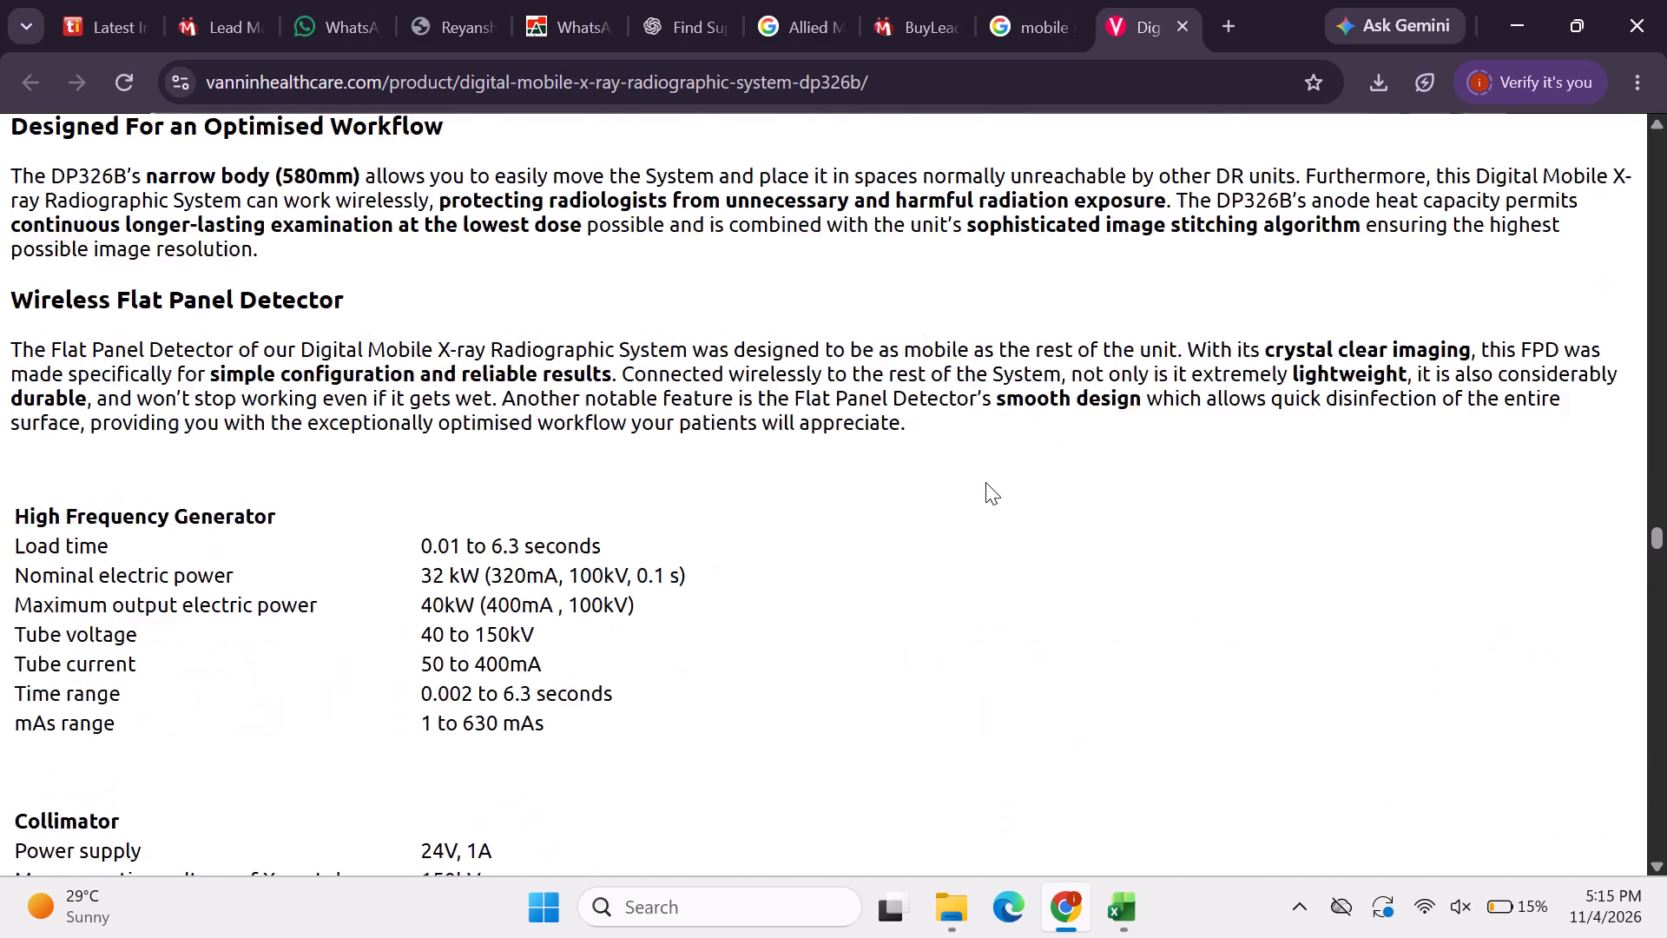
scroll(985, 482, down, 17)
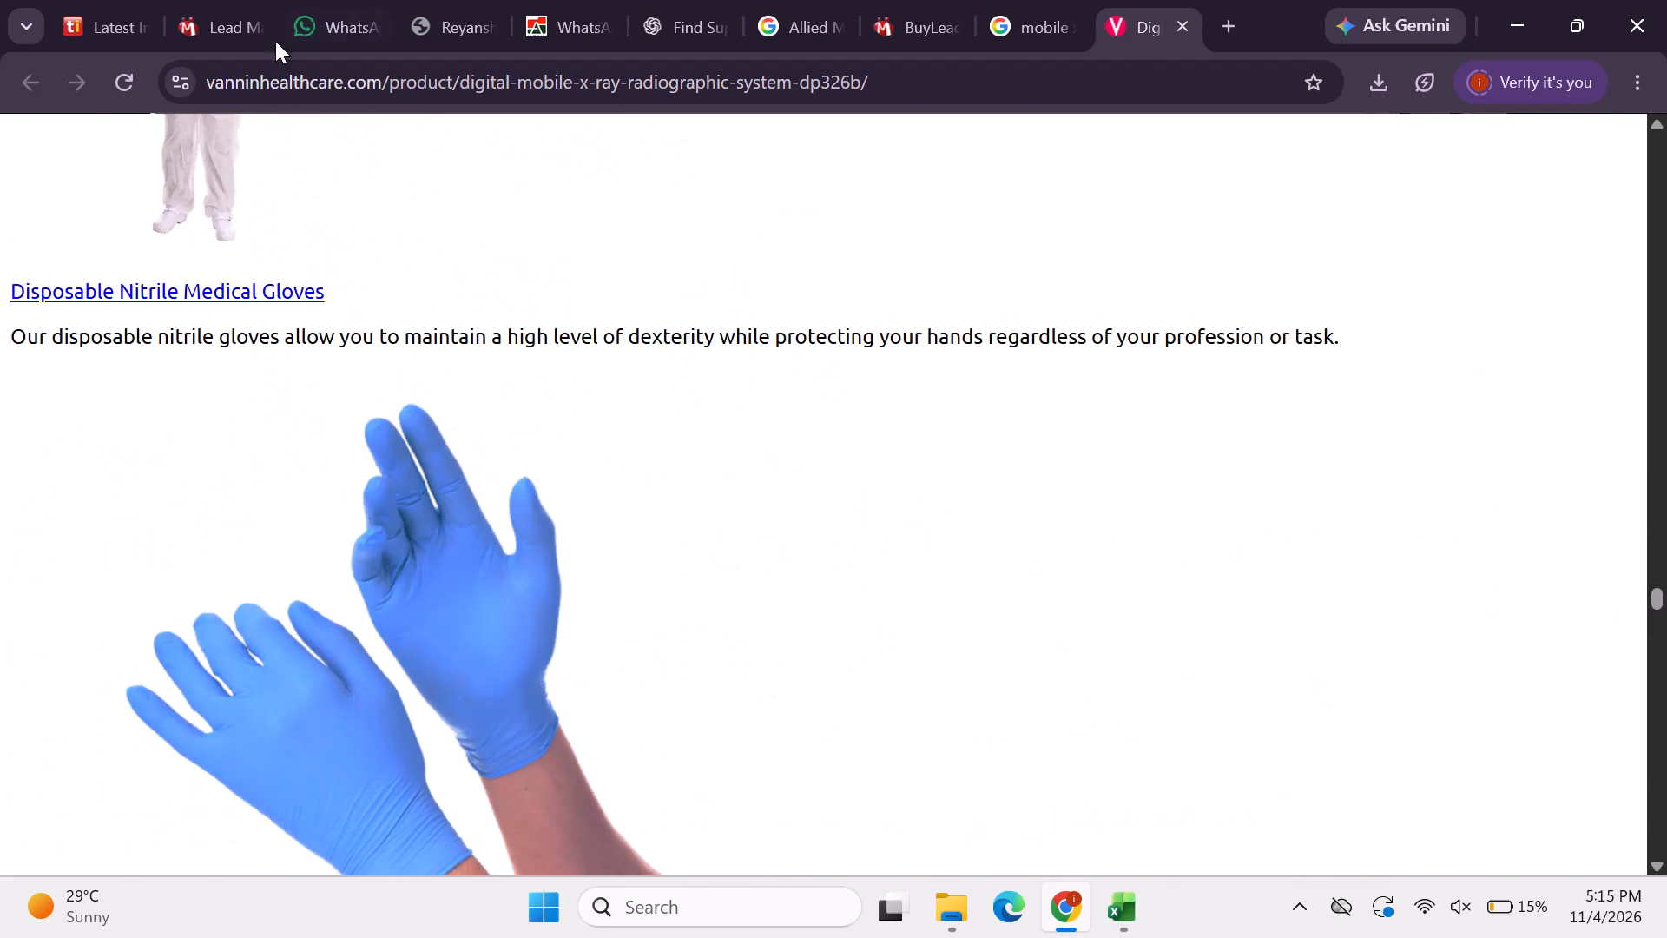
scroll(611, 439, up, 11)
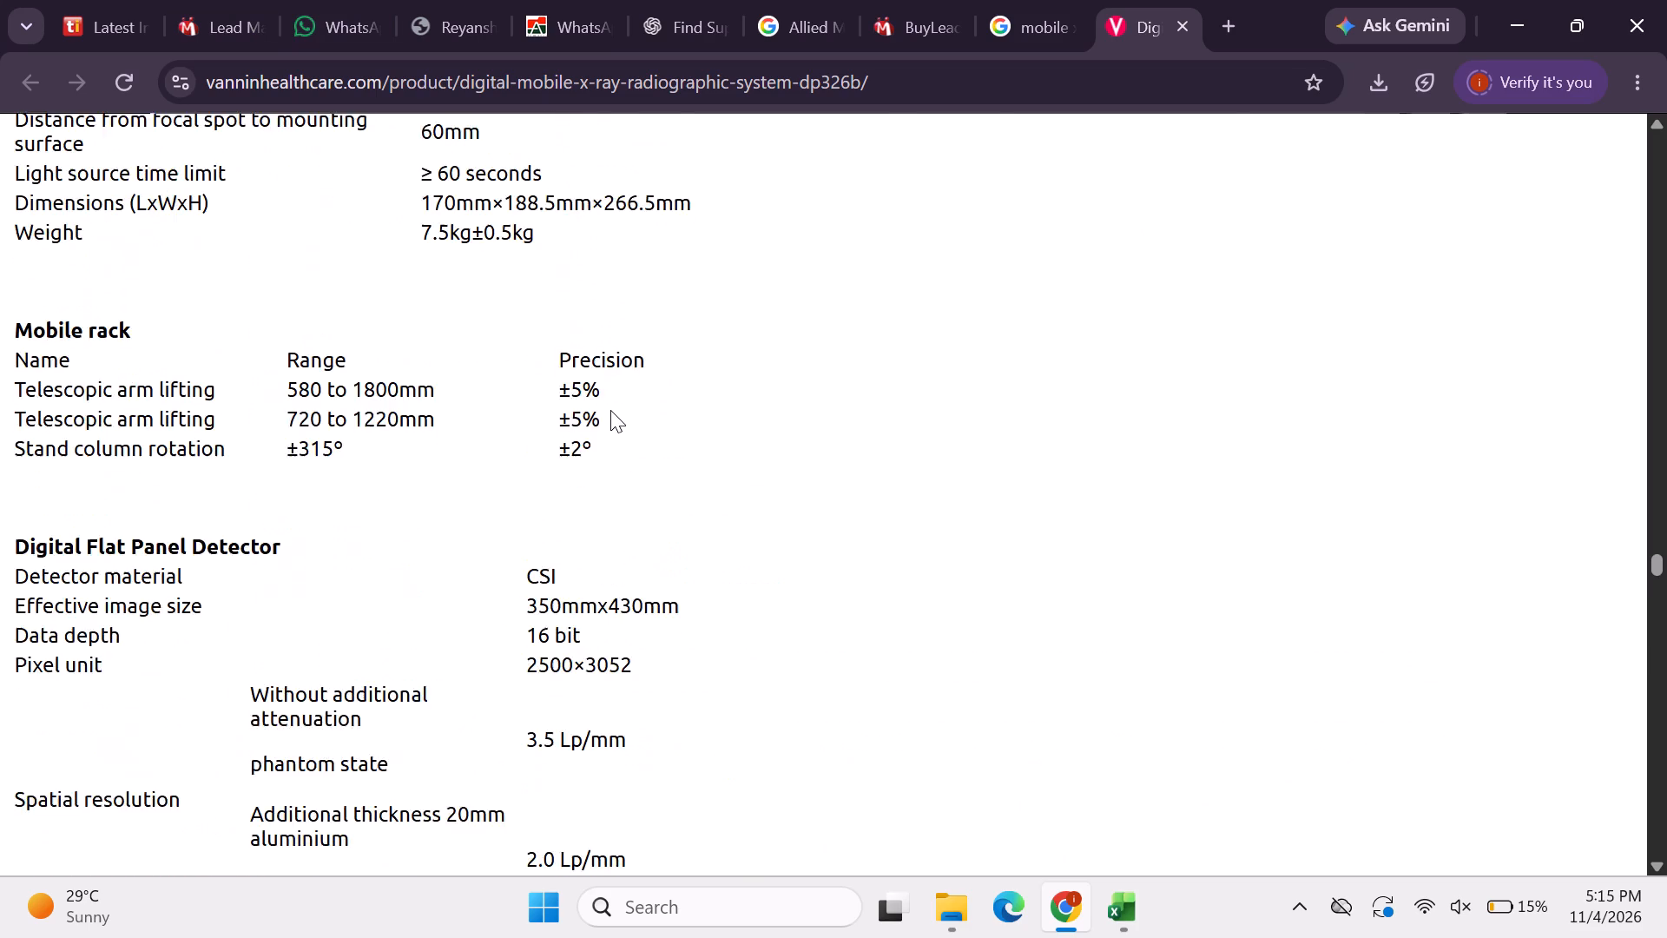
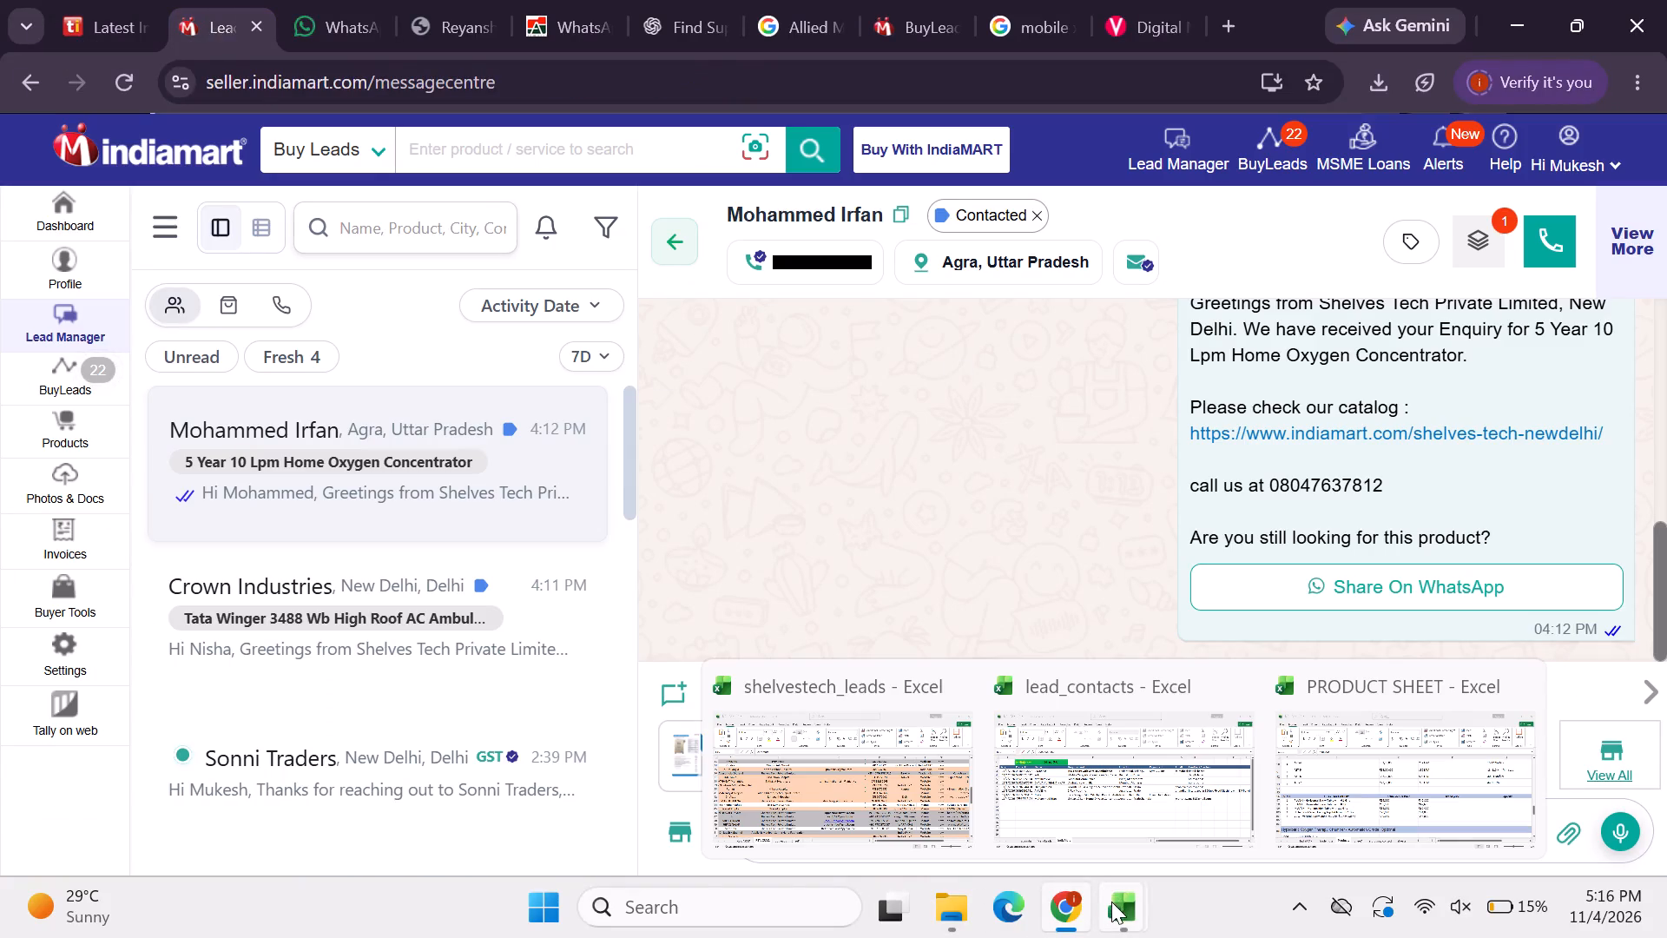
Switch to the lead_contacts workbook in Excel and check the X Ray Machine lead's feedback on the IndiaMart sheet, then view the TradeIndia leads.
click(1343, 828)
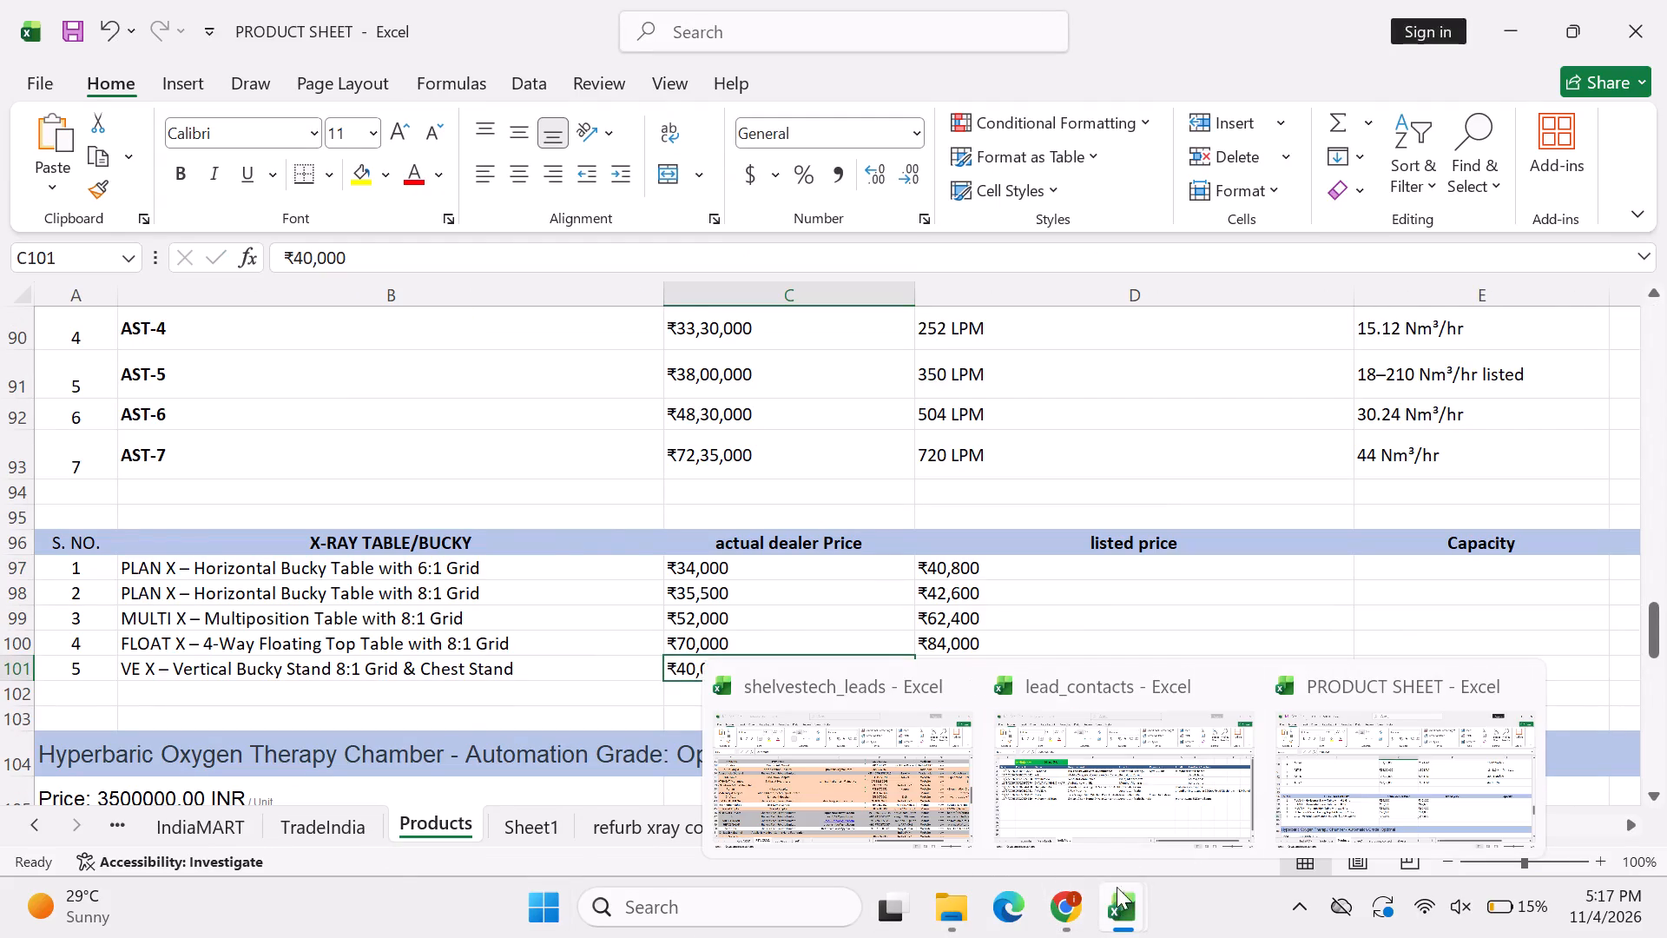
click(1146, 800)
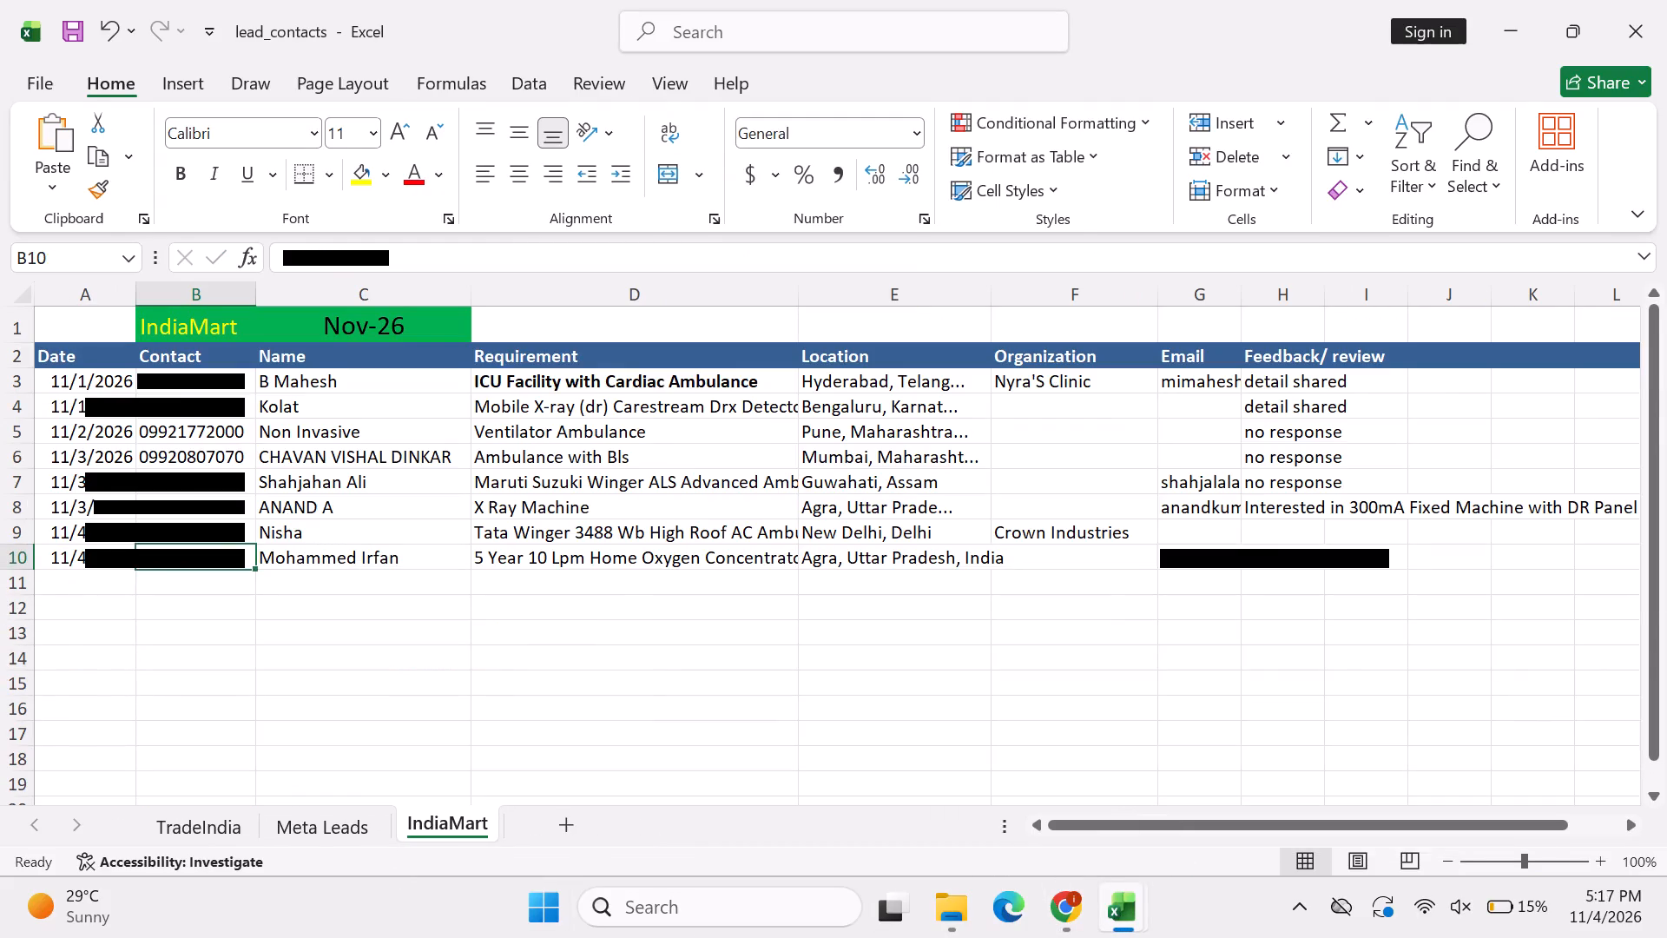
double_click(1268, 512)
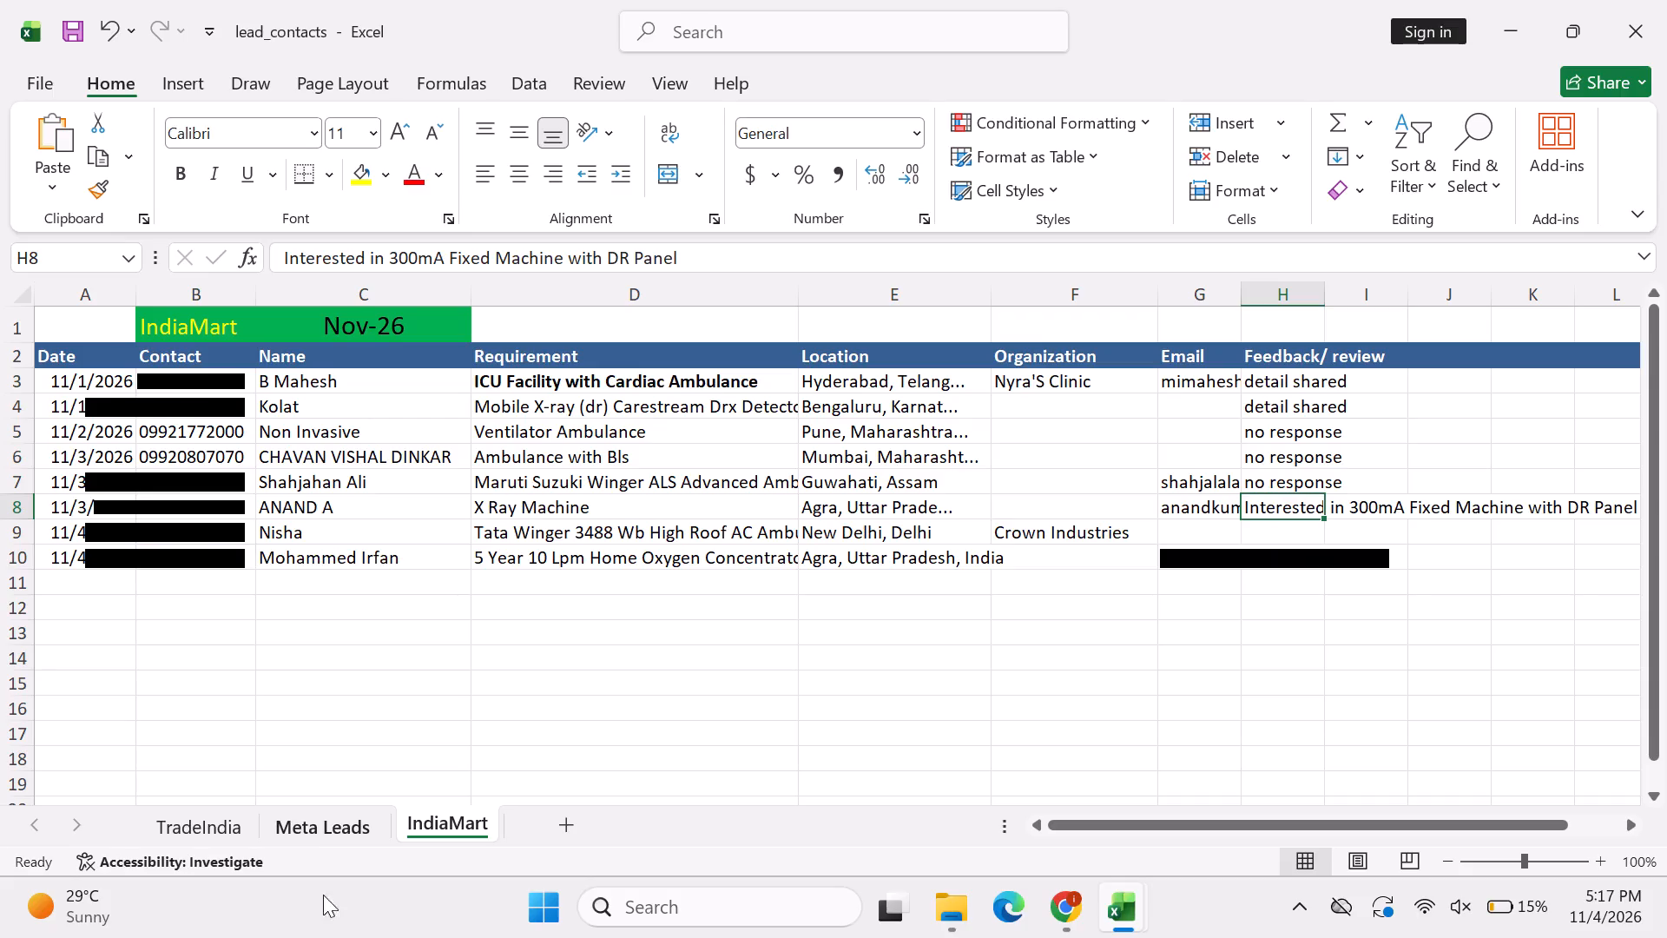
click(175, 832)
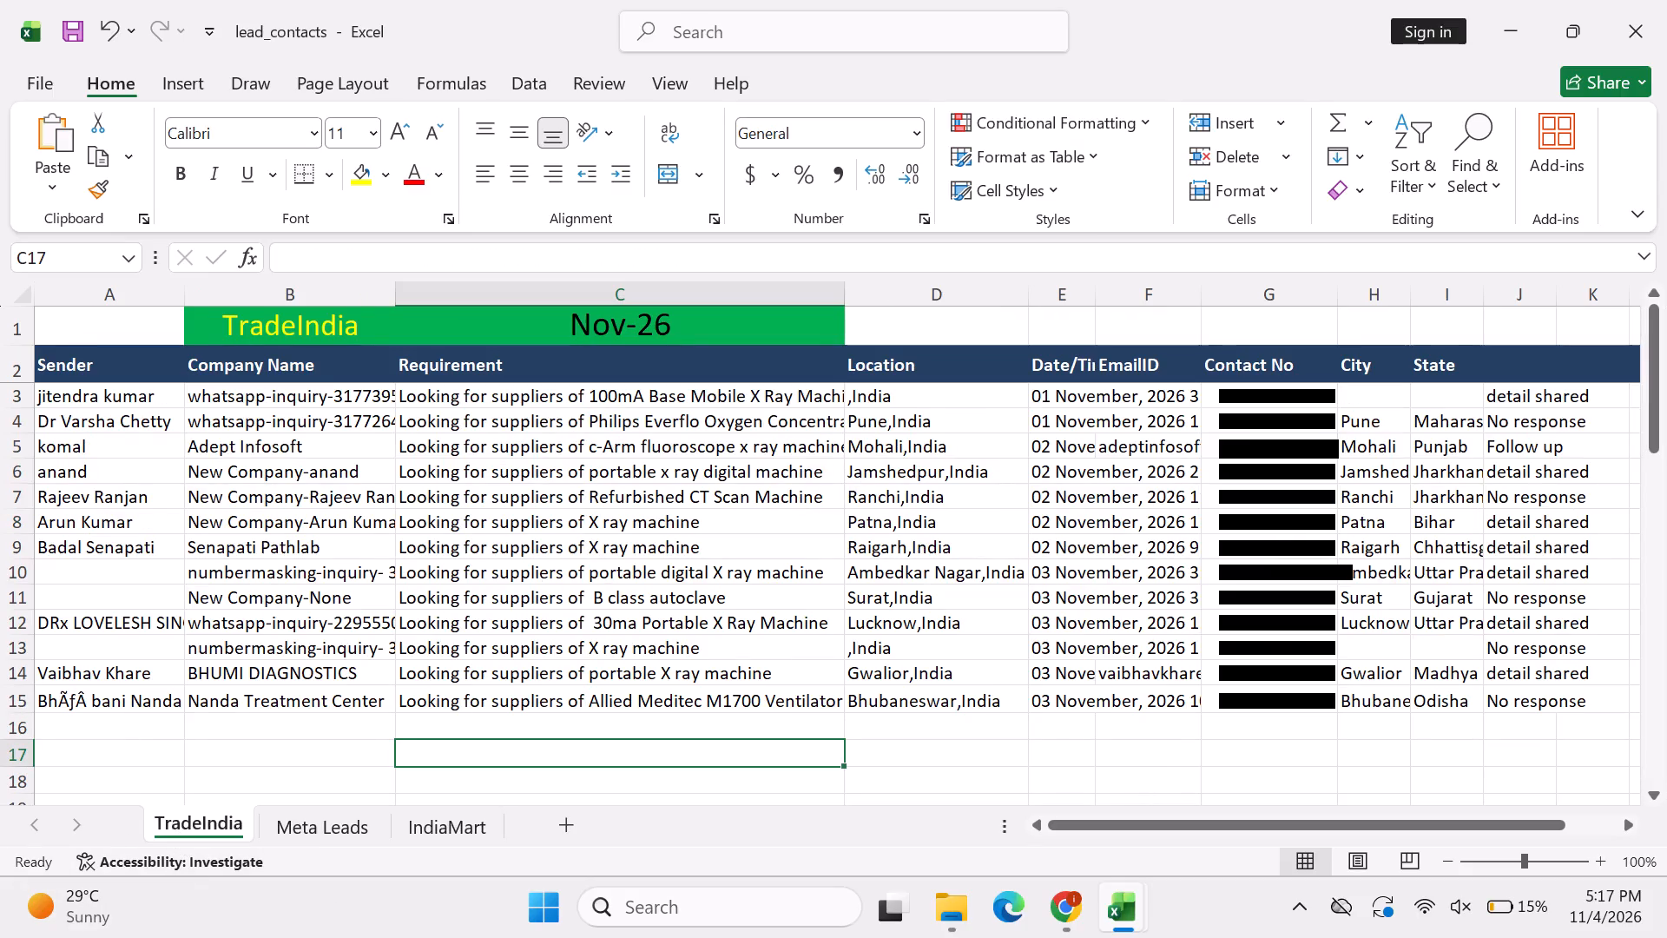
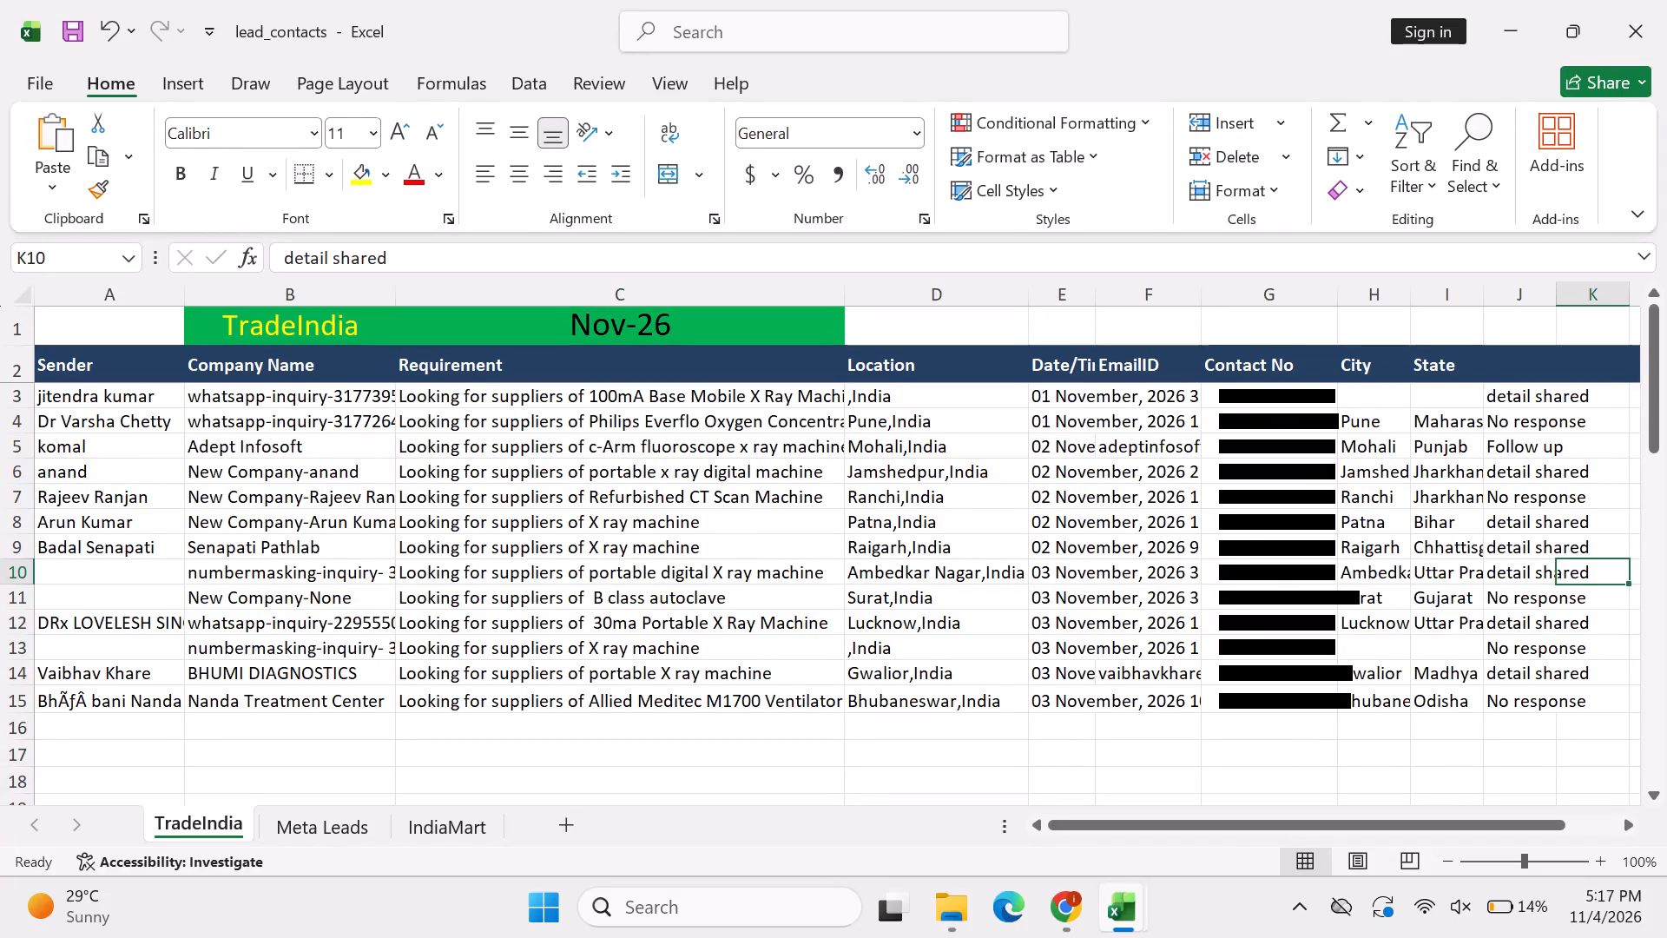
Set the feedback for the Ambedkar Nagar portable digital X ray machine lead in J10 to "want mobile machine with display on it".
click(1500, 569)
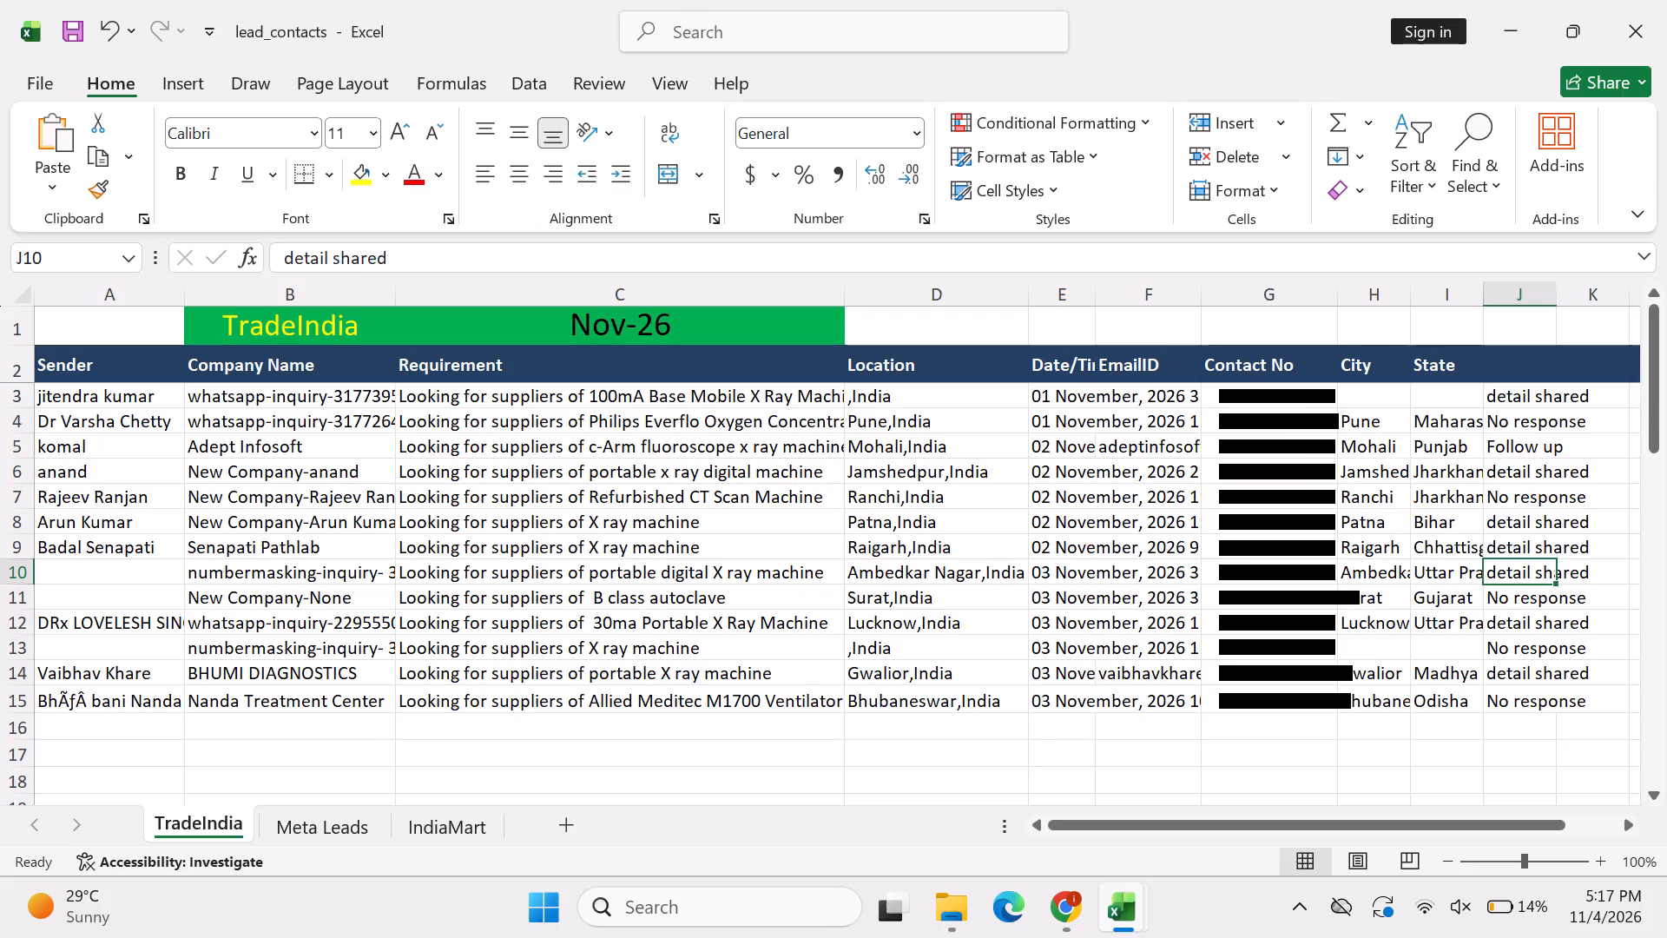
text(wa)
text(nt)
key(space)
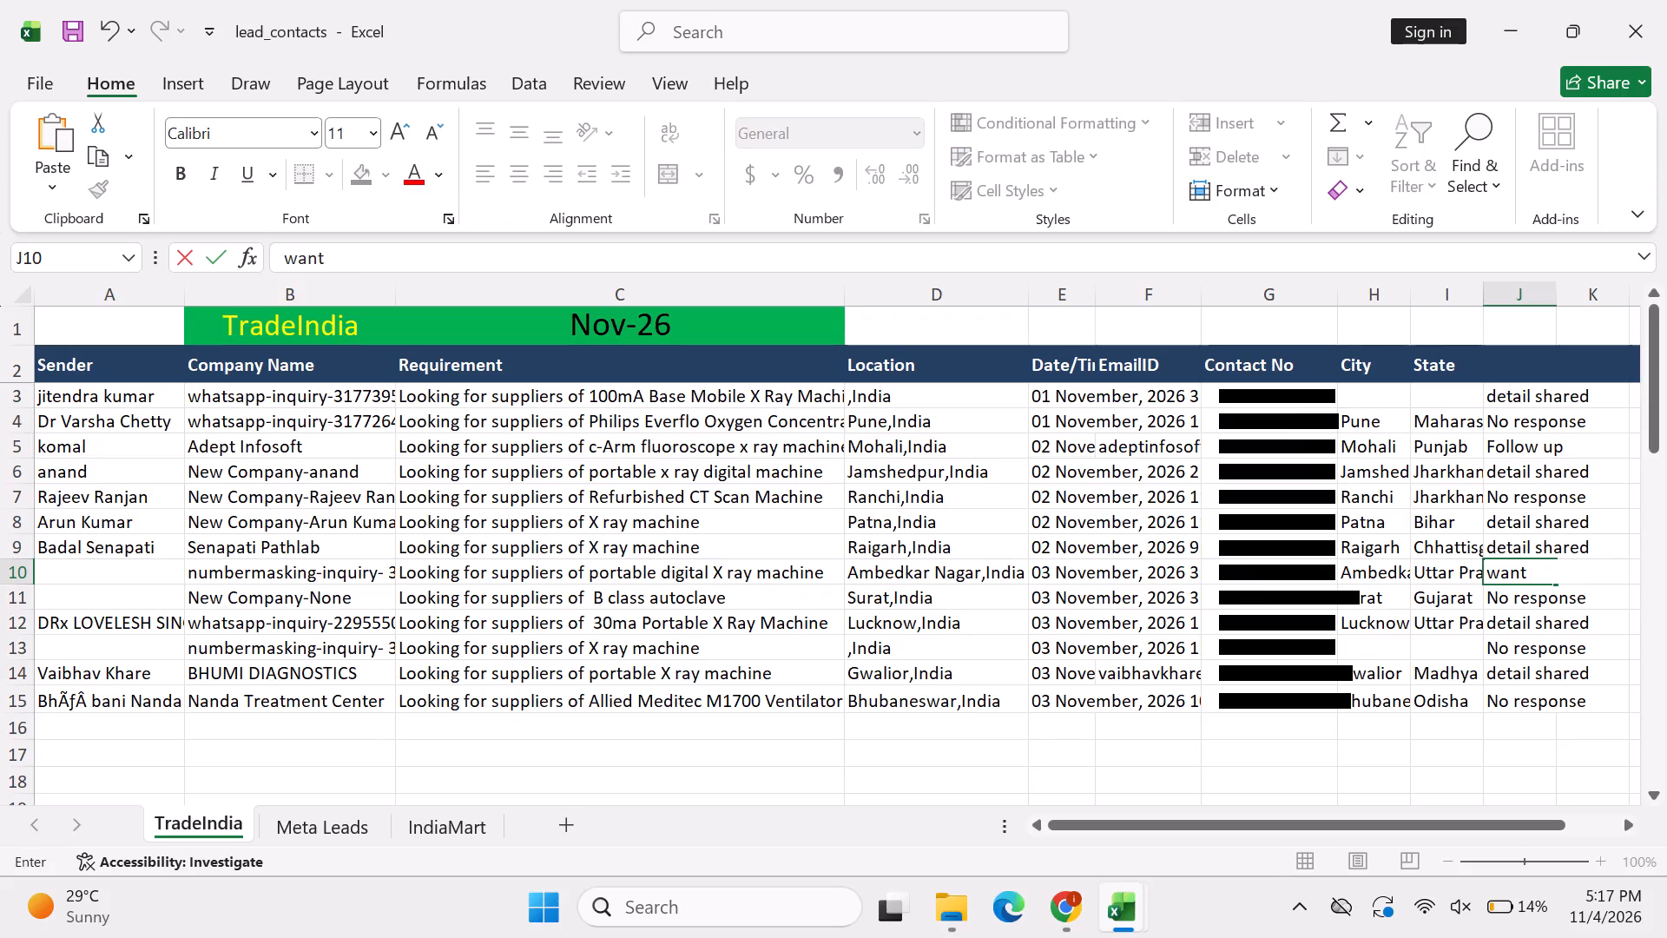
text(mobile)
key(space)
text(machine with)
key(space)
text(dis)
text(play on it)
key(space)
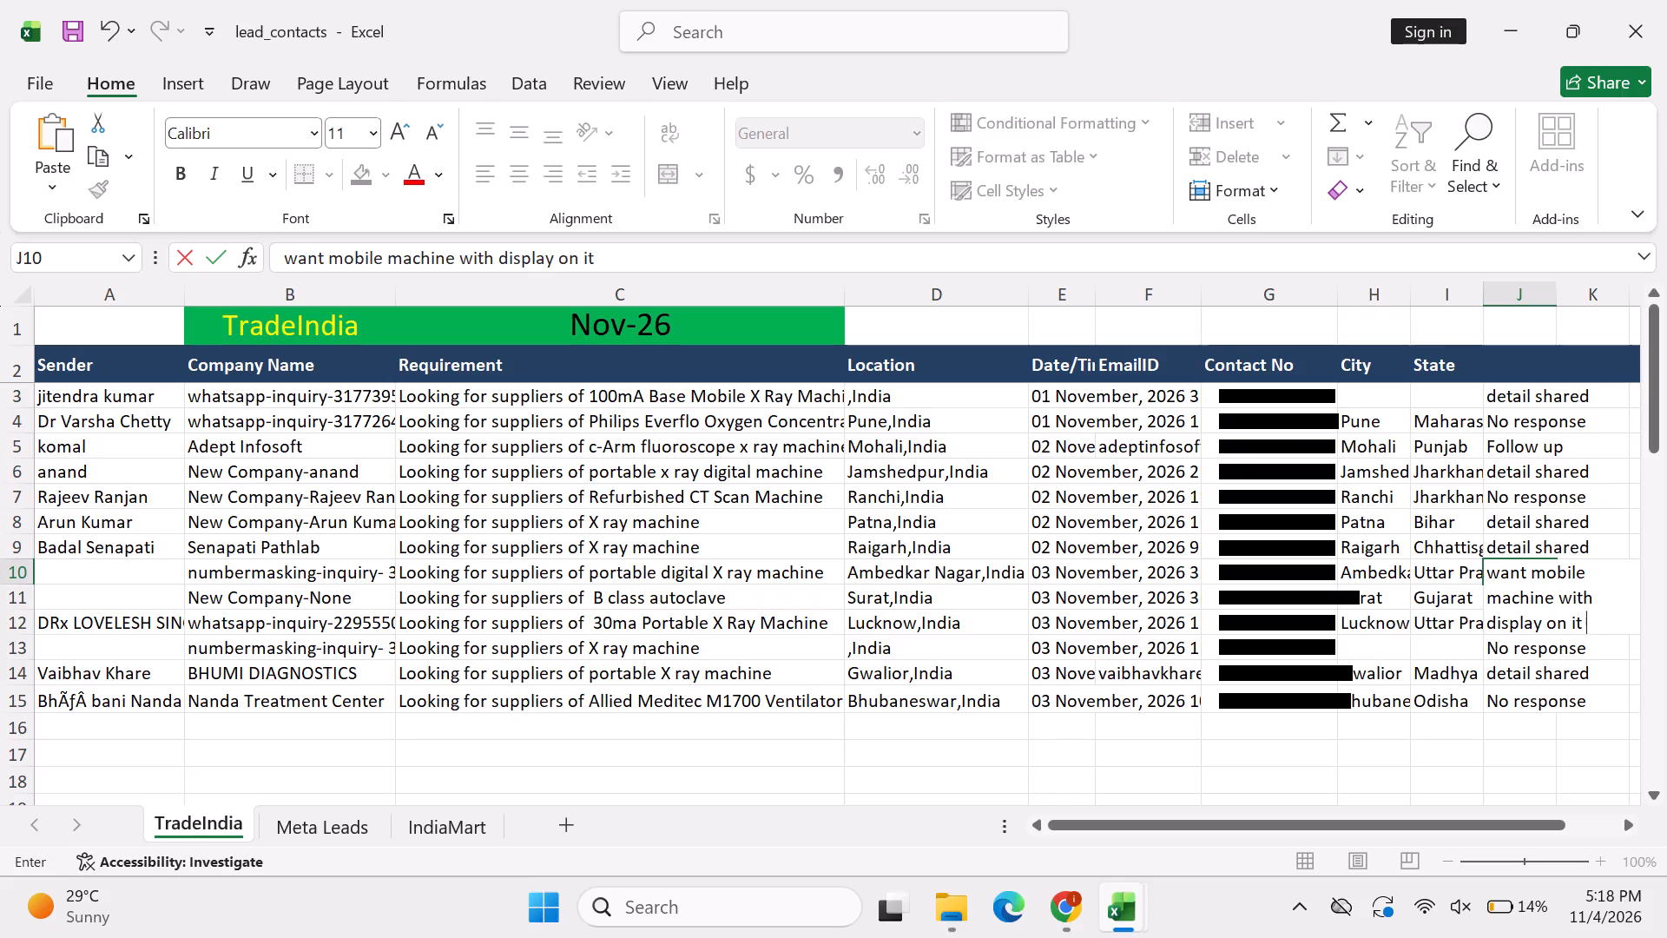
click(1410, 758)
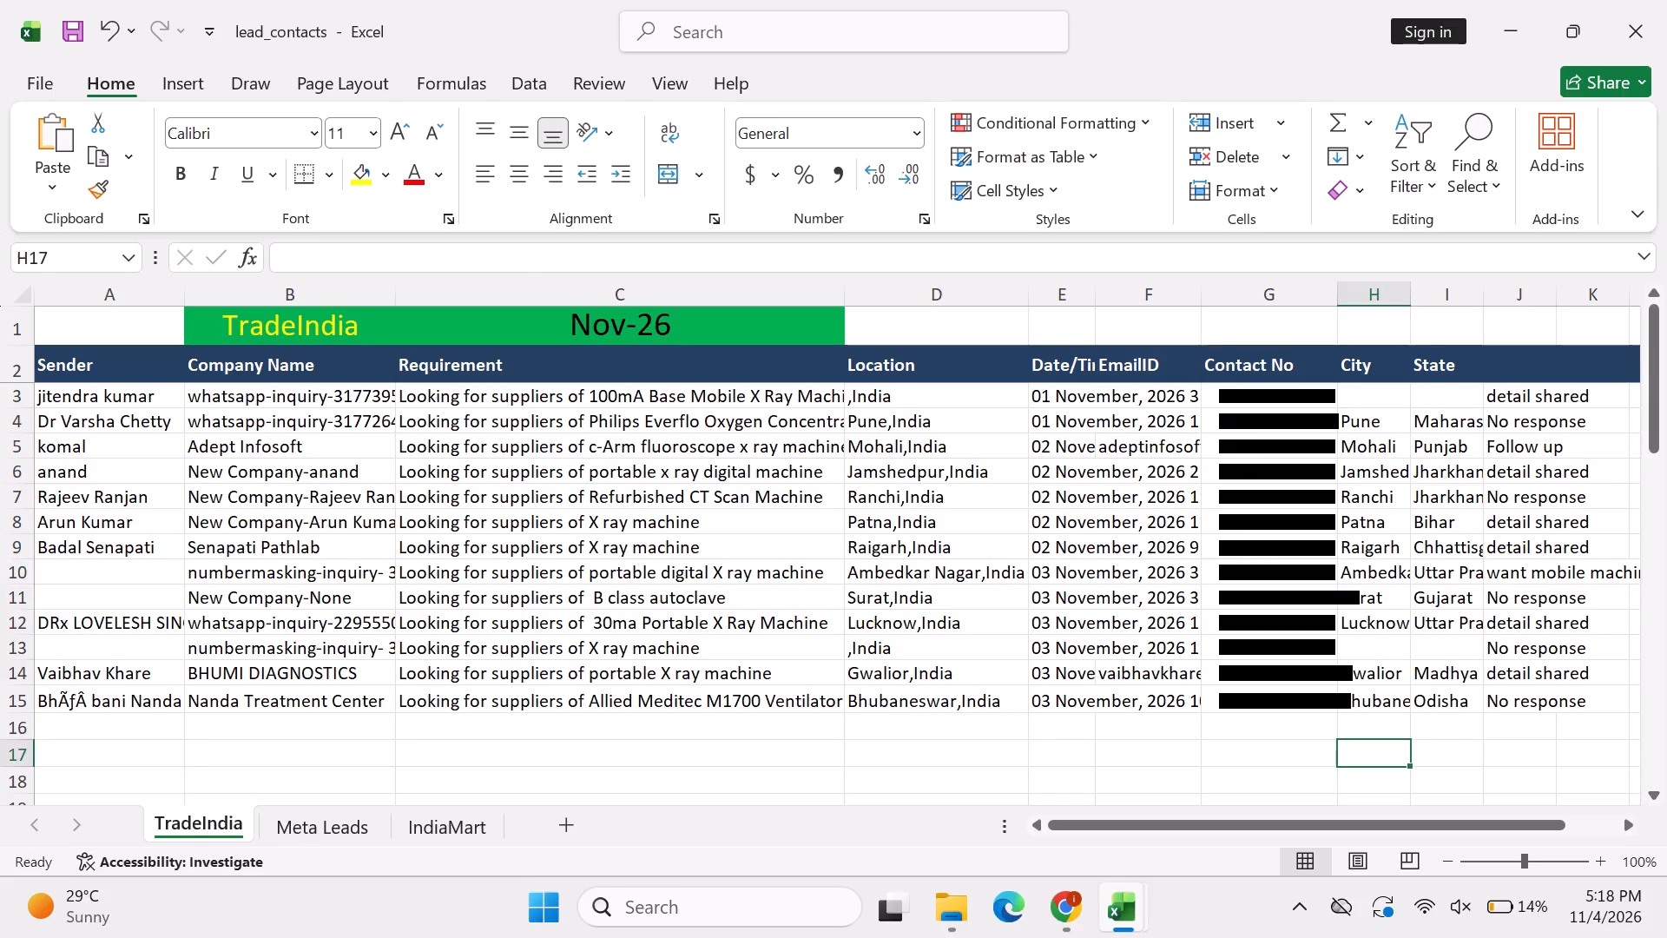
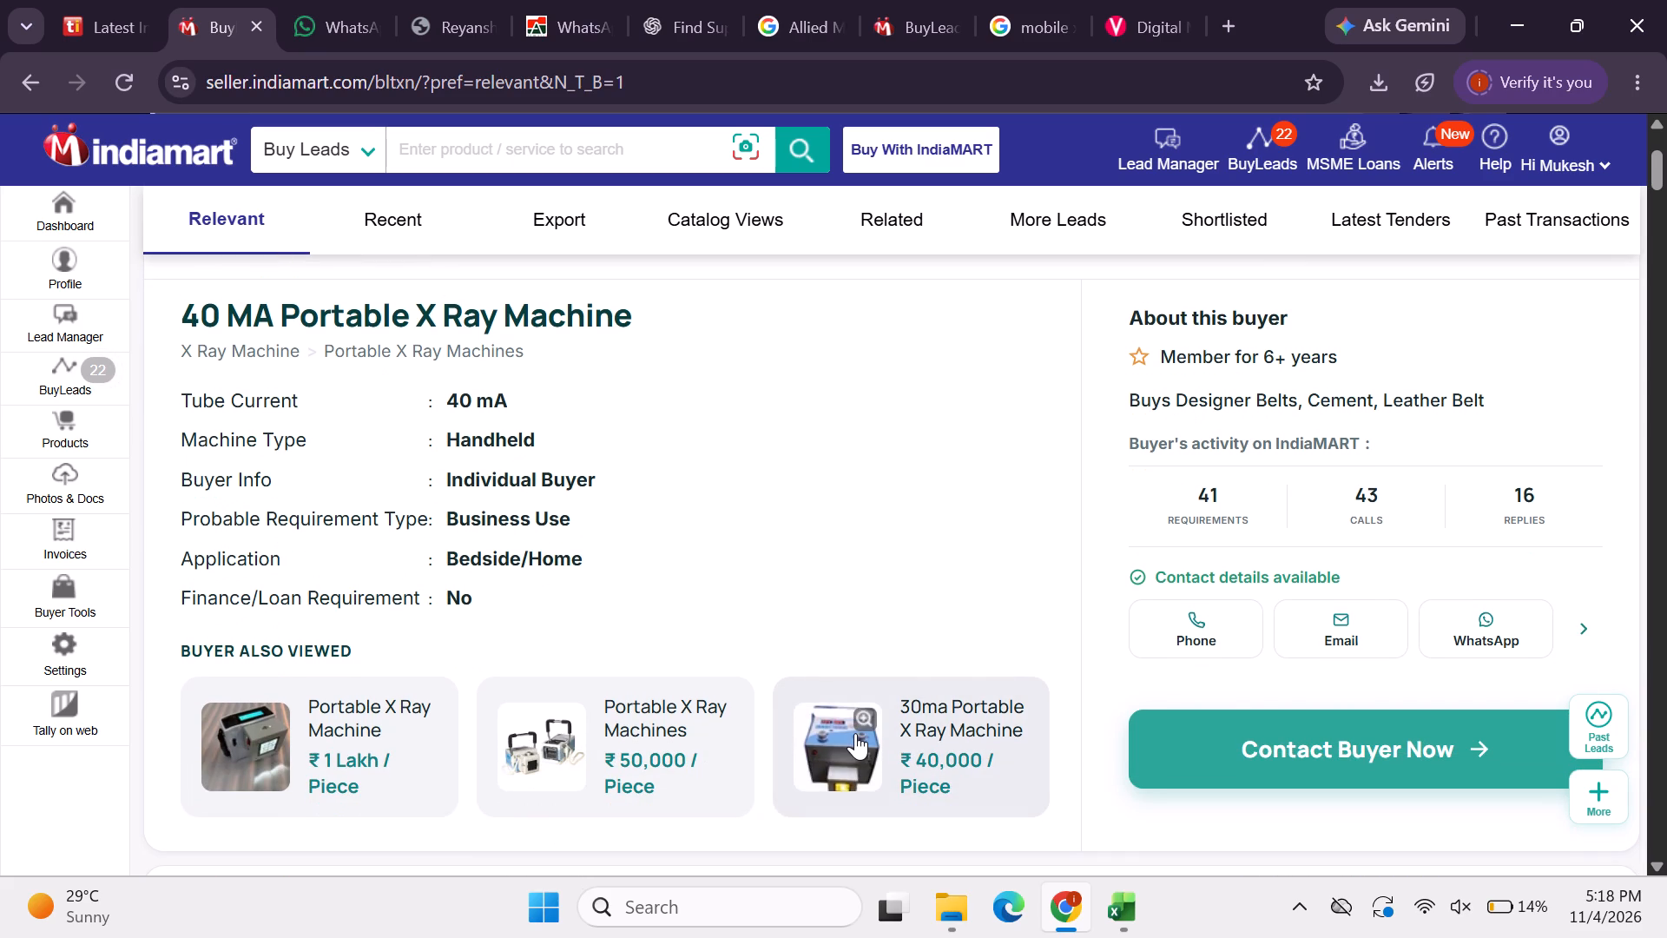
Find the Pune, Maharashtra buy lead for a 5 L Oxygen Concentrator among the relevant leads and contact its buyer with a quotation.
scroll(832, 643, down, 4)
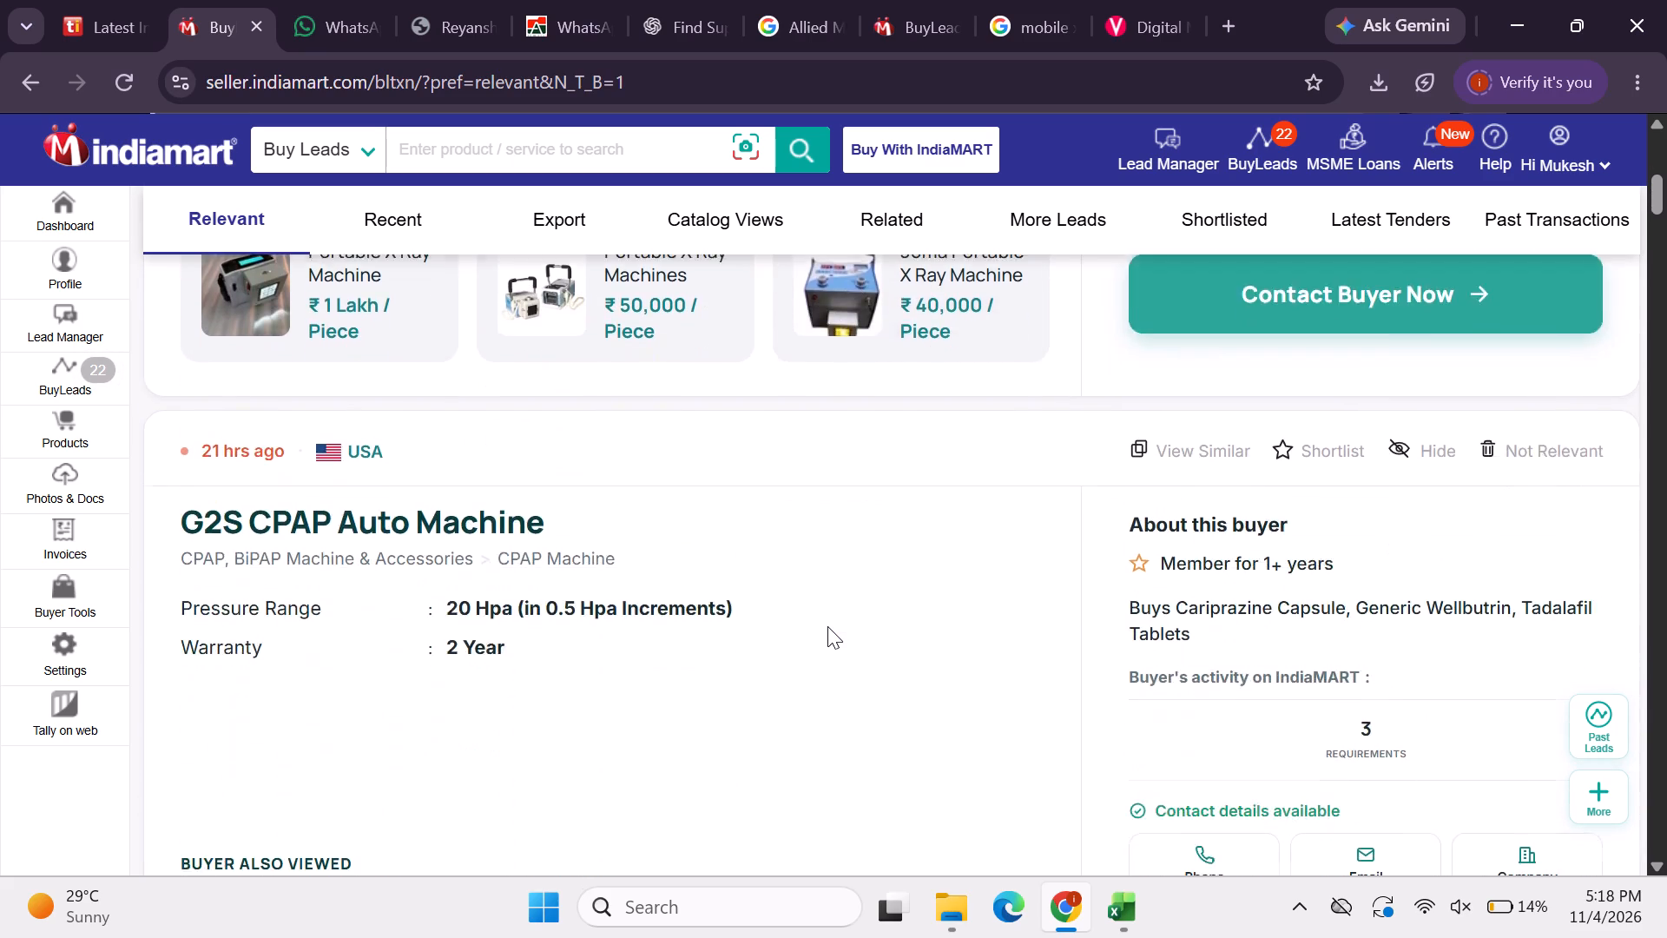
scroll(827, 622, down, 8)
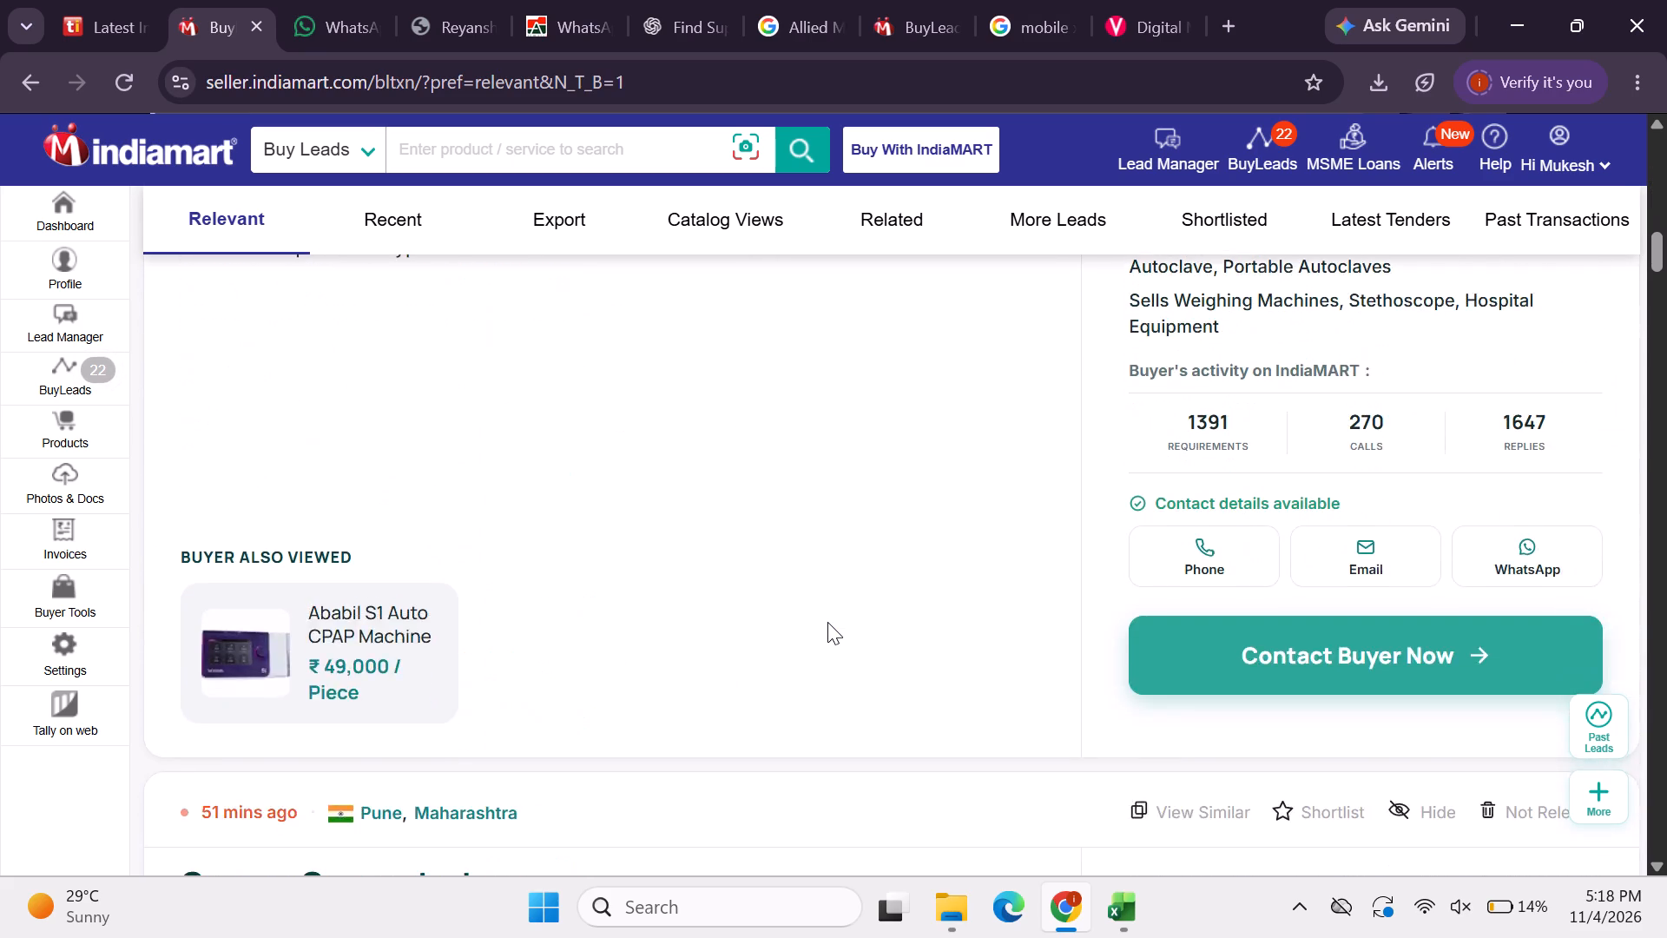
scroll(827, 622, down, 6)
scroll(828, 615, up, 4)
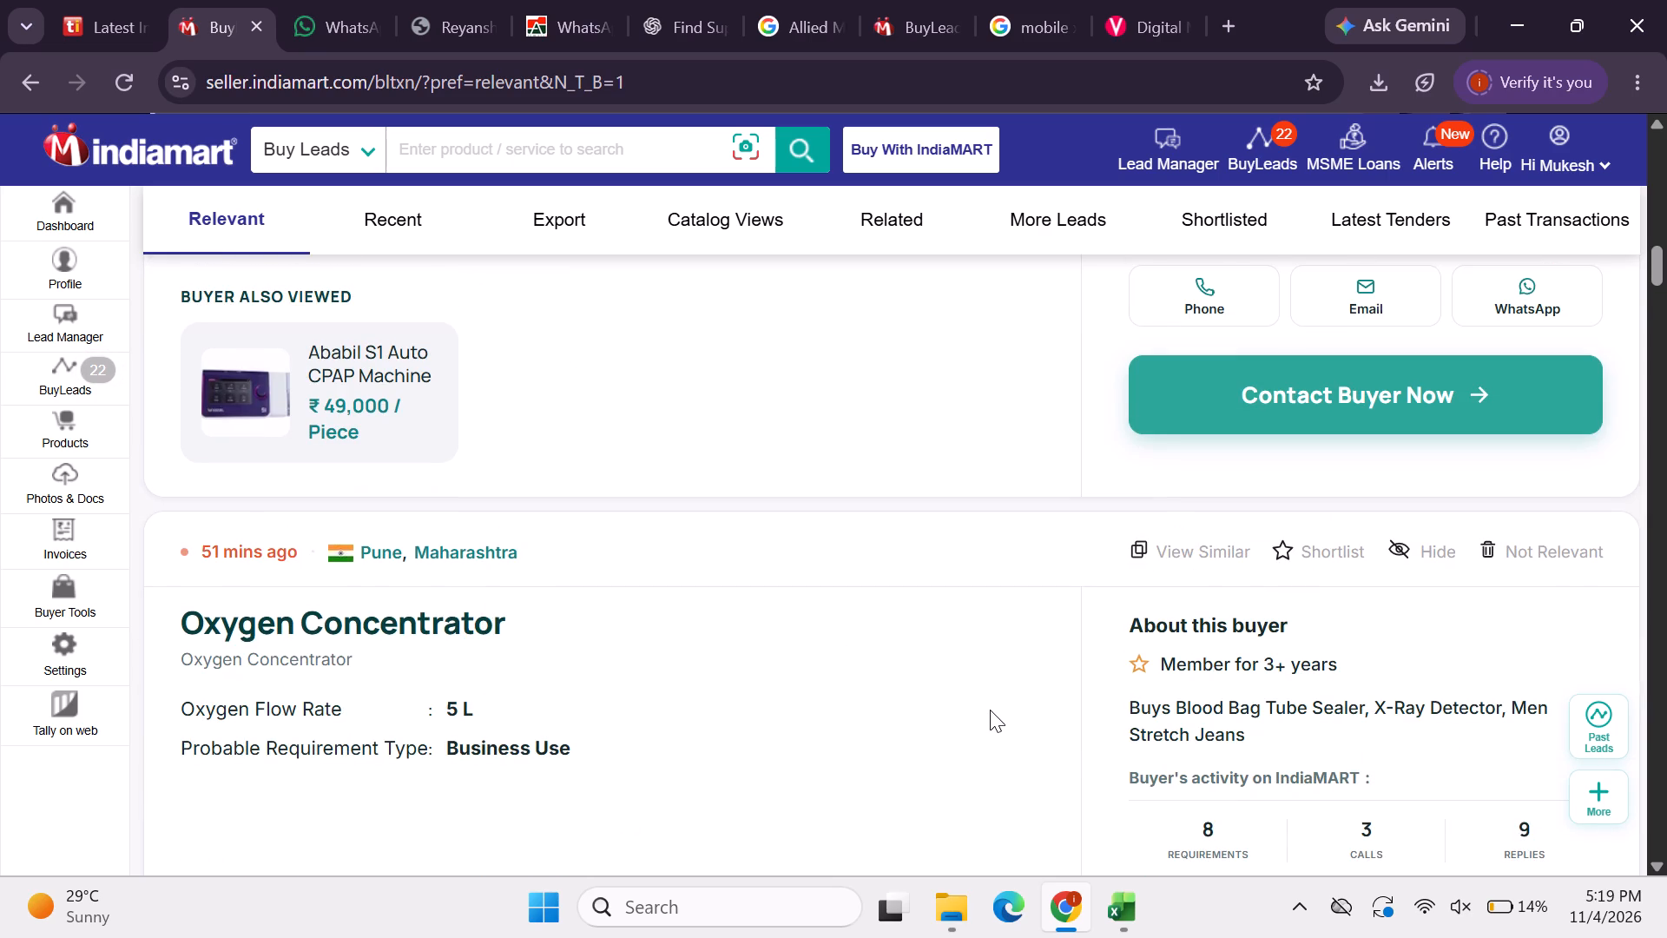
scroll(989, 710, down, 1)
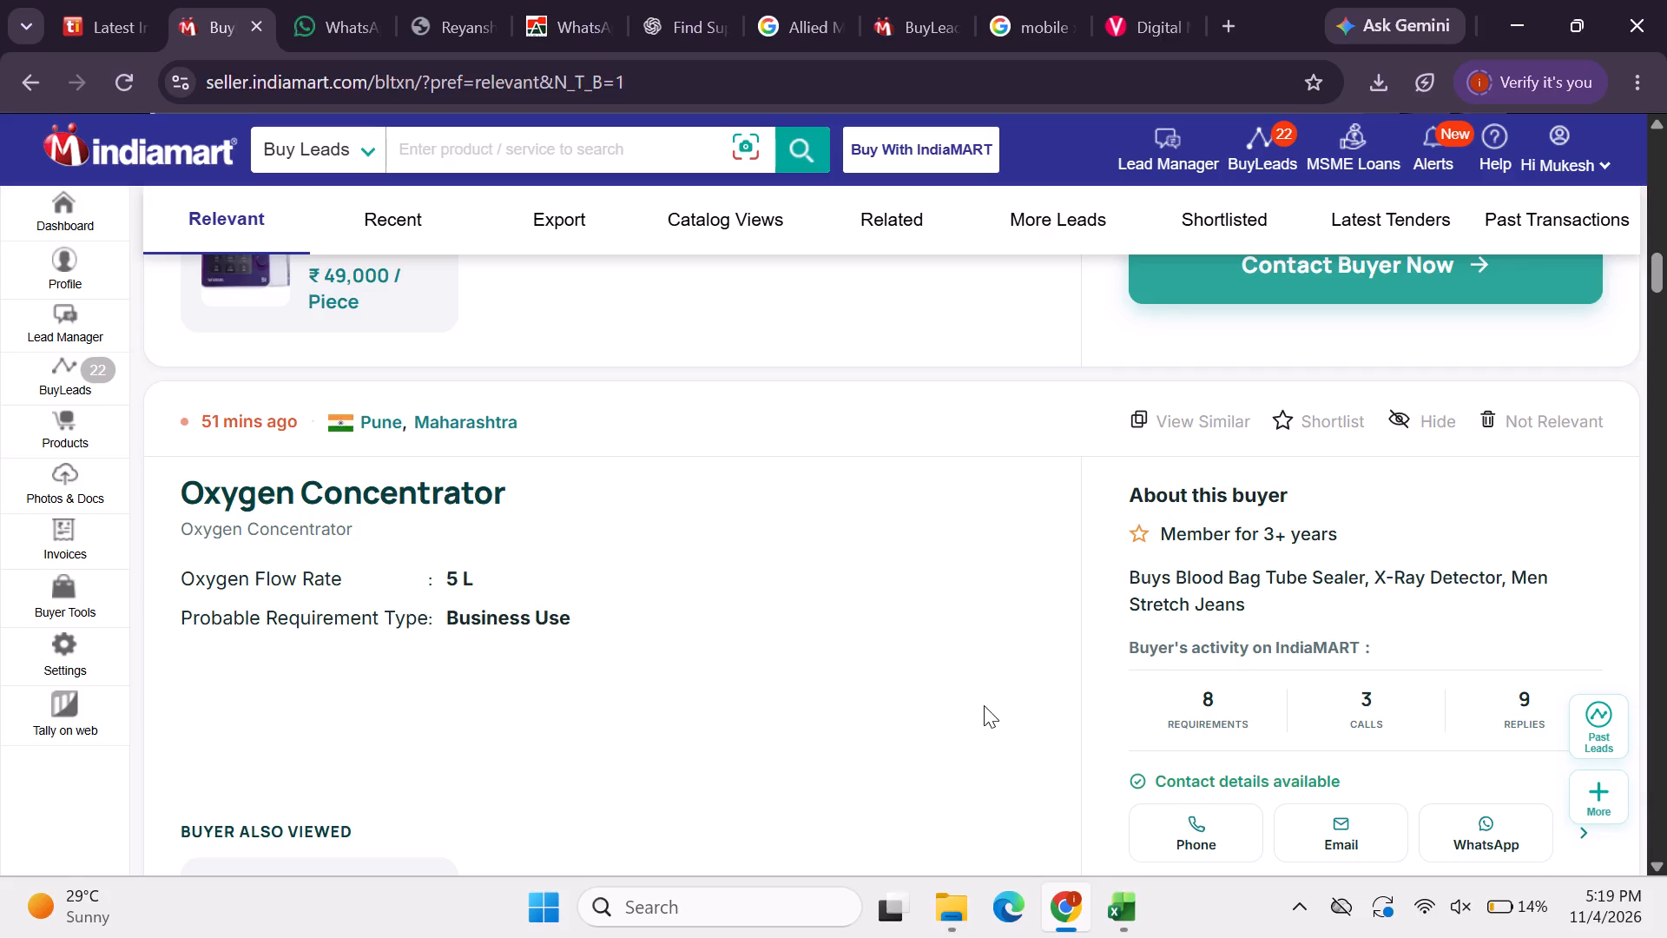
scroll(941, 657, down, 1)
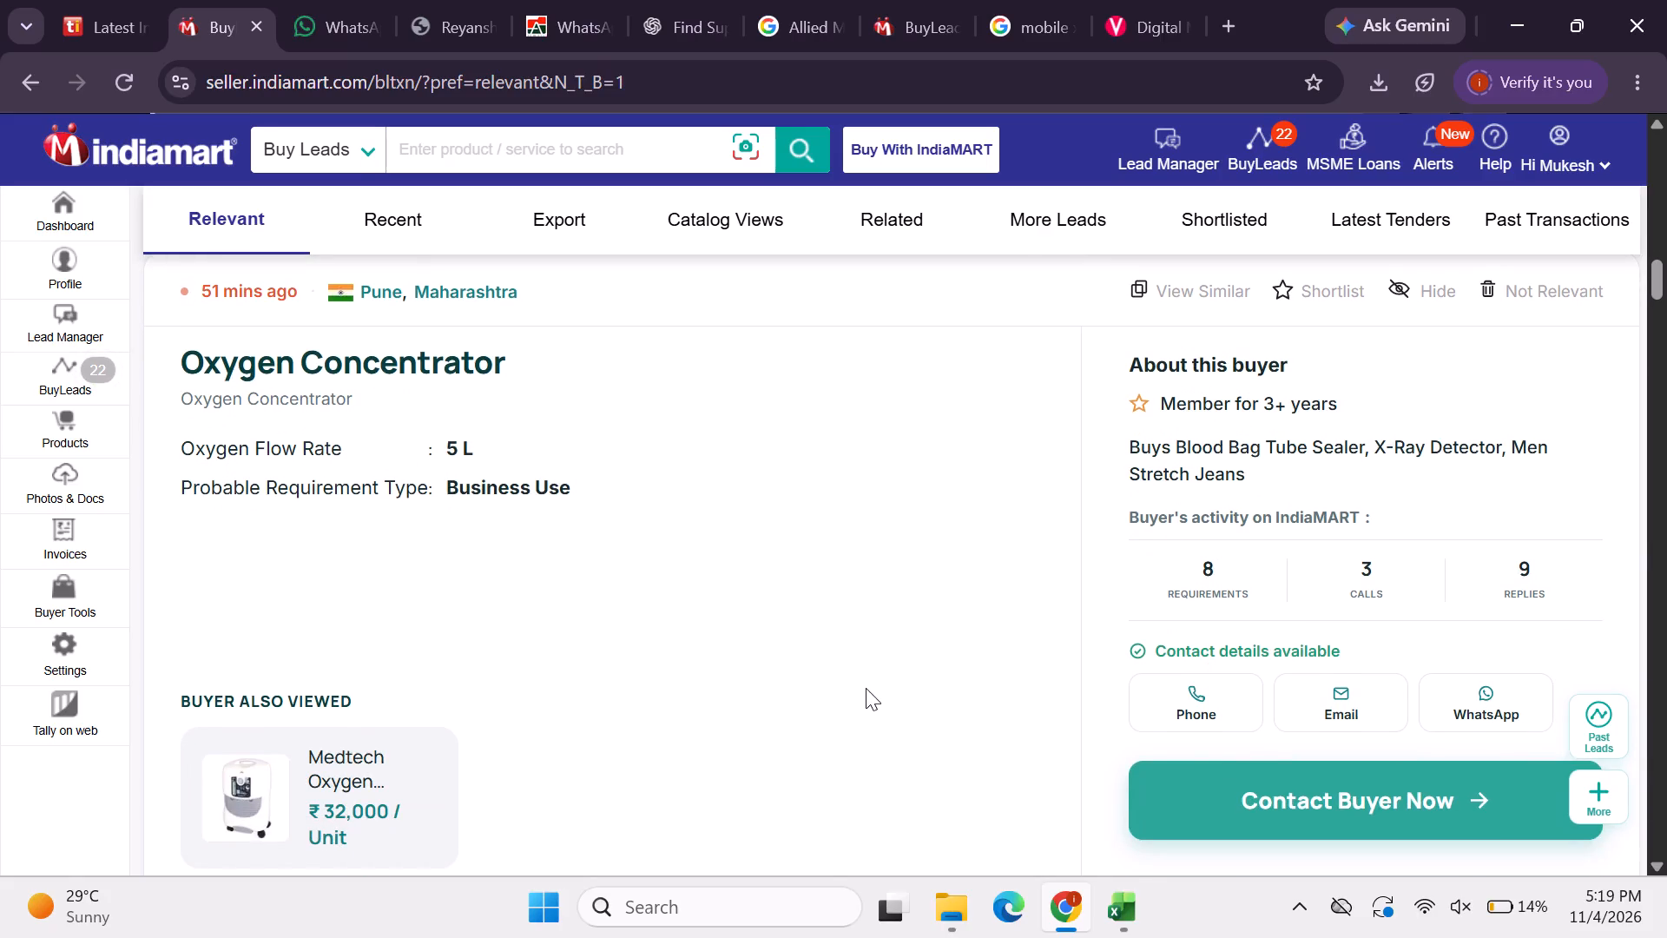
scroll(861, 671, down, 1)
click(1224, 676)
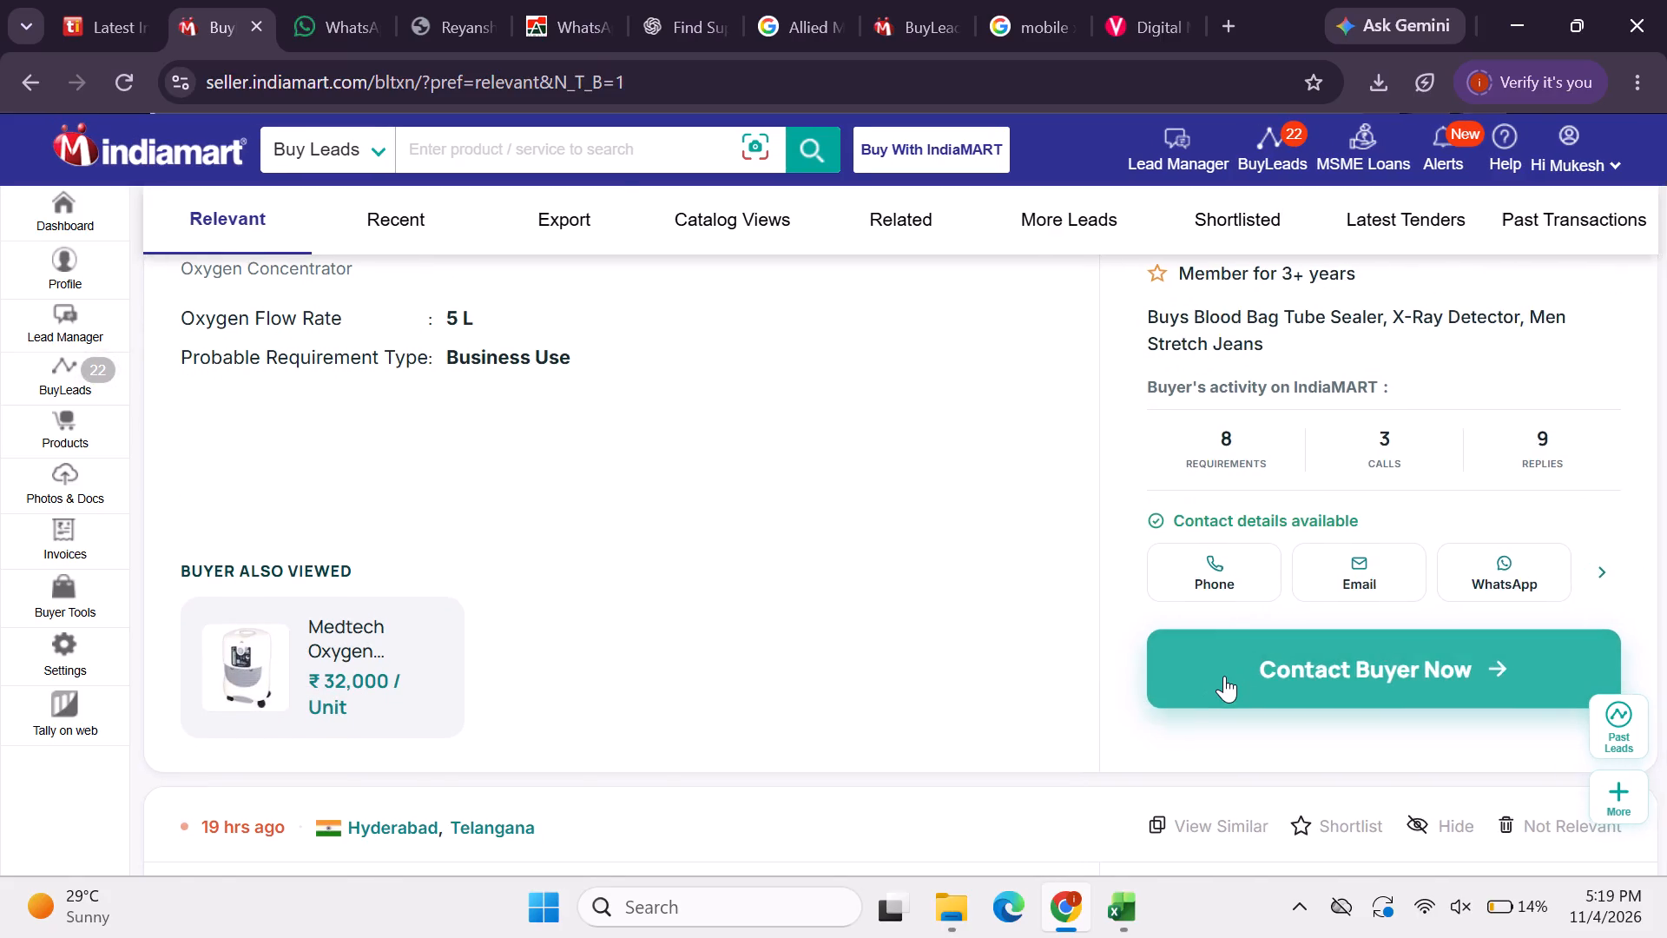
click(753, 565)
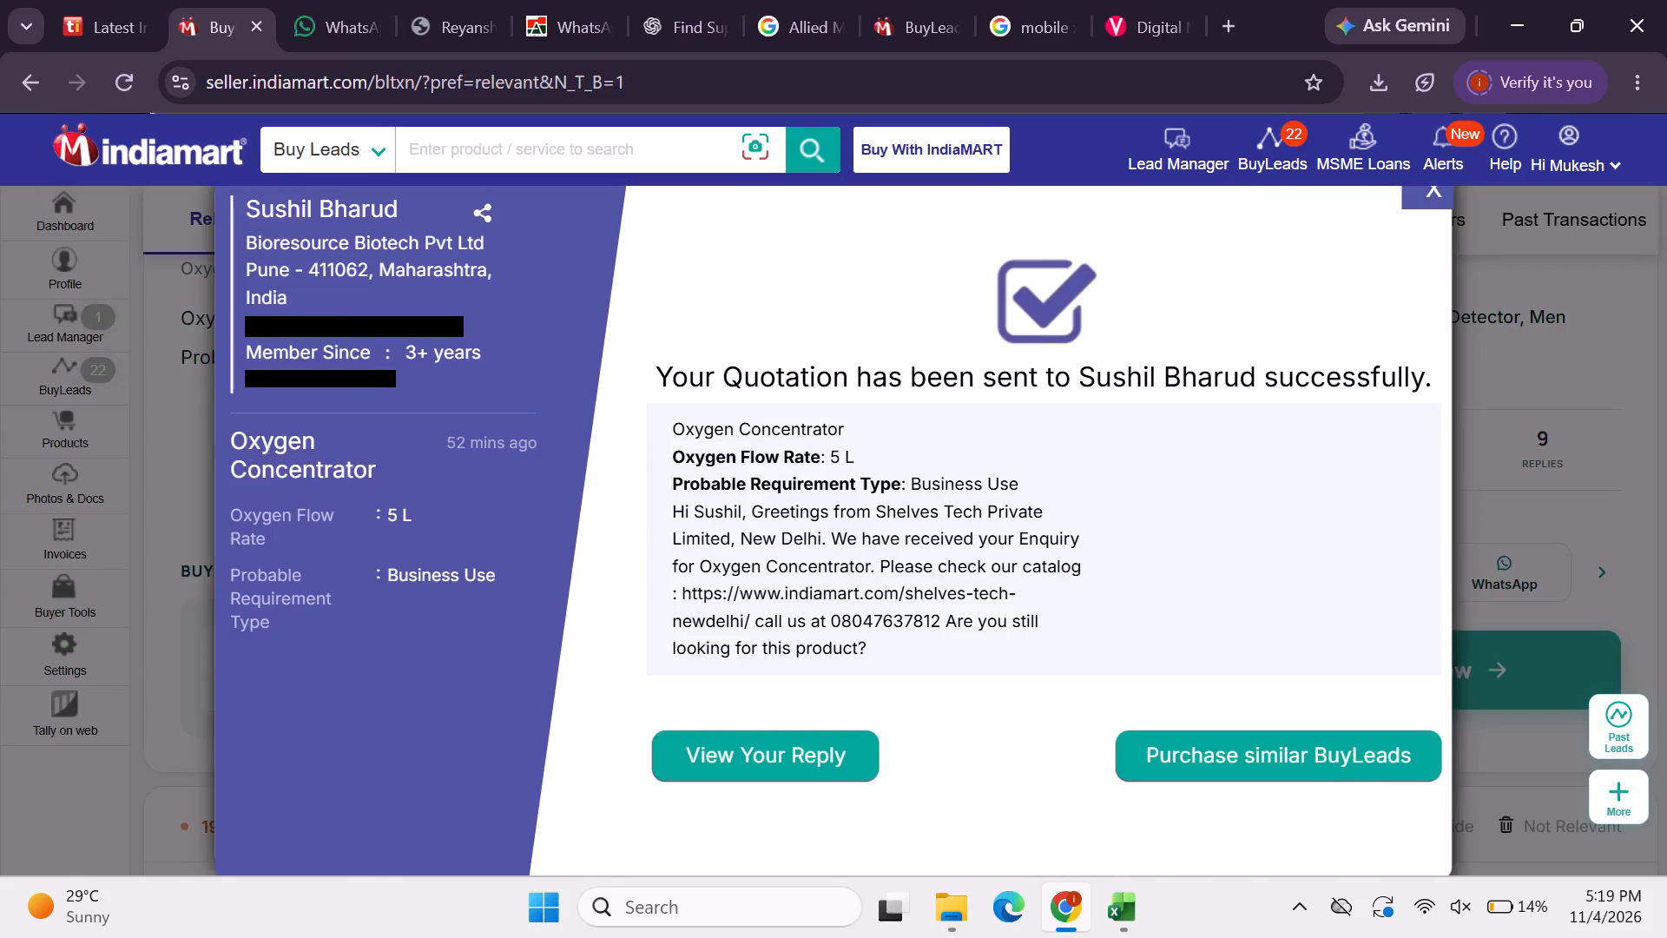
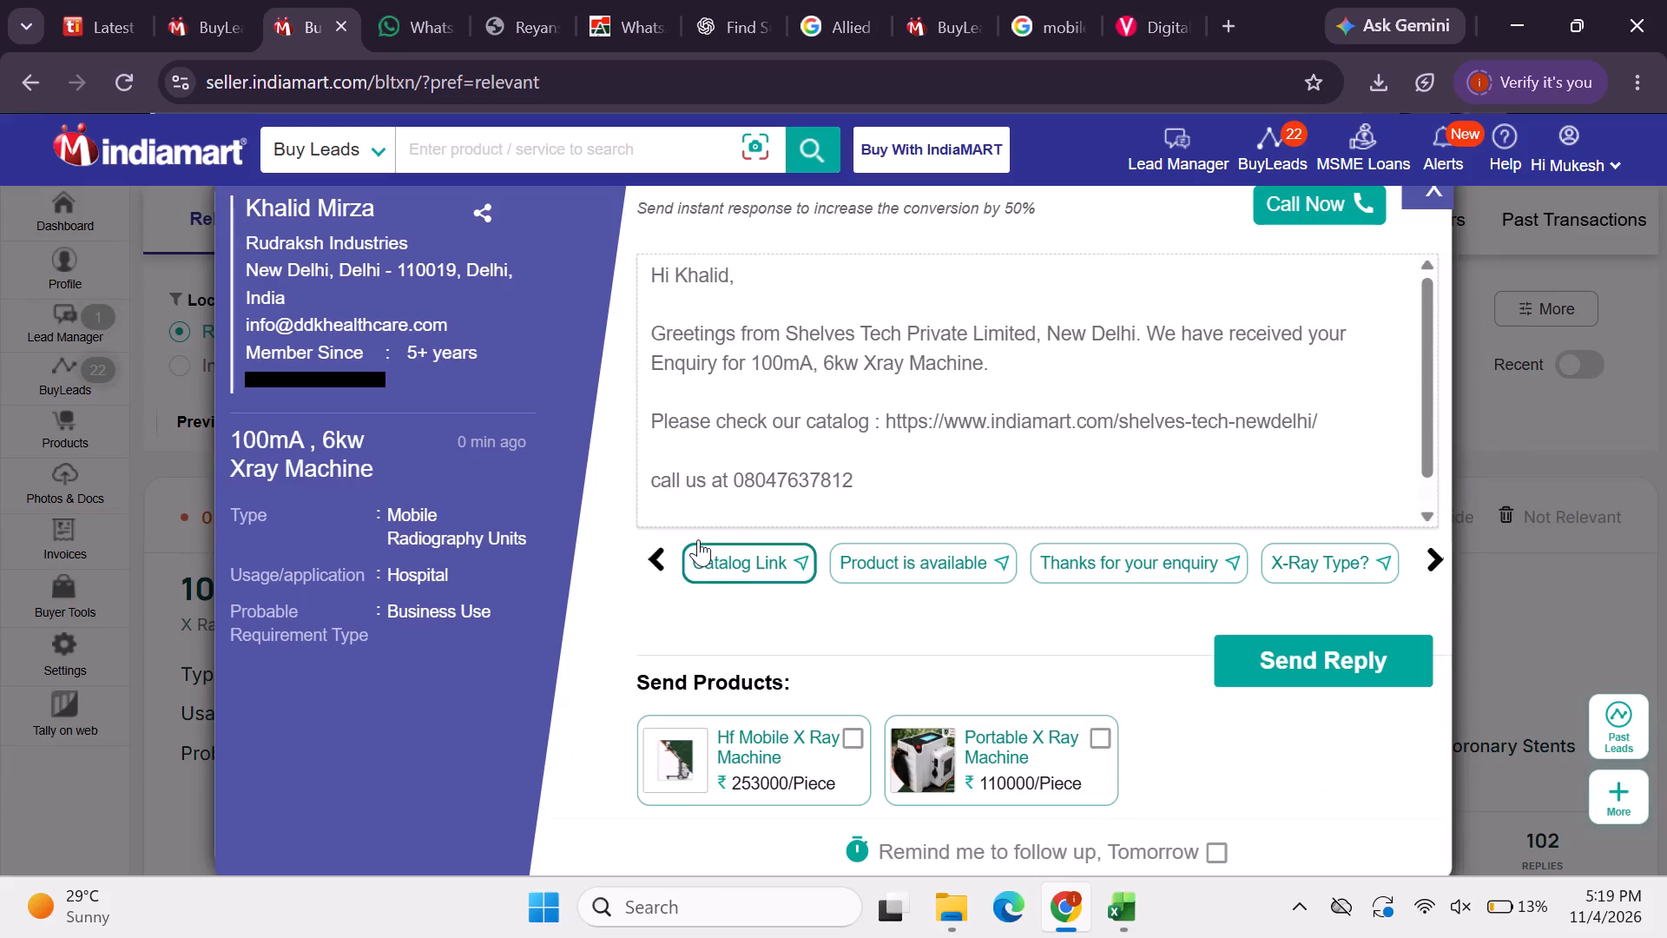
Send the catalog link reply to Rudraksh Industries for the 100mA, 6kw Xray Machine enquiry and dismiss the BuyLead windows.
click(702, 564)
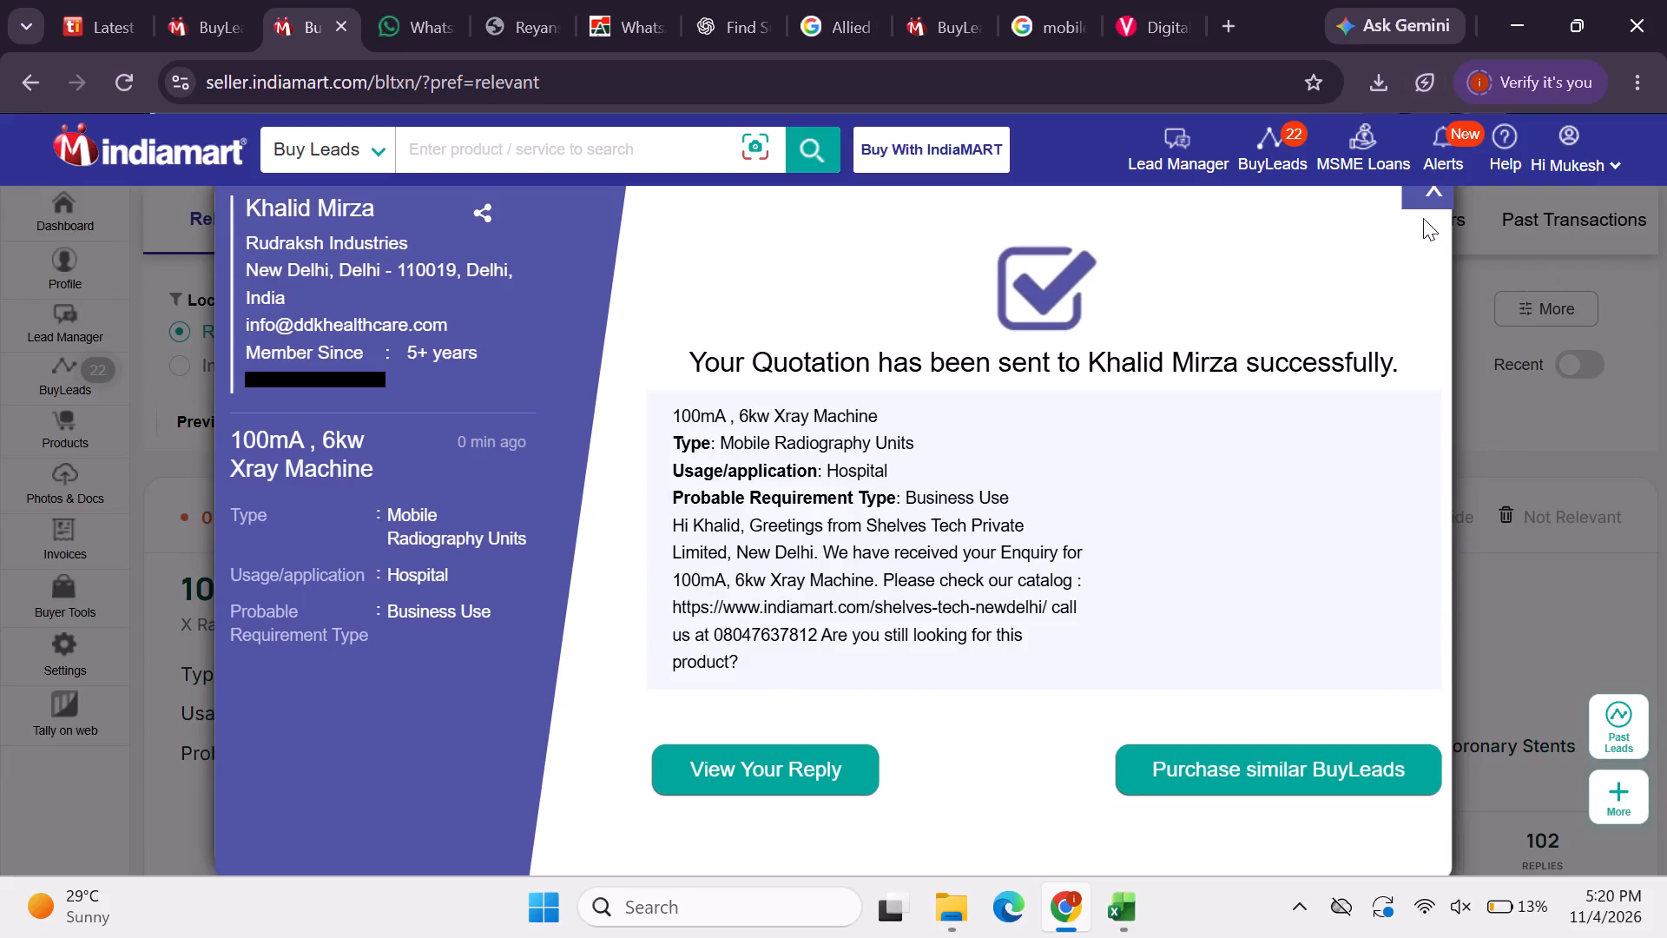
click(1427, 197)
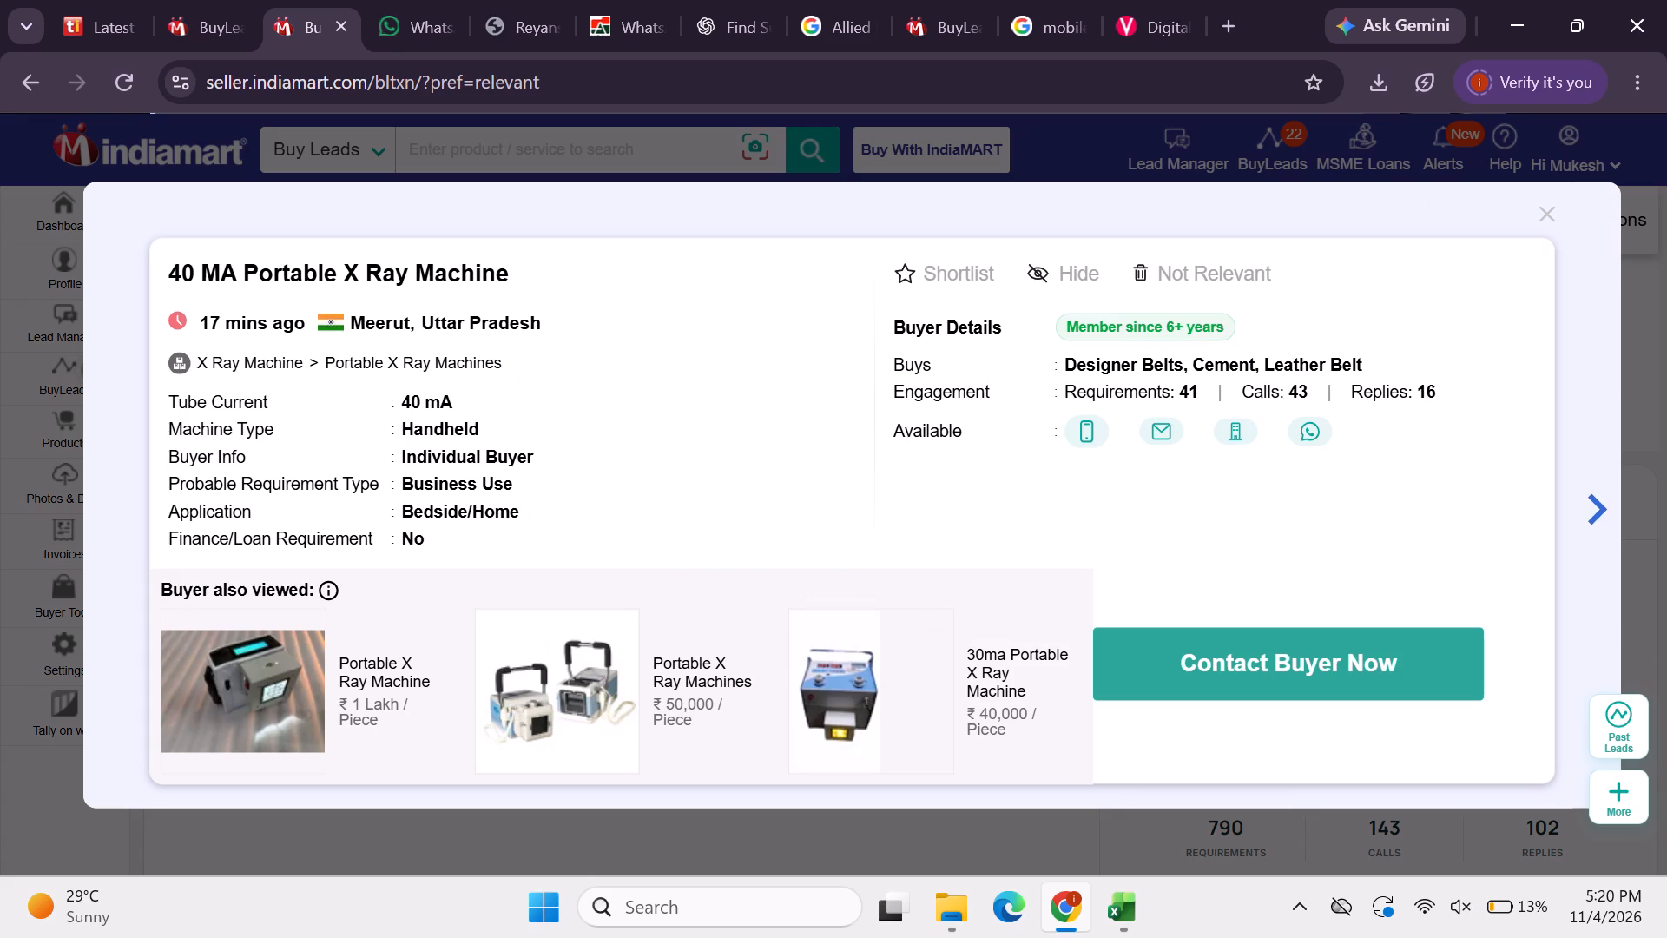
click(1550, 212)
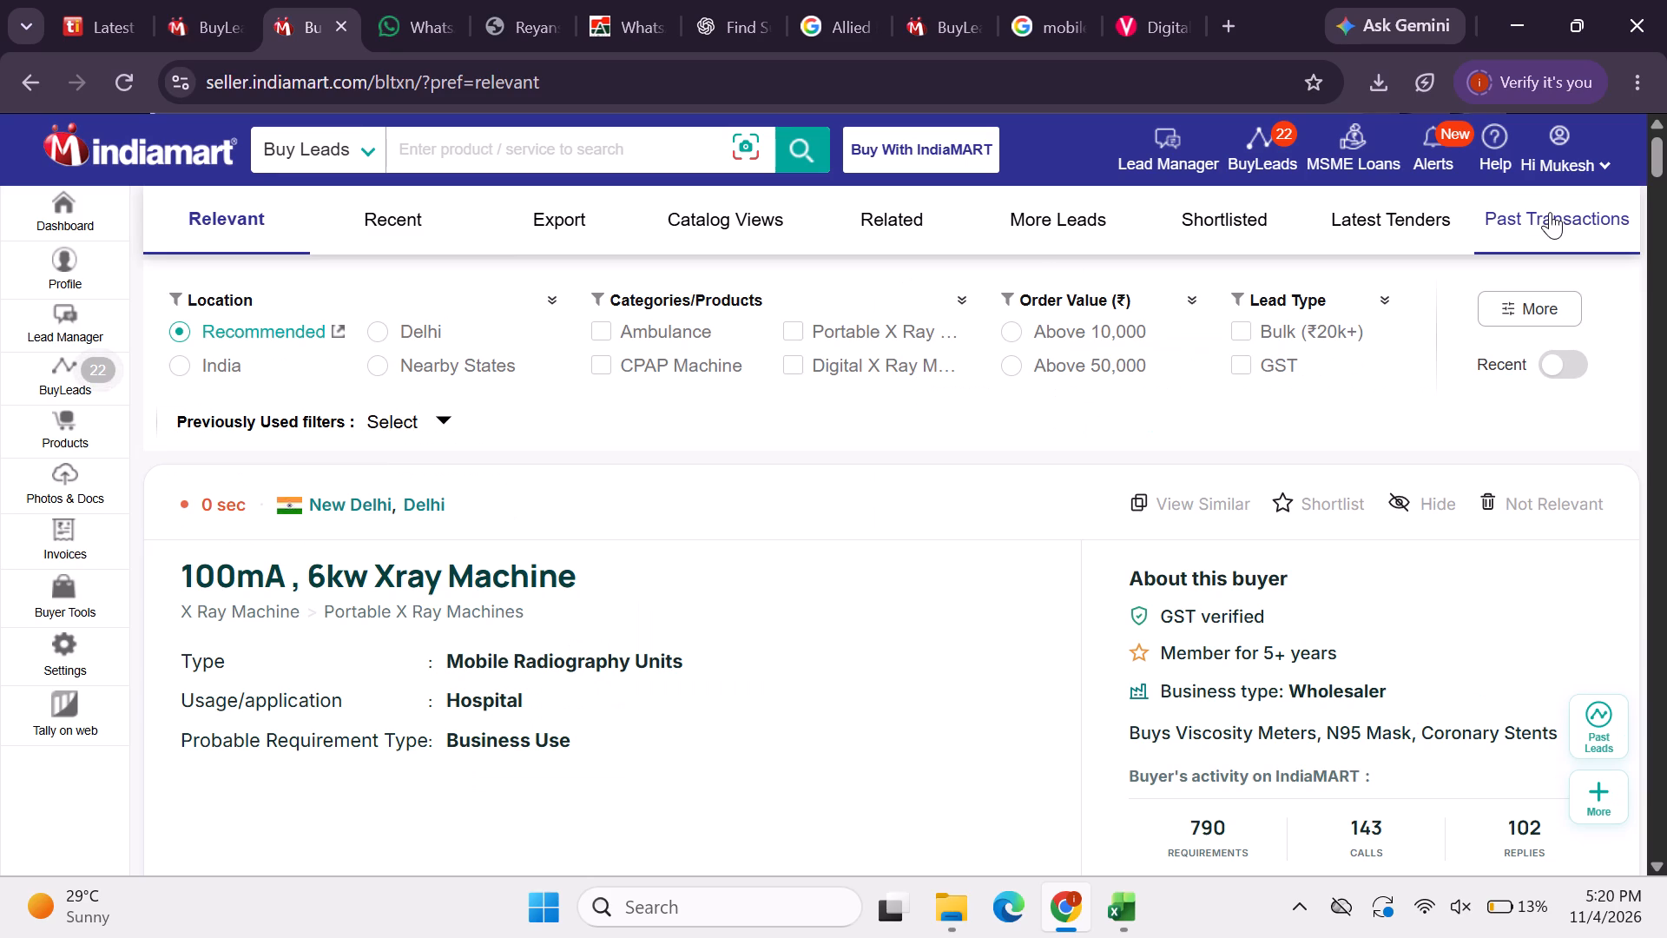
Find the Rudraksh Industries 100mA, 6kw Xray Machine lead in Lead Manager and copy its lead details.
scroll(486, 533, down, 3)
click(75, 386)
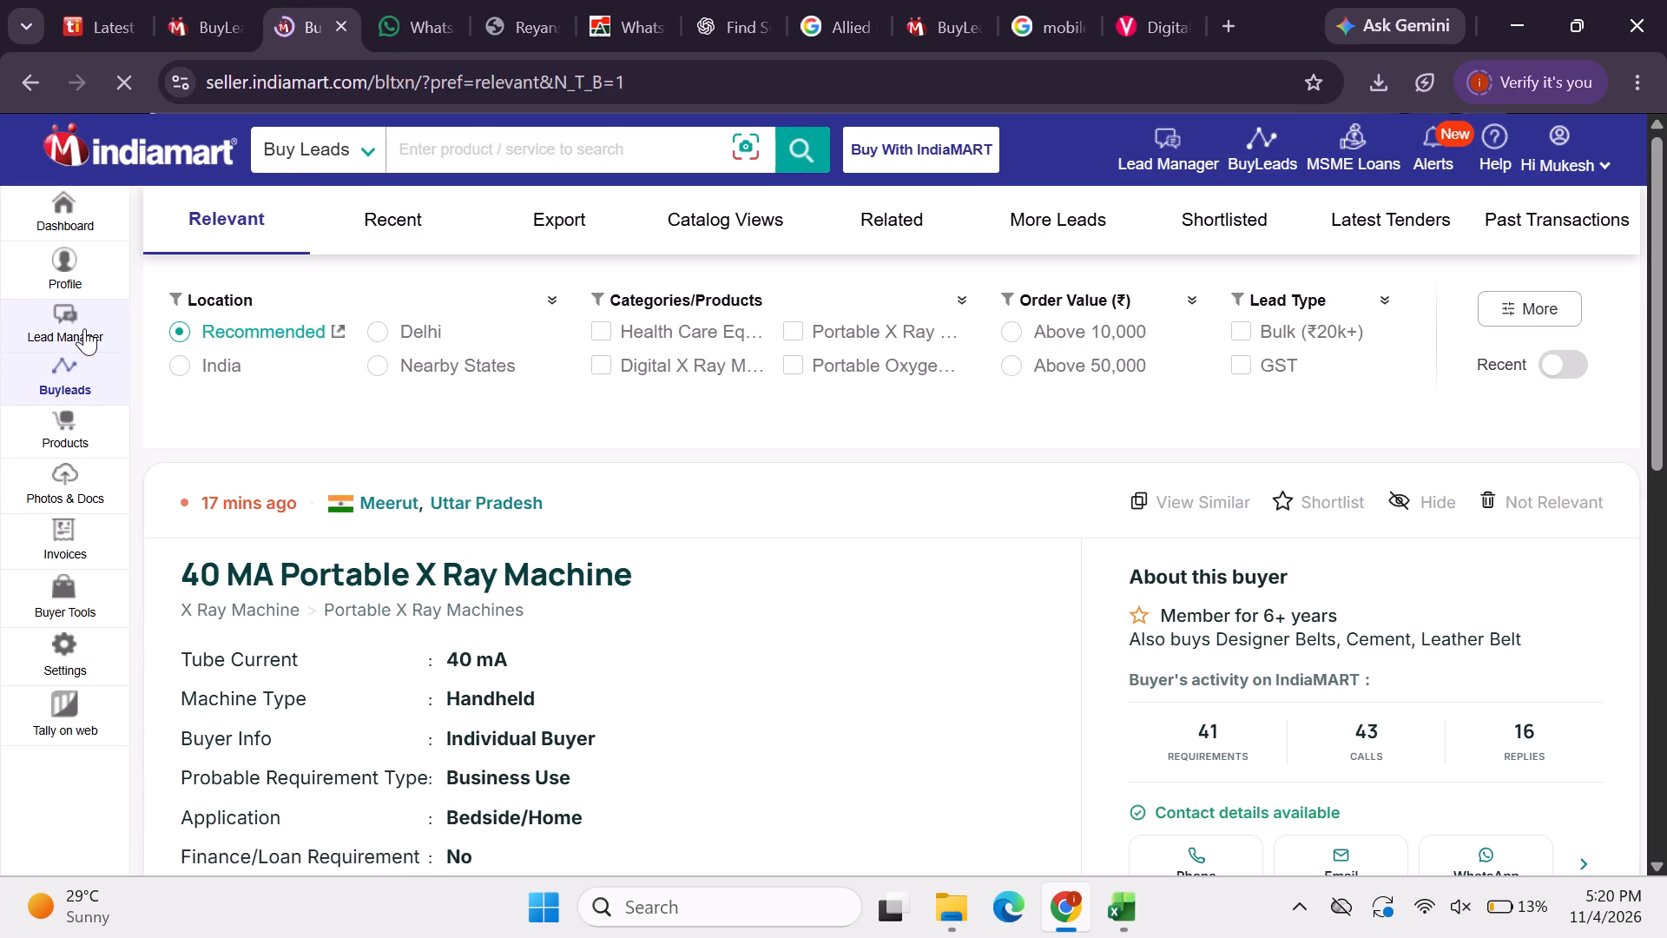
click(30, 397)
click(66, 373)
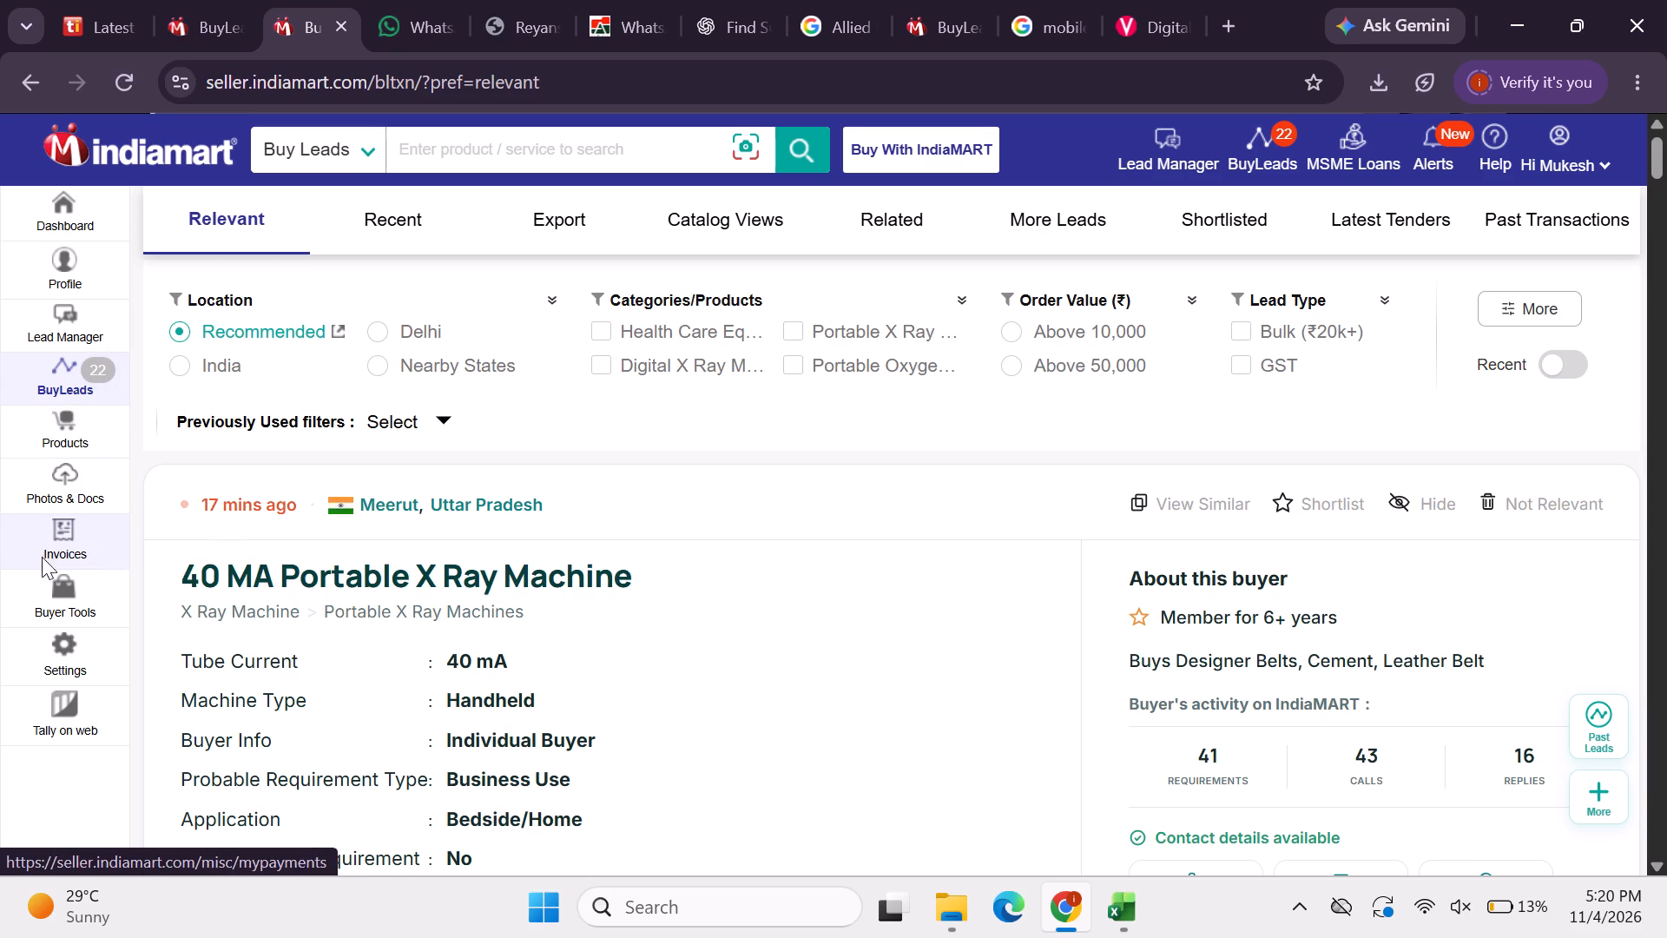
click(48, 320)
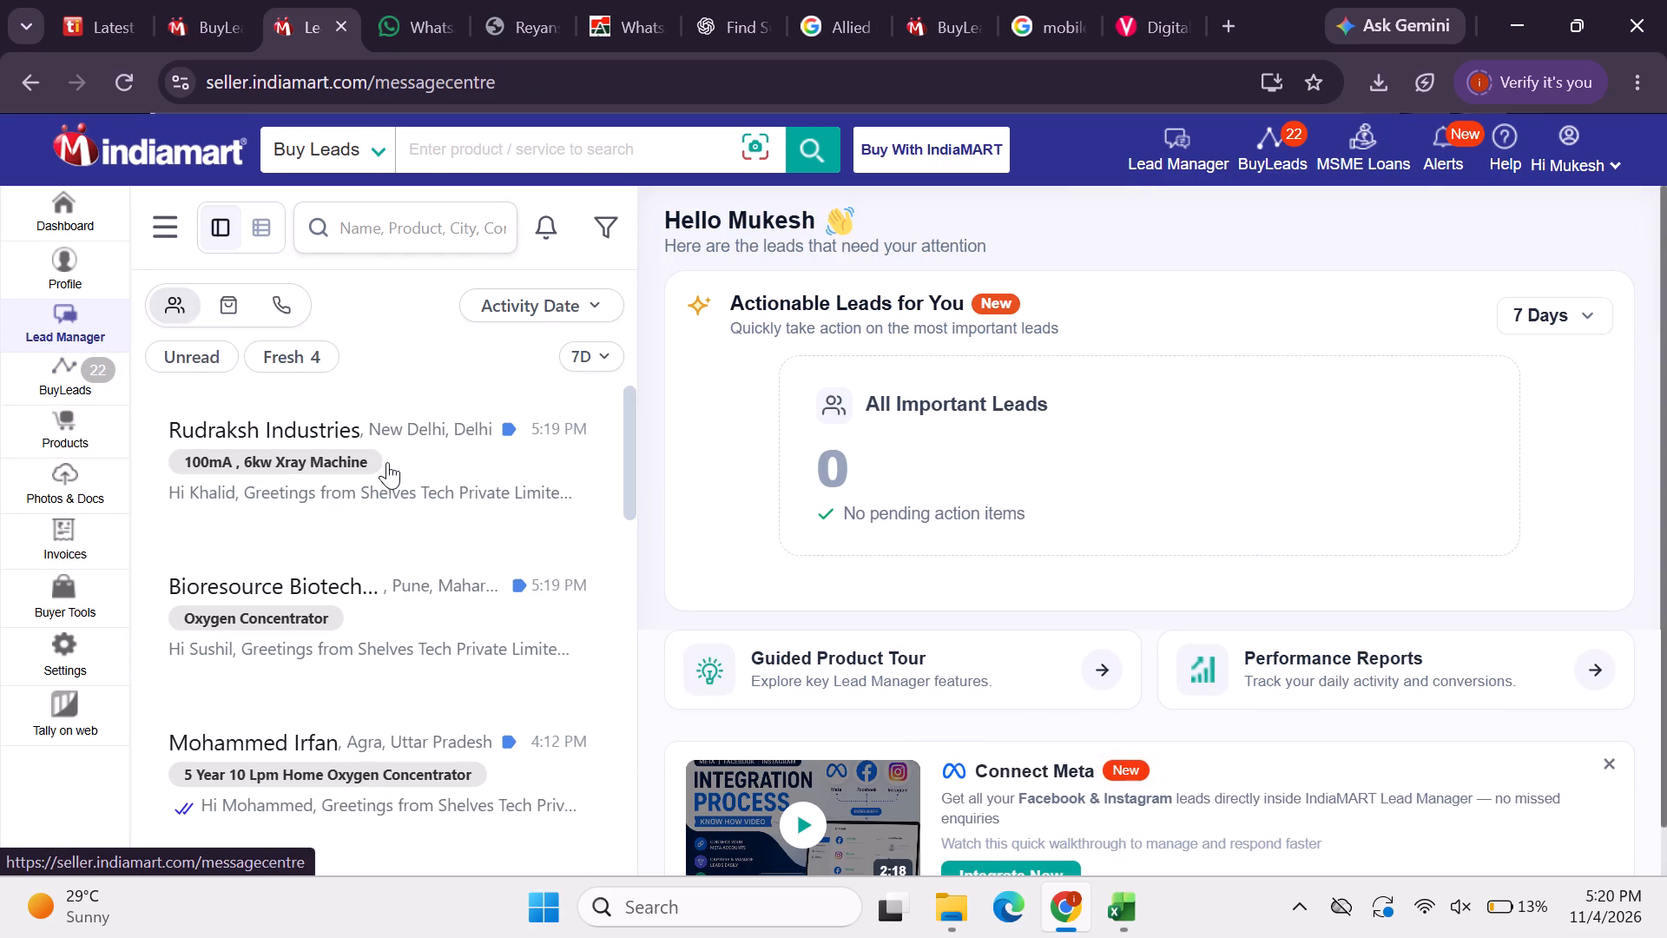
click(390, 452)
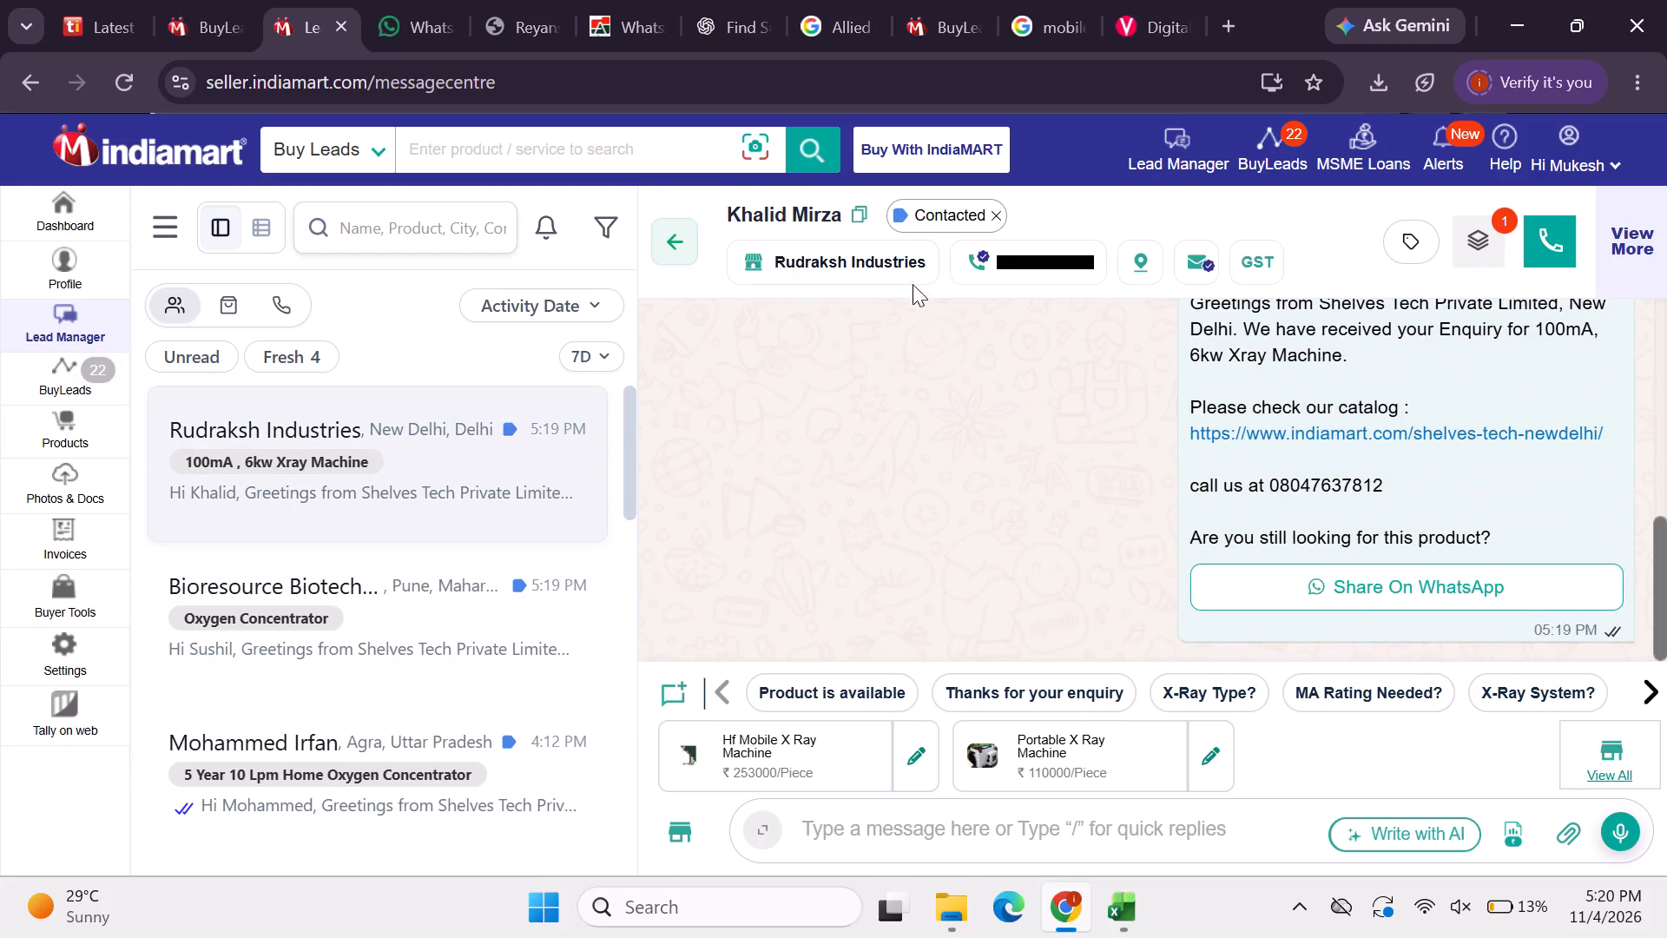
scroll(877, 415, up, 3)
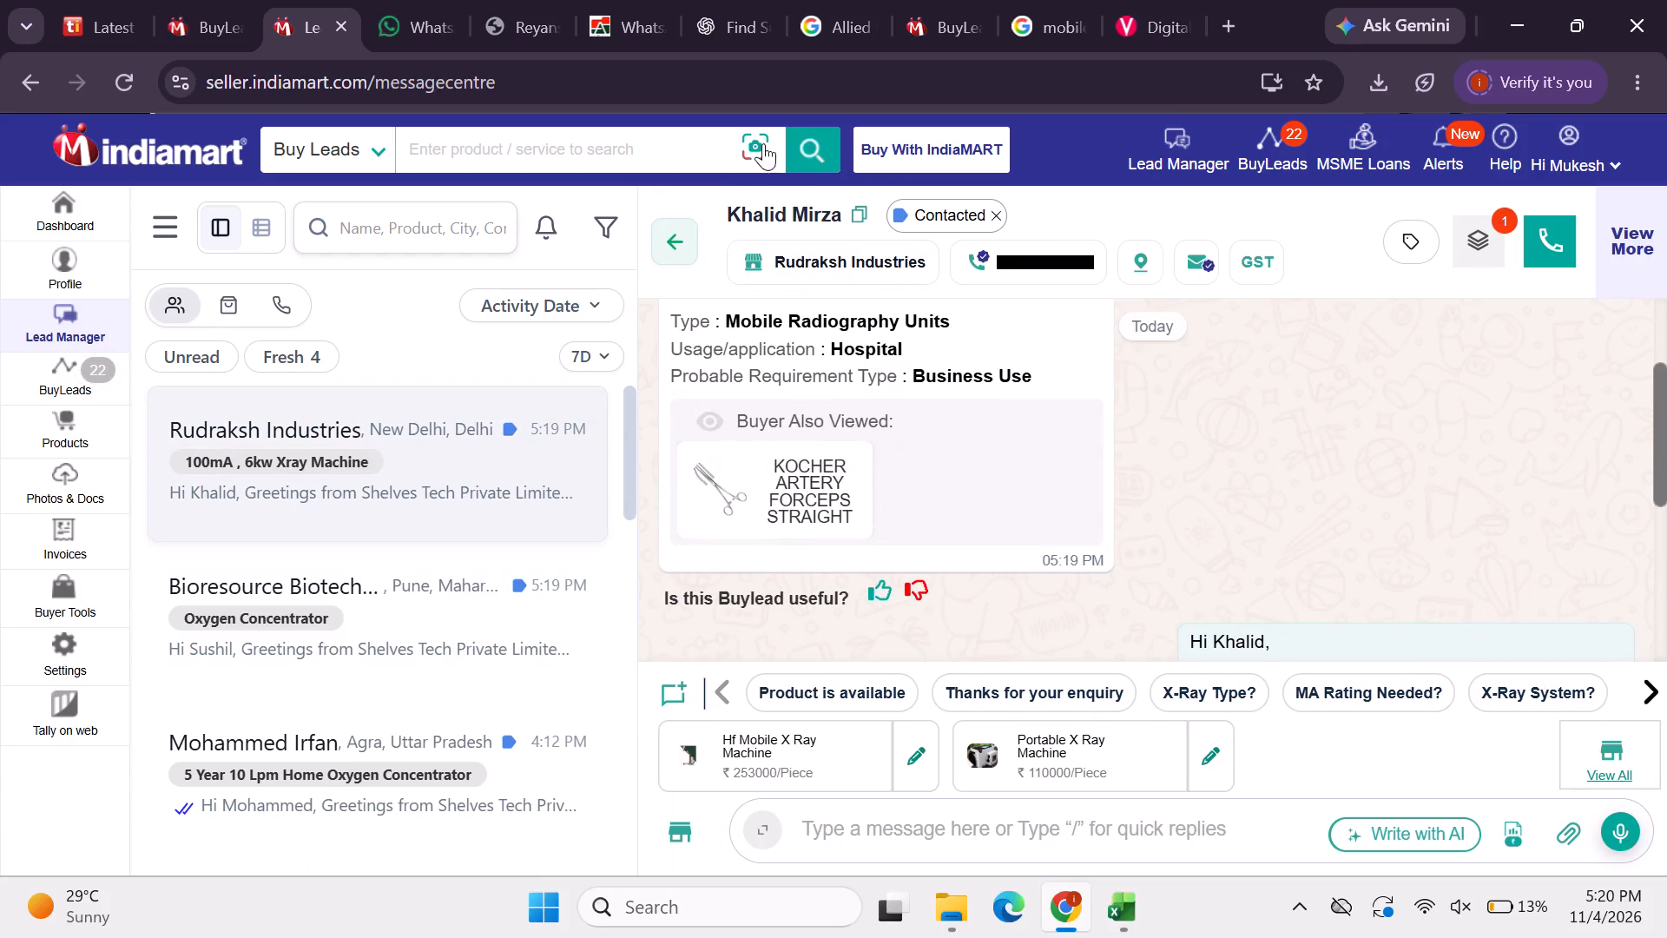
click(857, 216)
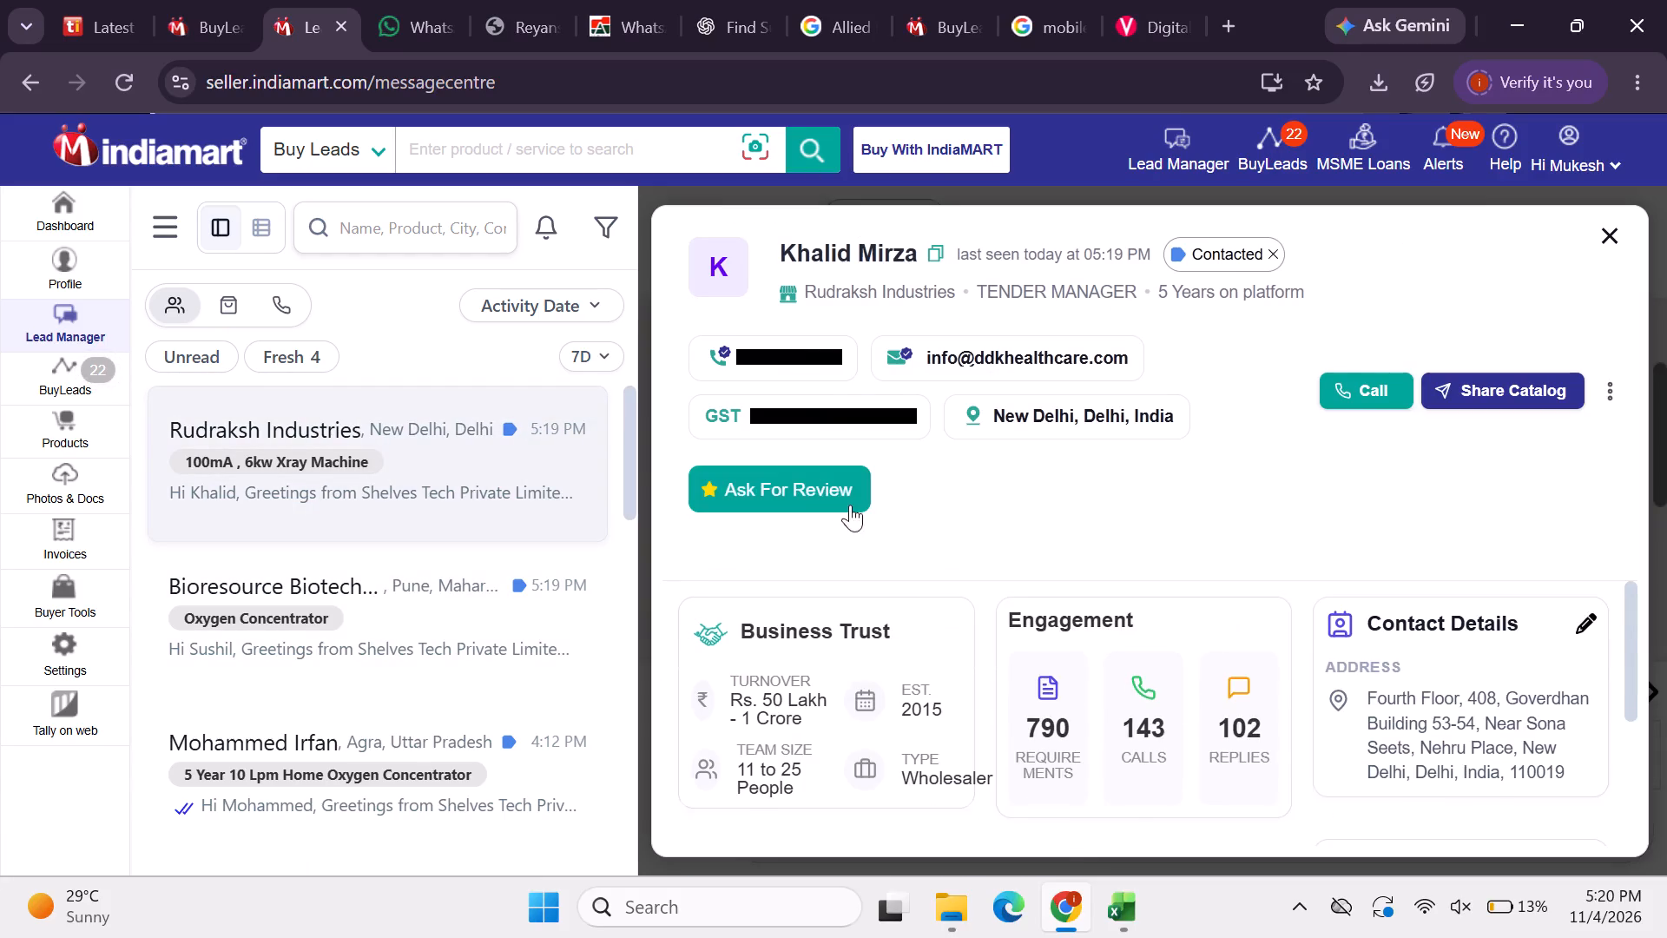
Paste the copied Rudraksh Industries lead into row 11 of the IndiaMart sheet in the lead_contacts workbook, accepting the size mismatch.
click(1128, 893)
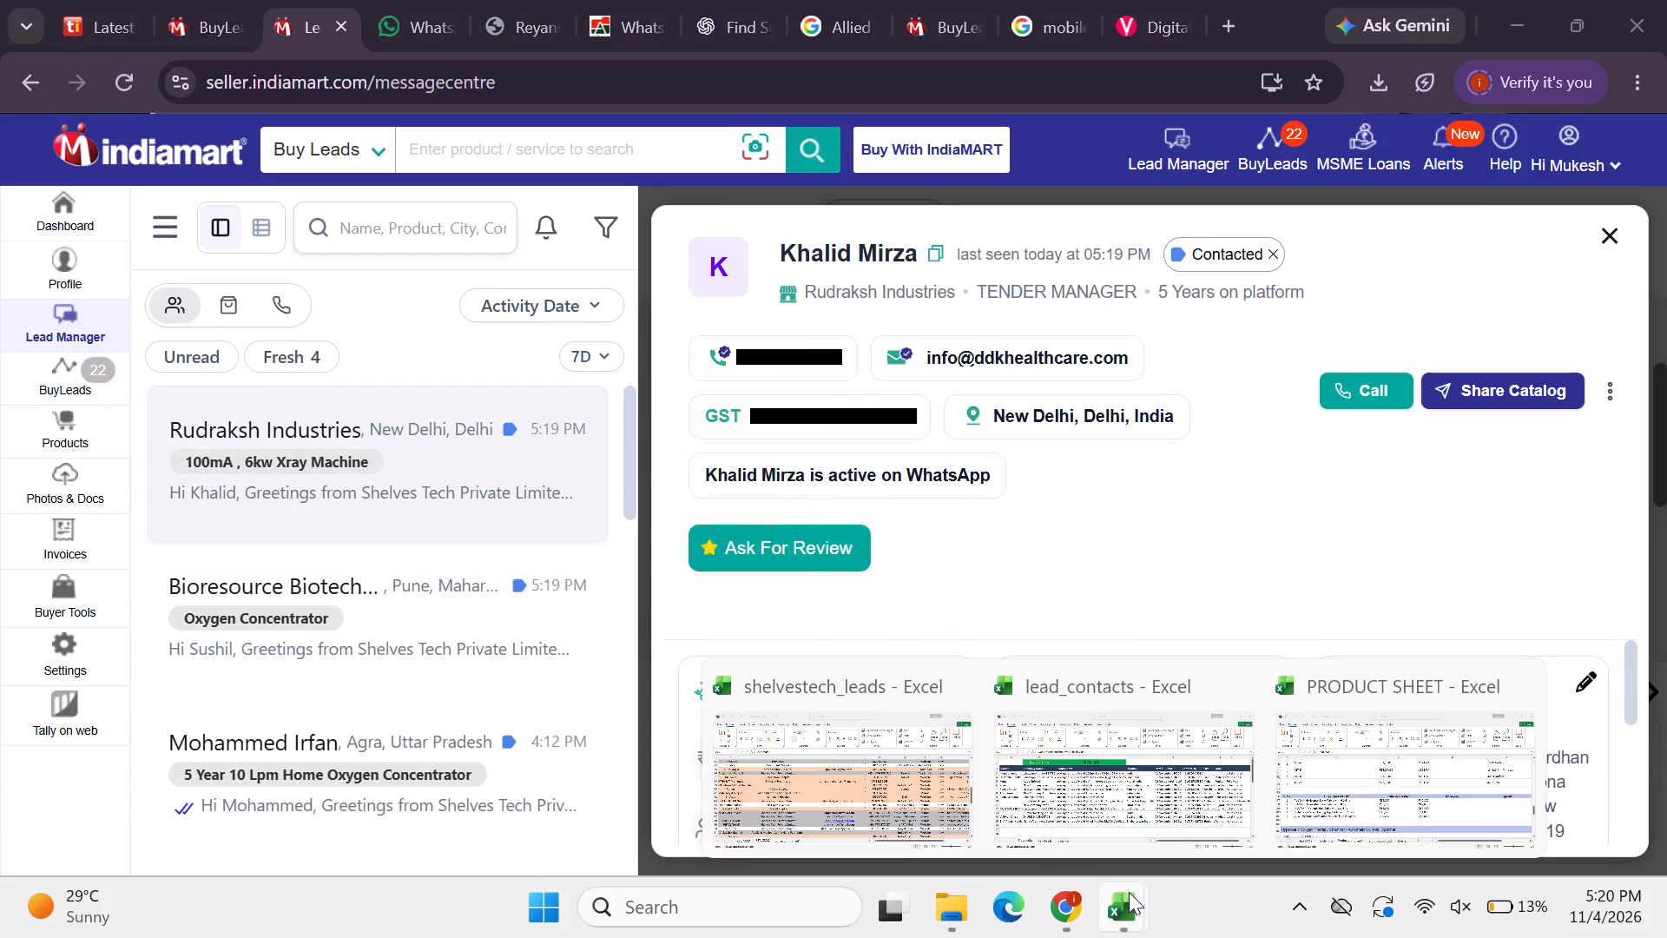
click(1168, 811)
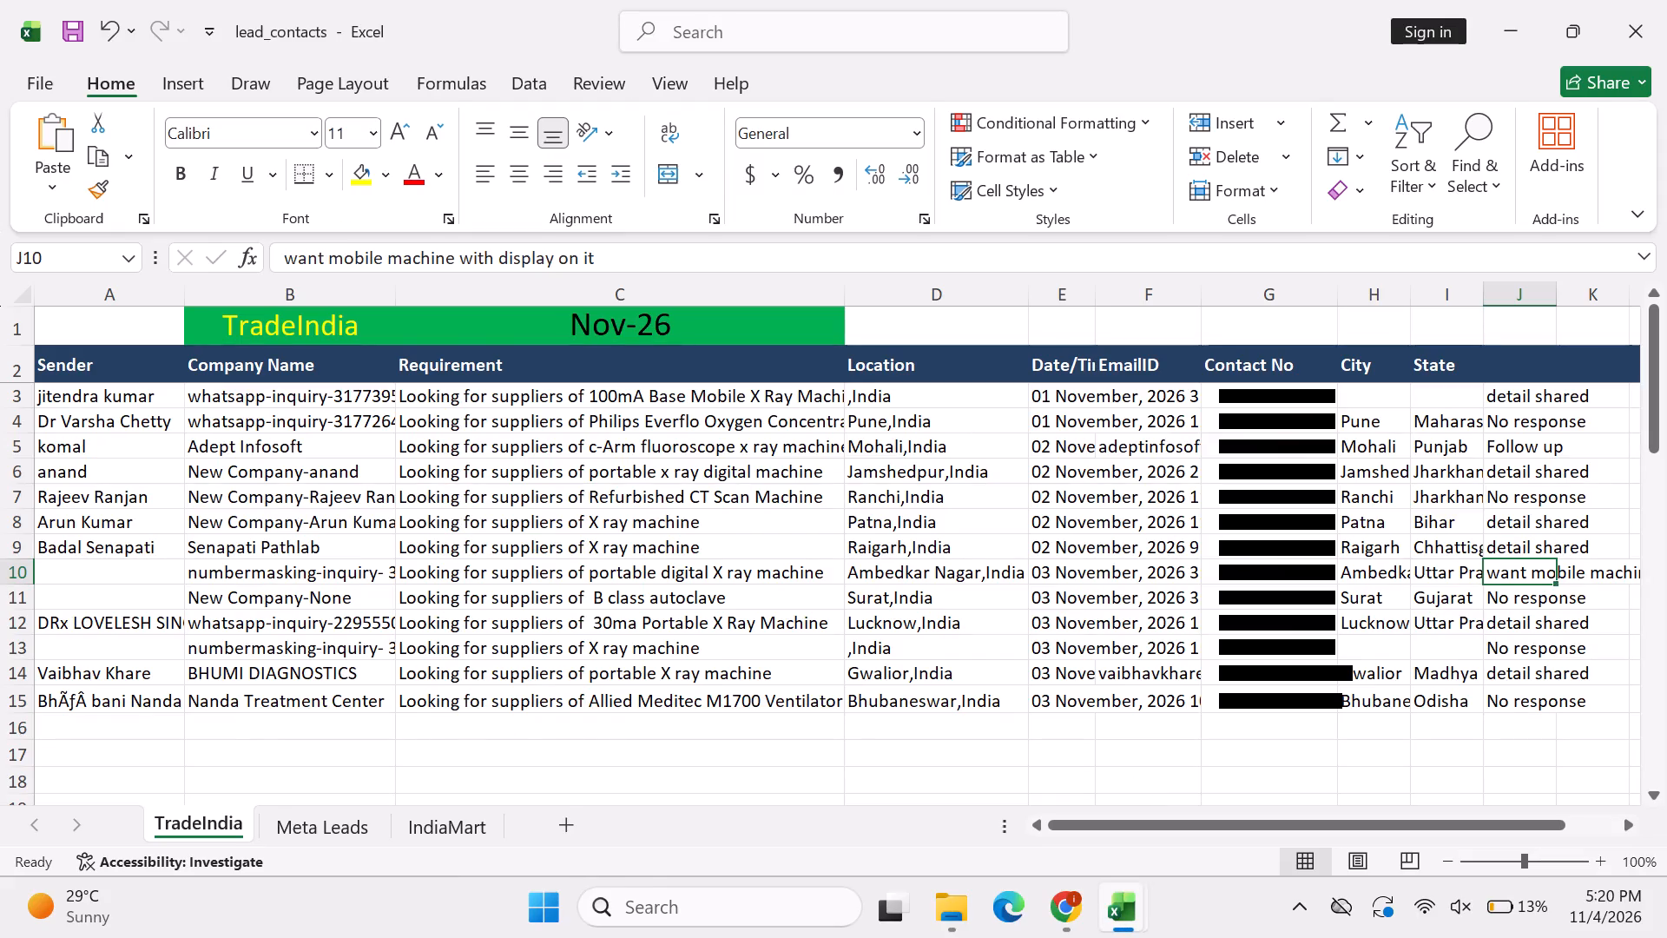
click(21, 724)
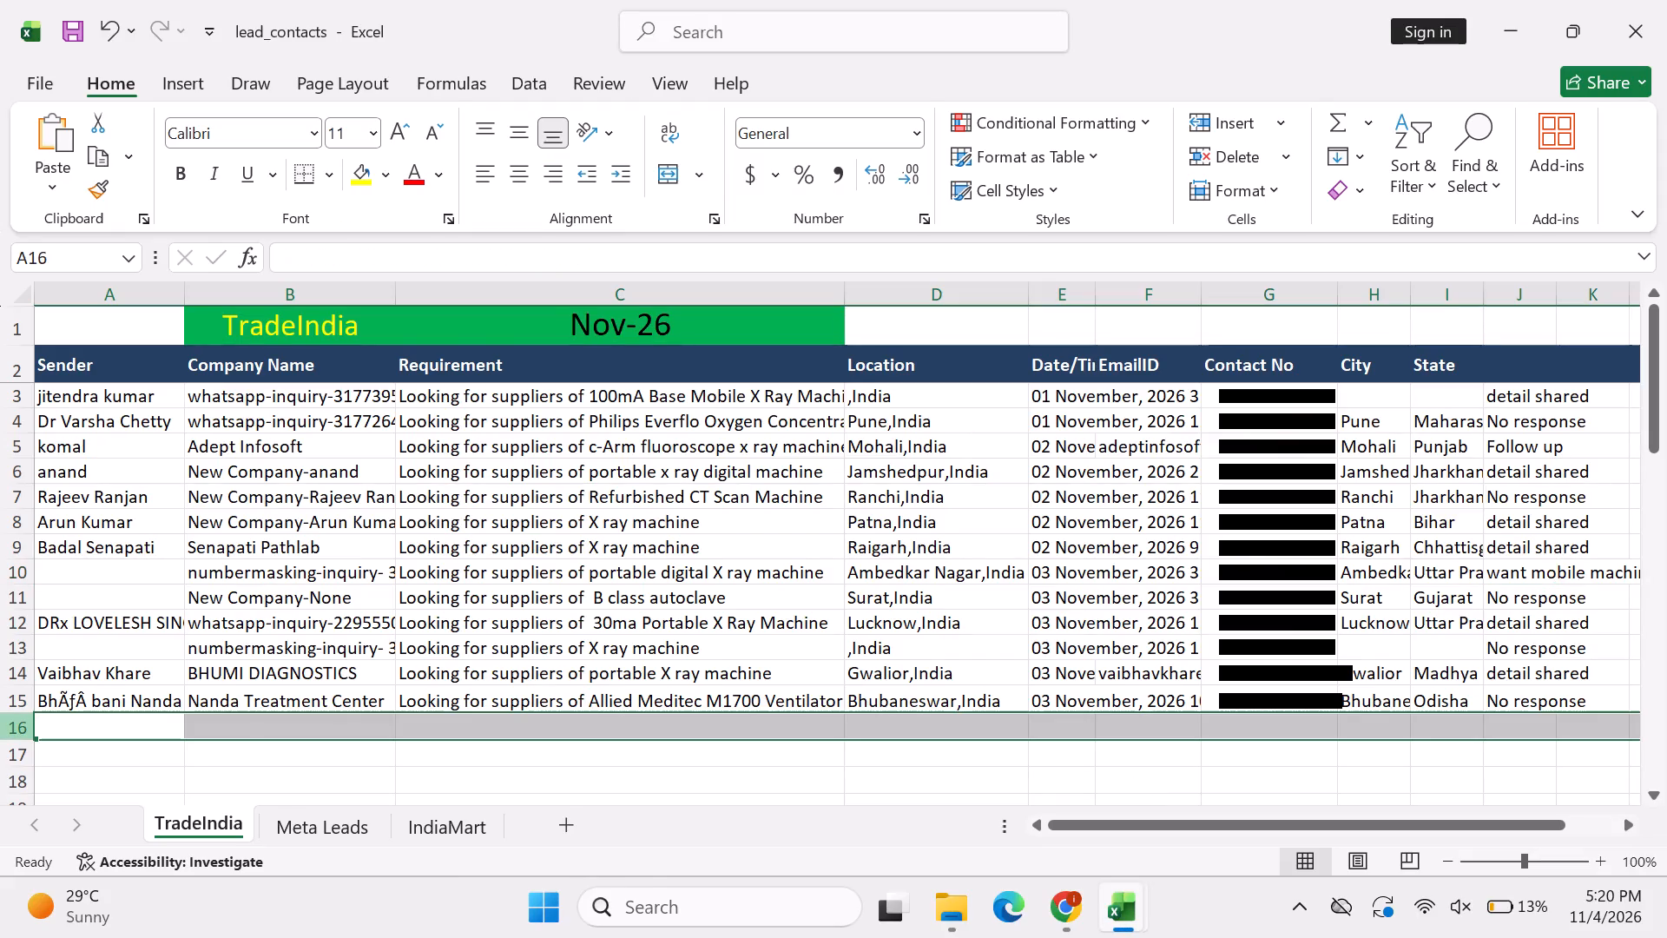
click(452, 830)
drag(21, 583, 0, 590)
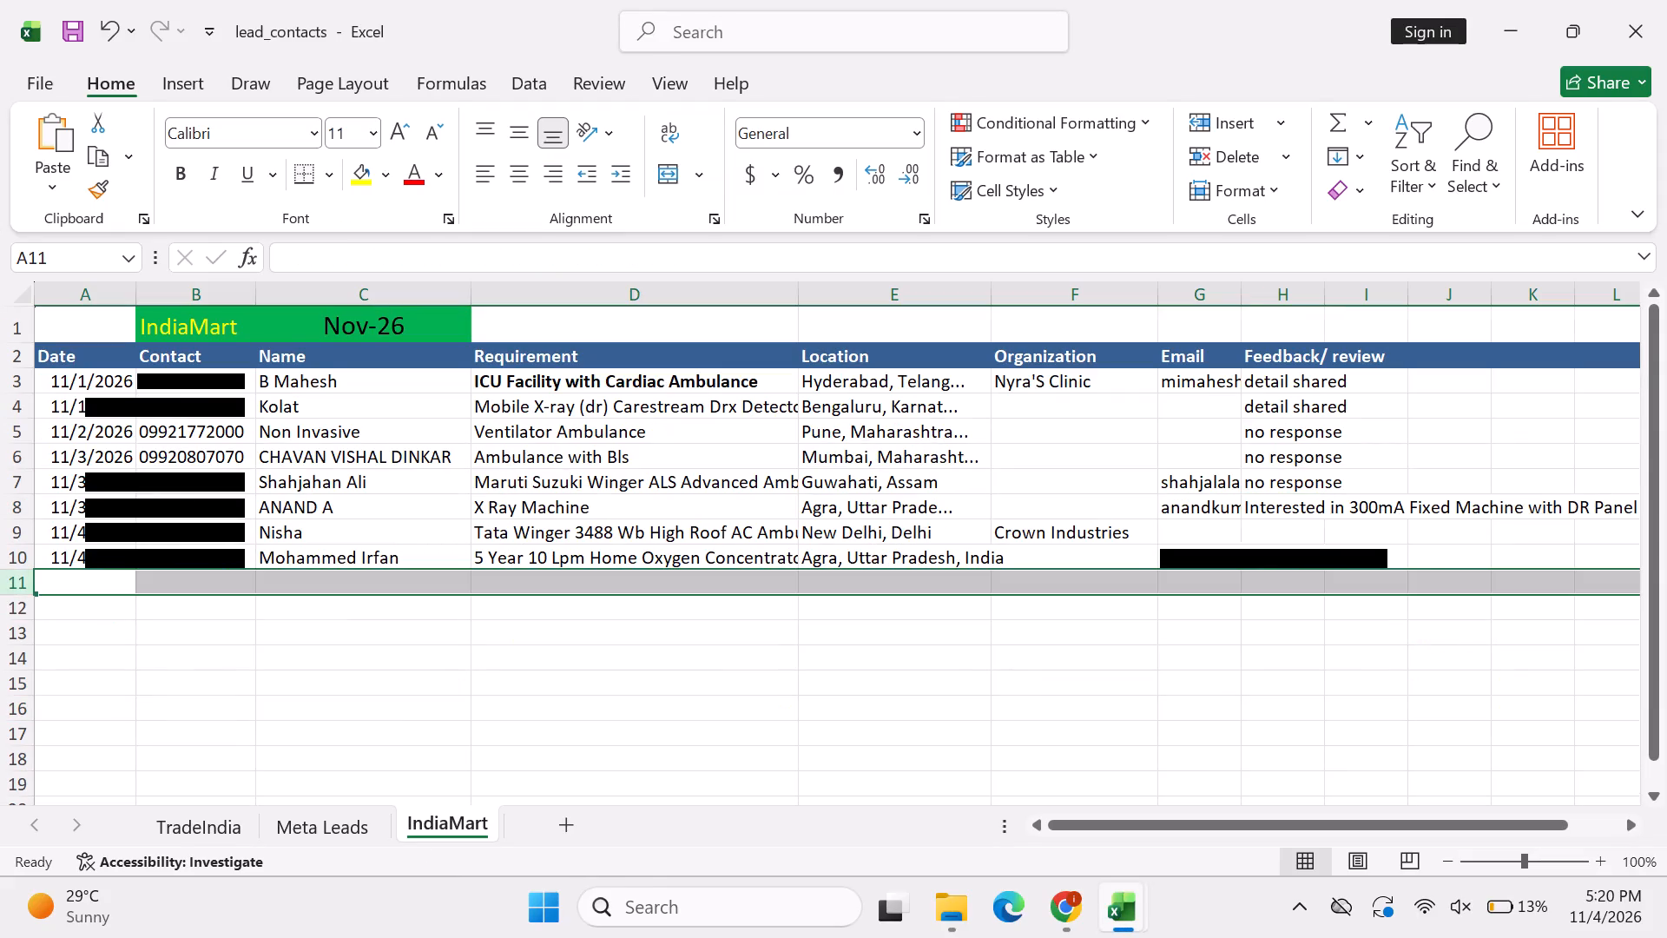
key(ctrl+v)
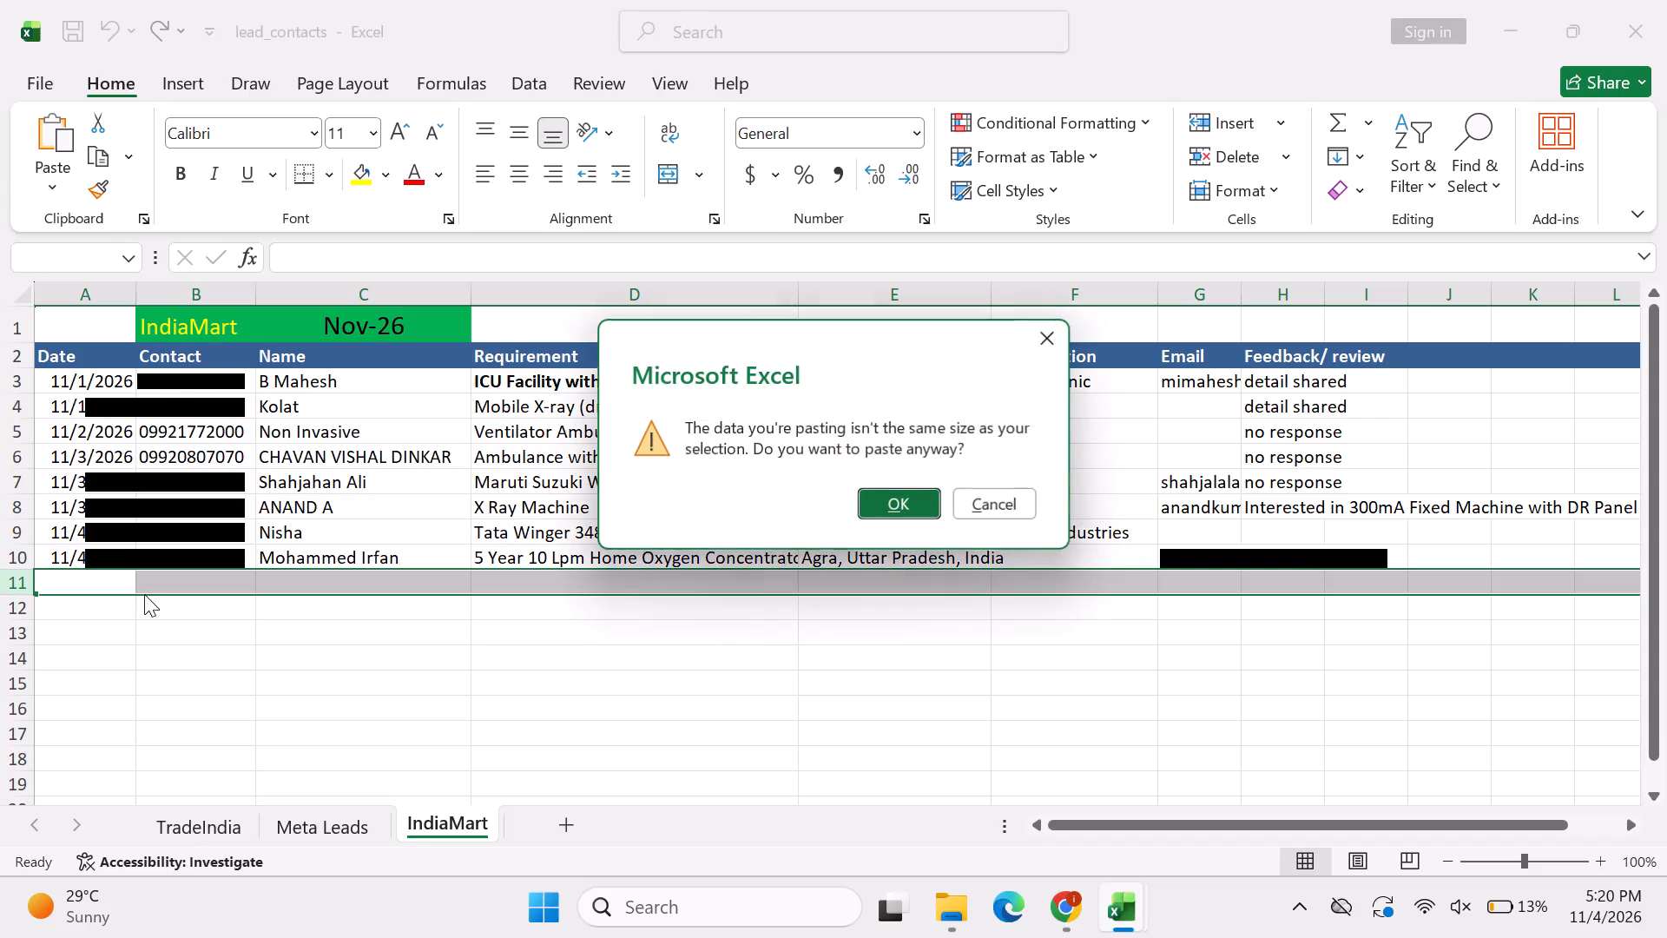
click(906, 505)
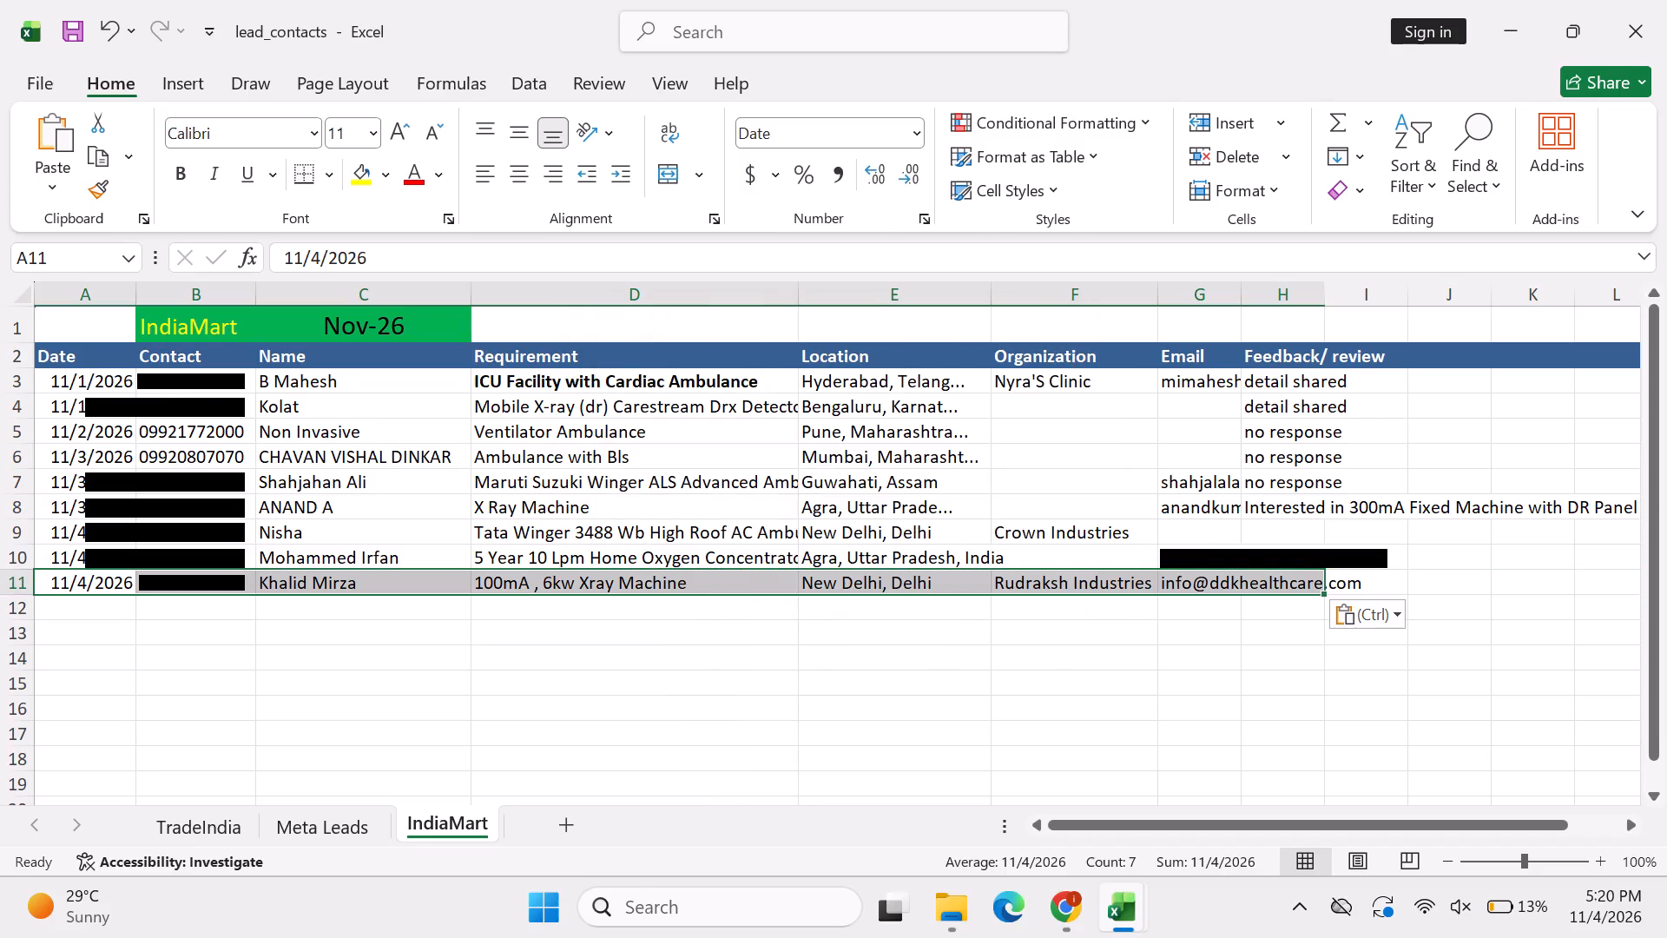
click(890, 745)
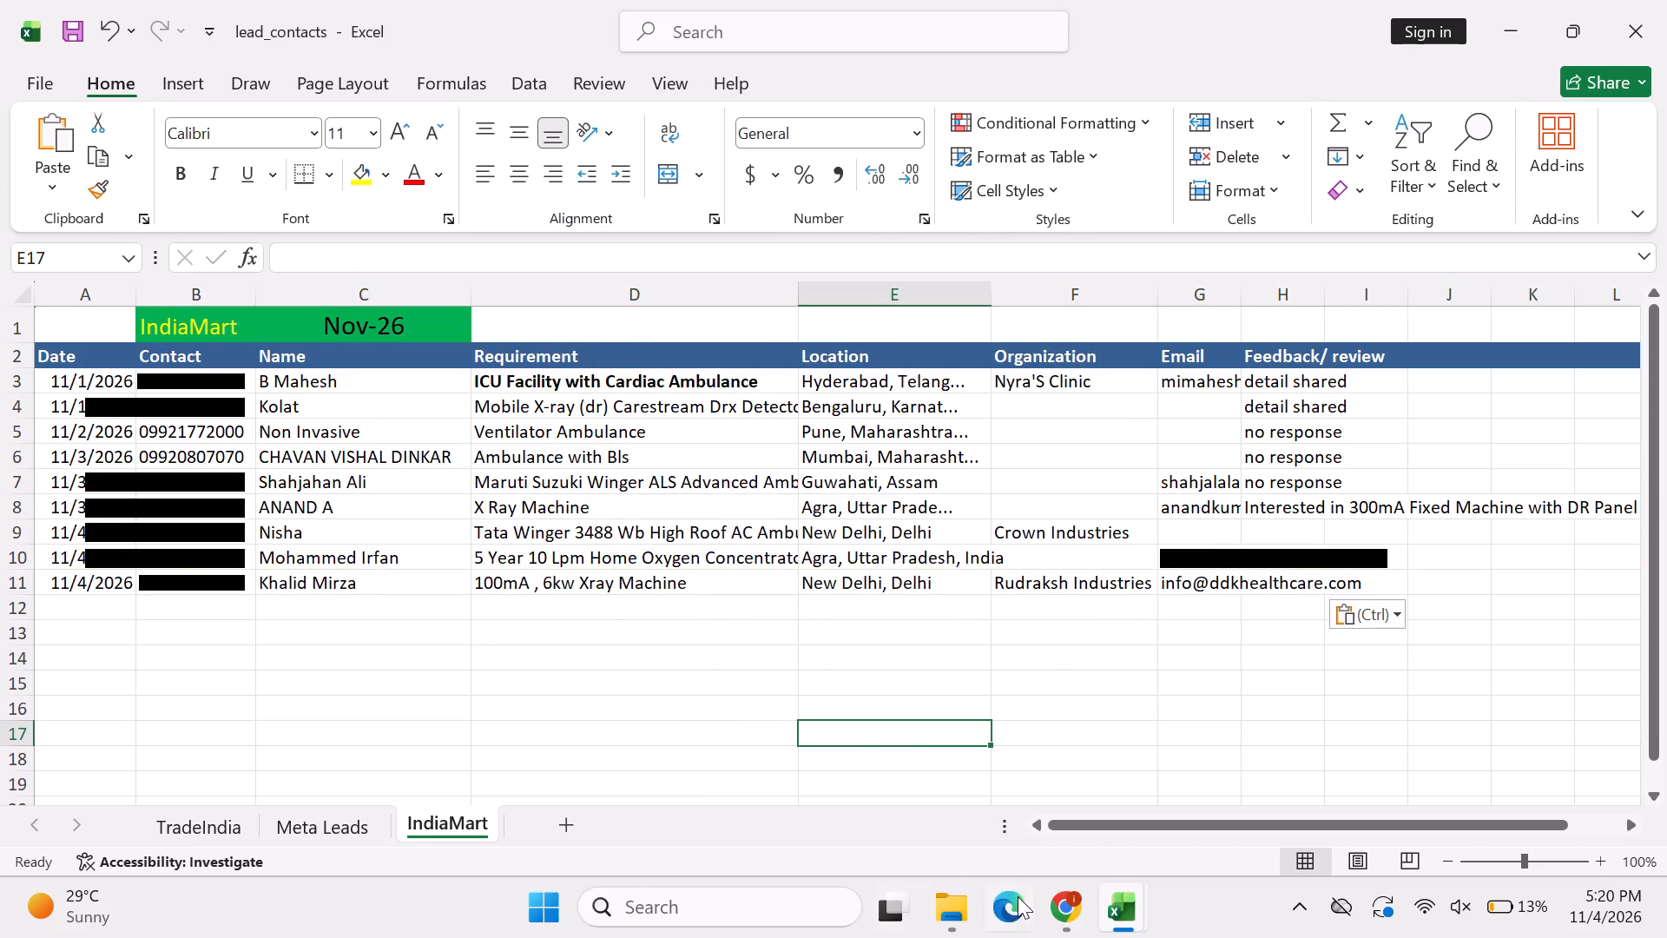
Switch to IndiaMART Lead Manager and open the contact profile of the Bioresource Biotech Oxygen Concentrator lead.
click(987, 808)
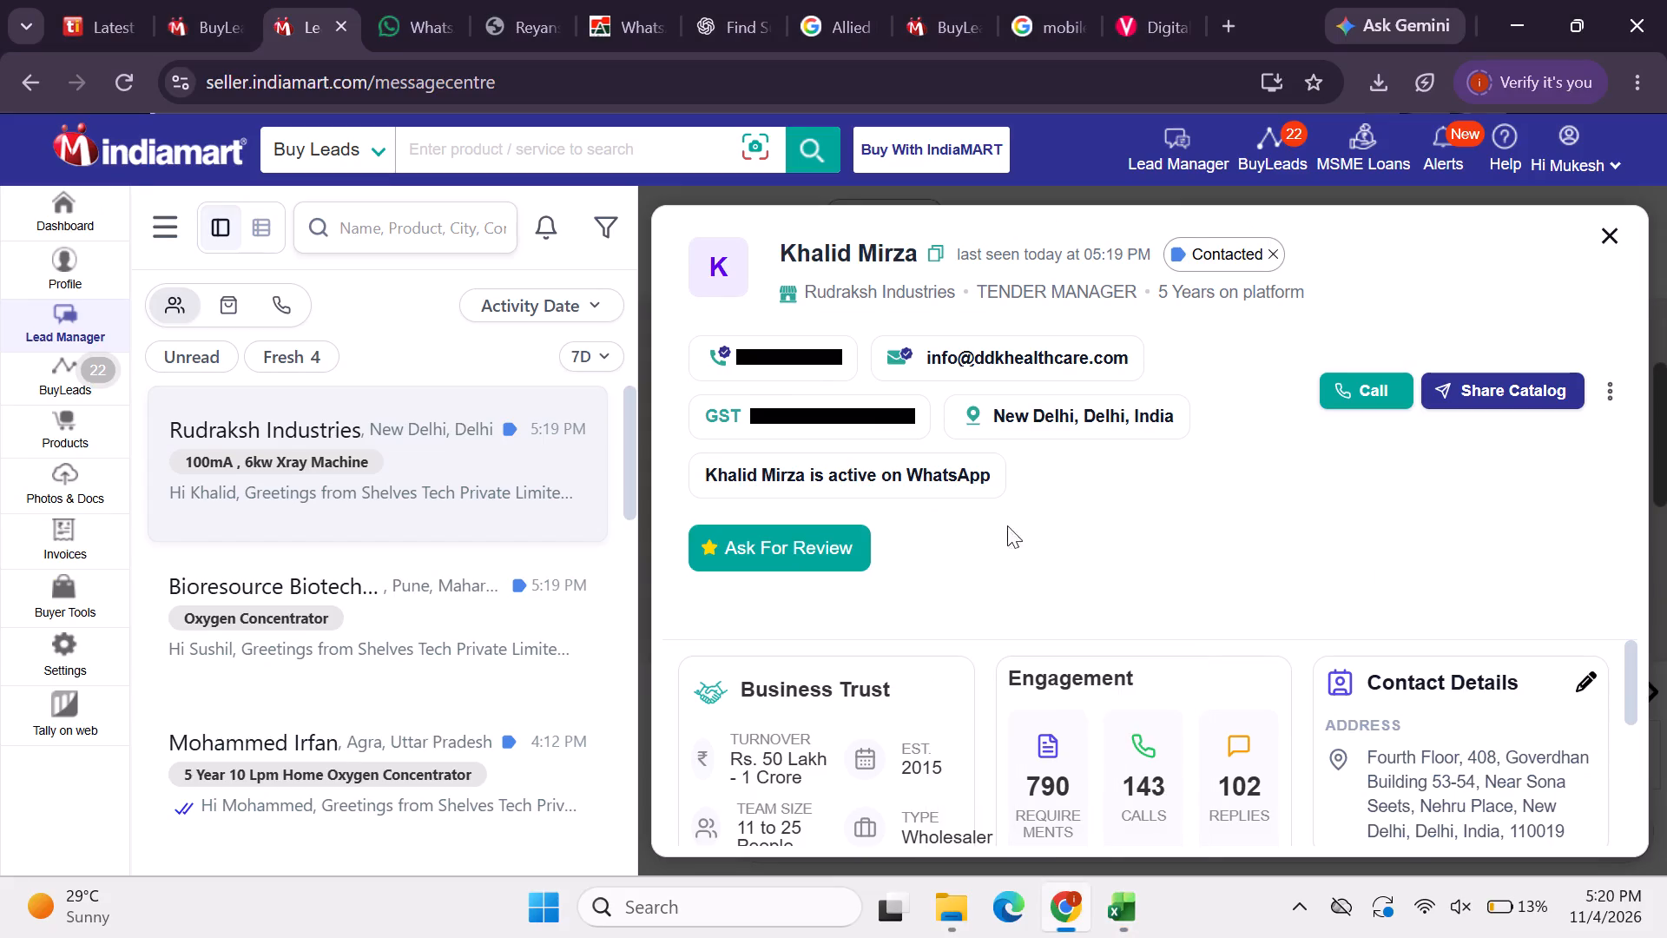
click(382, 613)
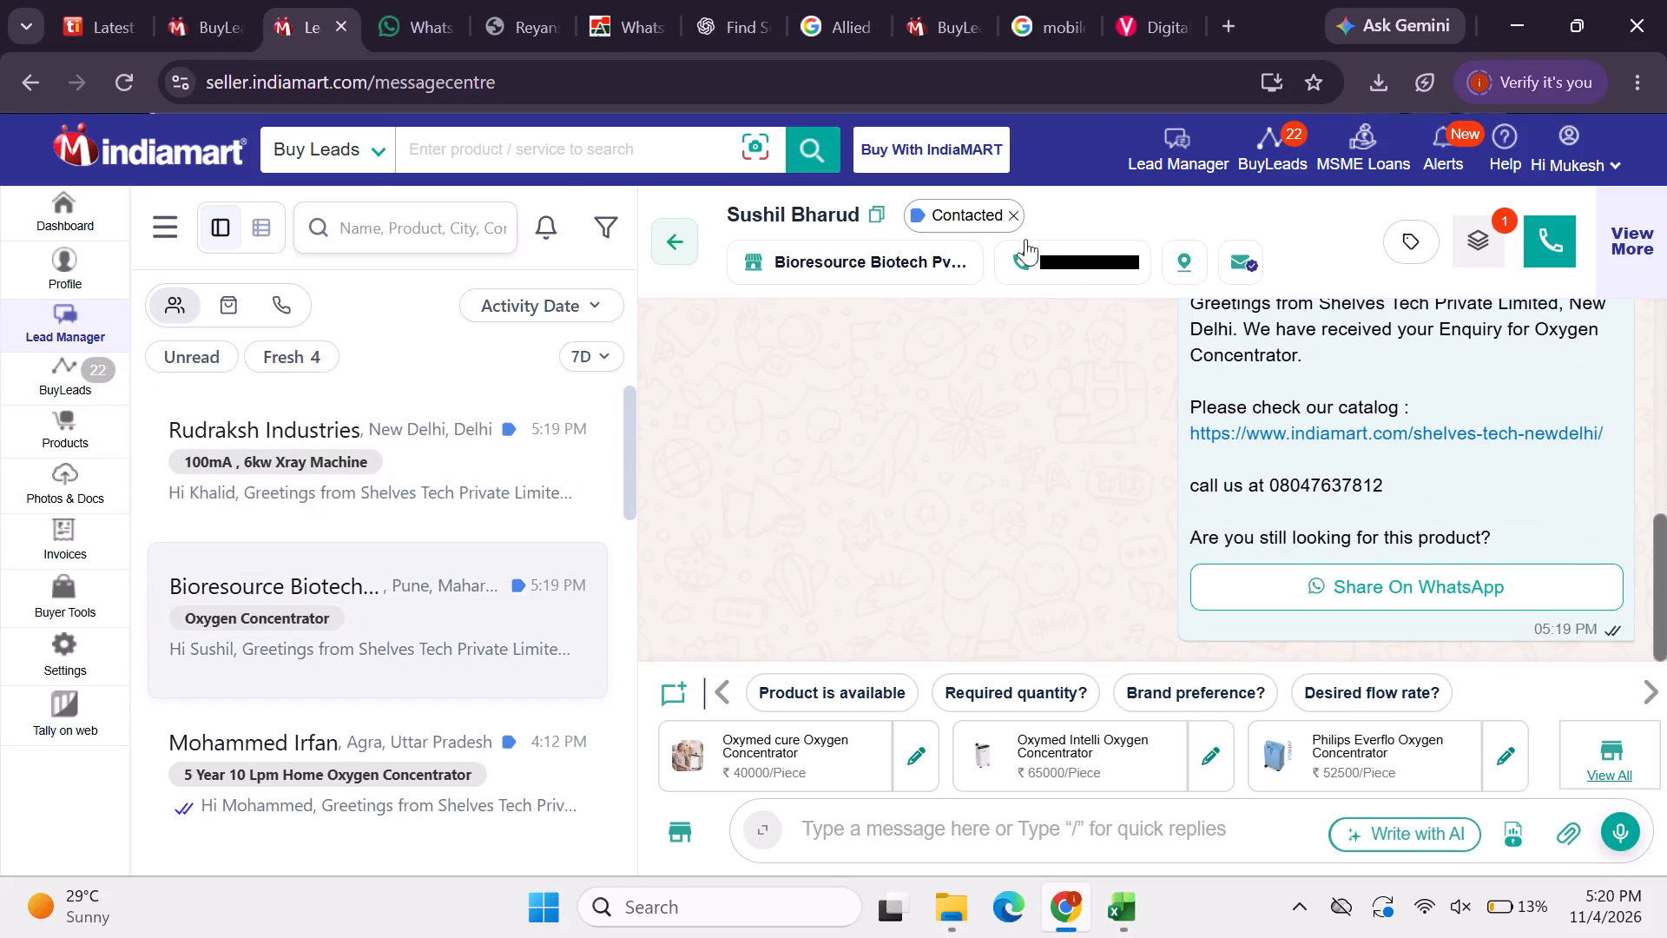
click(874, 225)
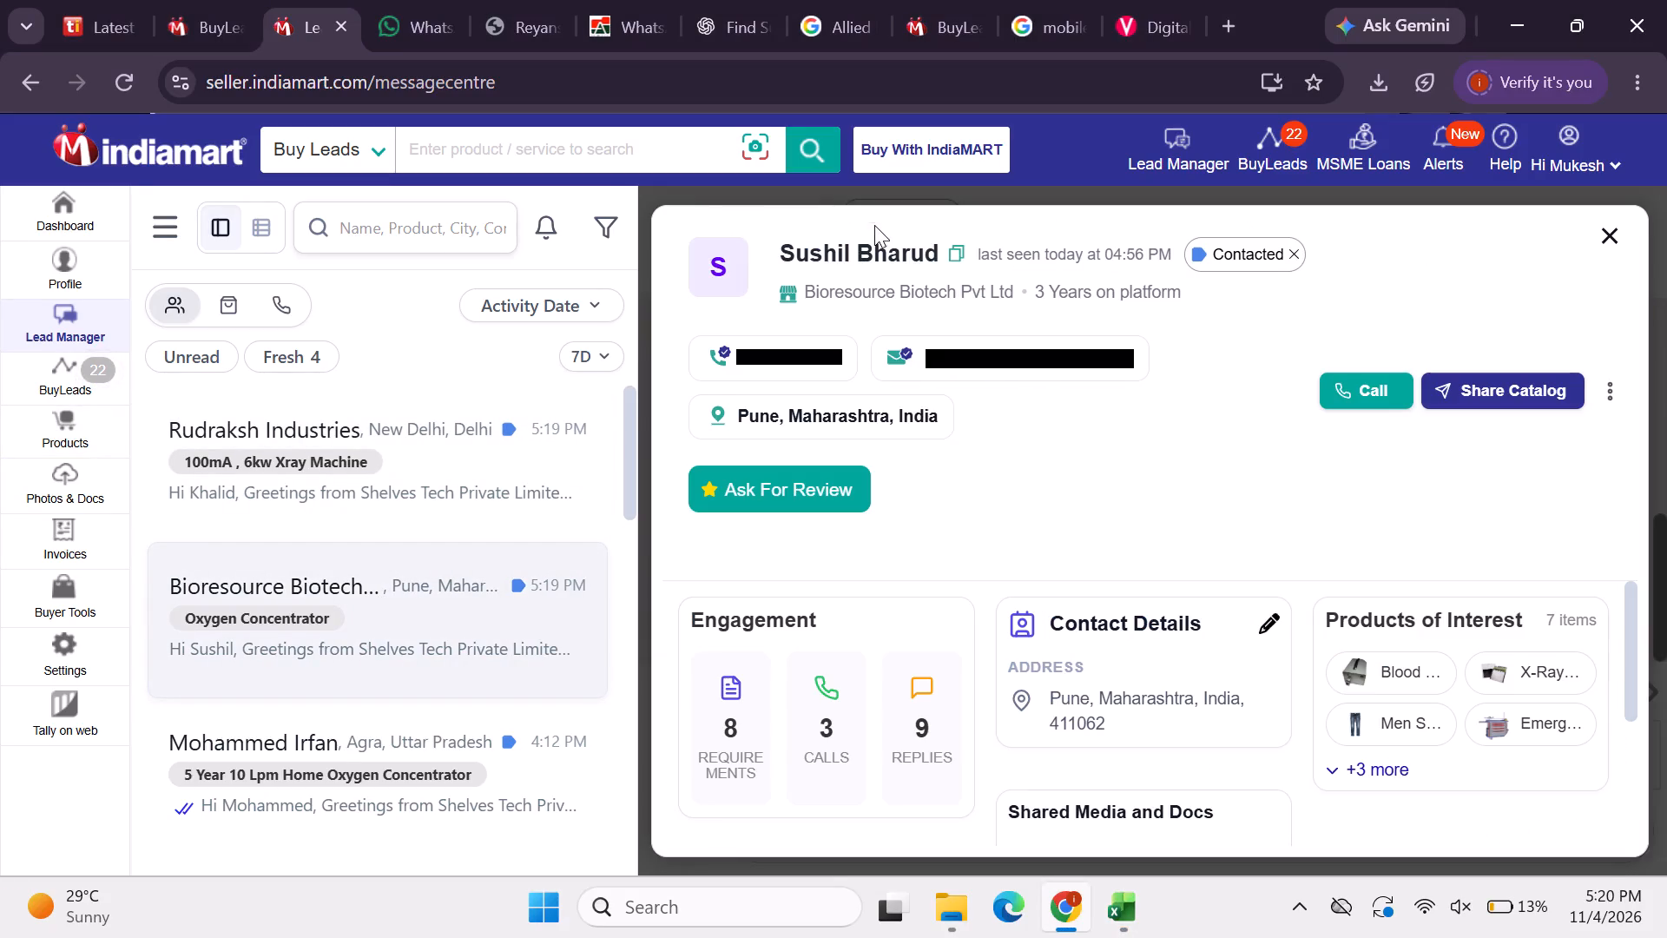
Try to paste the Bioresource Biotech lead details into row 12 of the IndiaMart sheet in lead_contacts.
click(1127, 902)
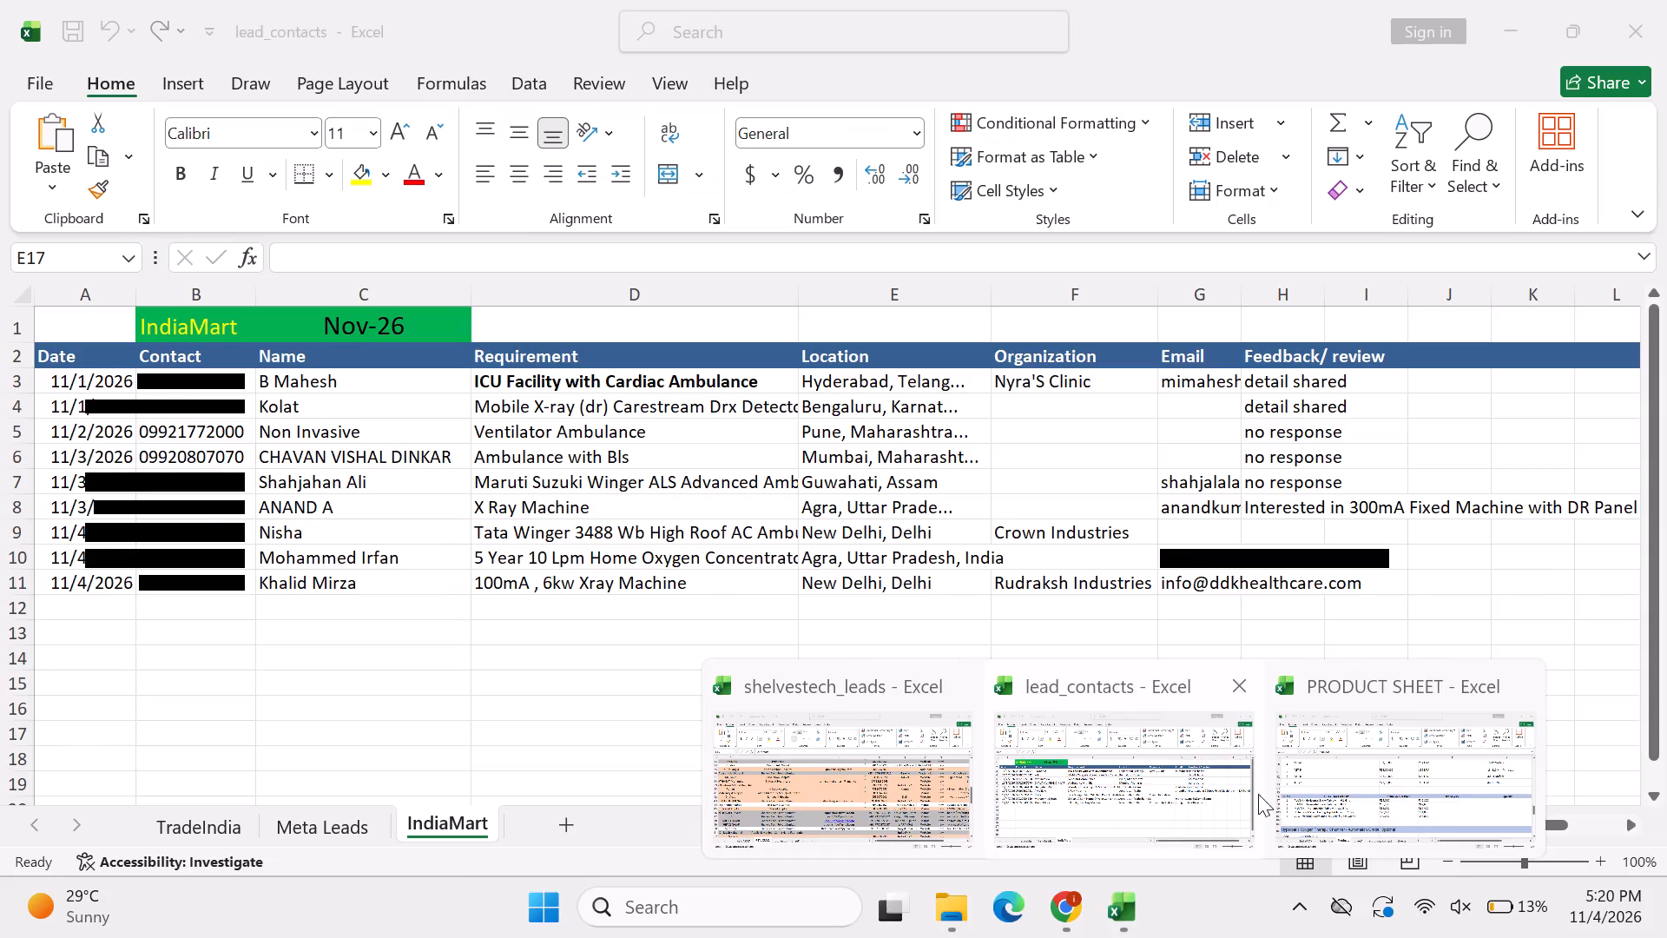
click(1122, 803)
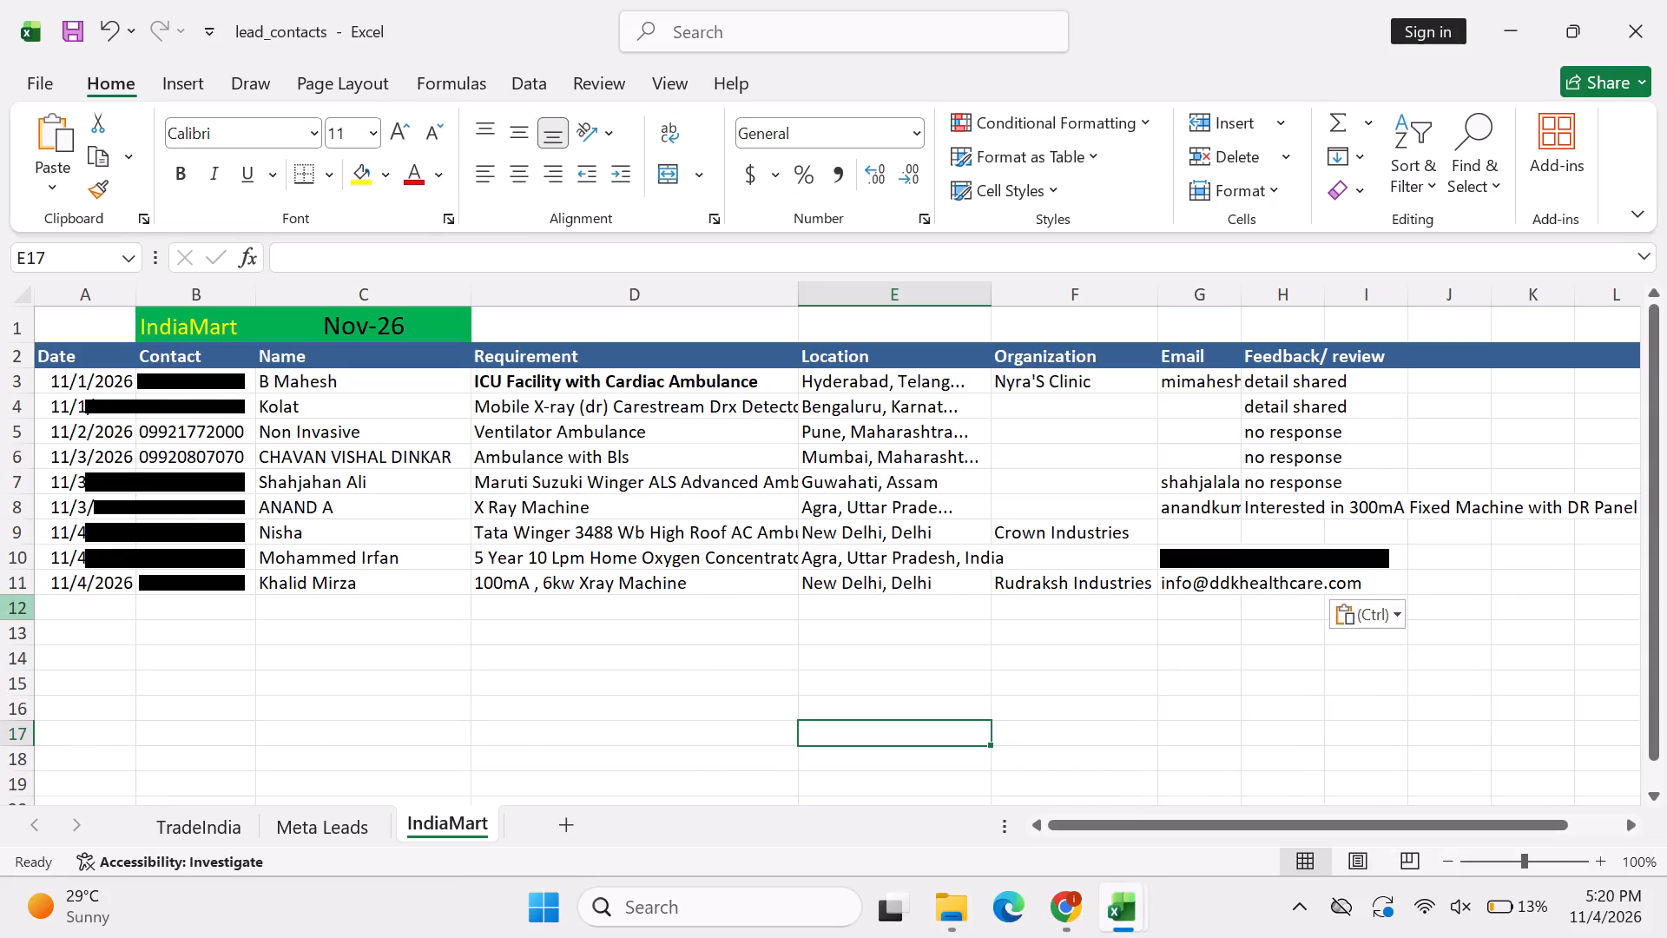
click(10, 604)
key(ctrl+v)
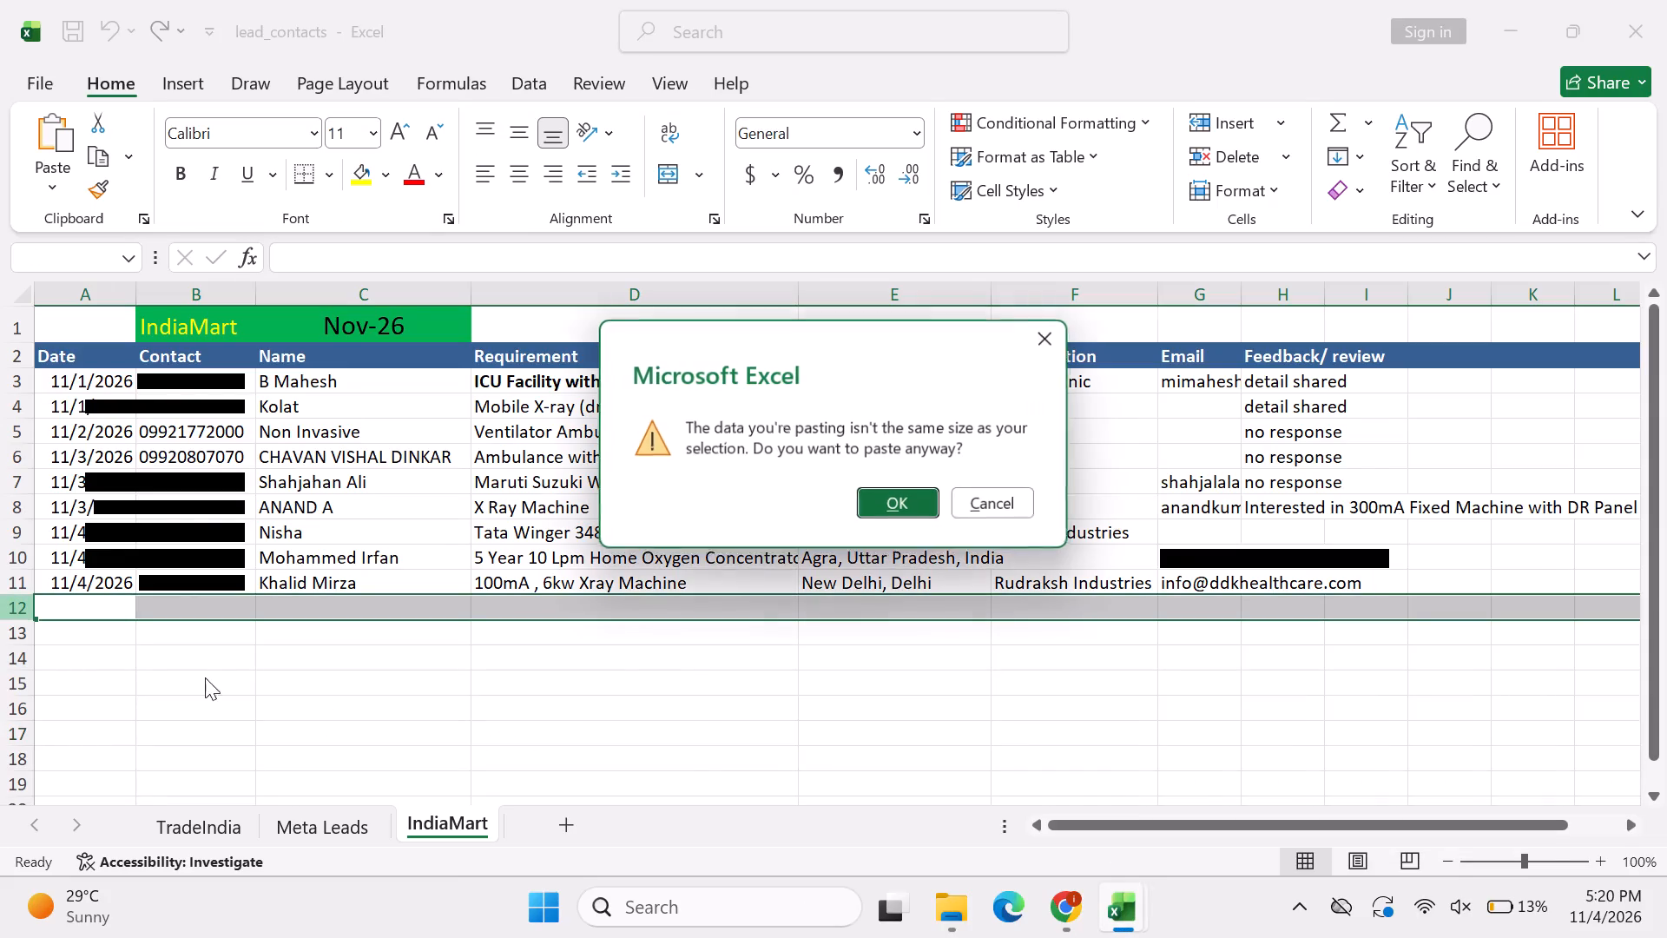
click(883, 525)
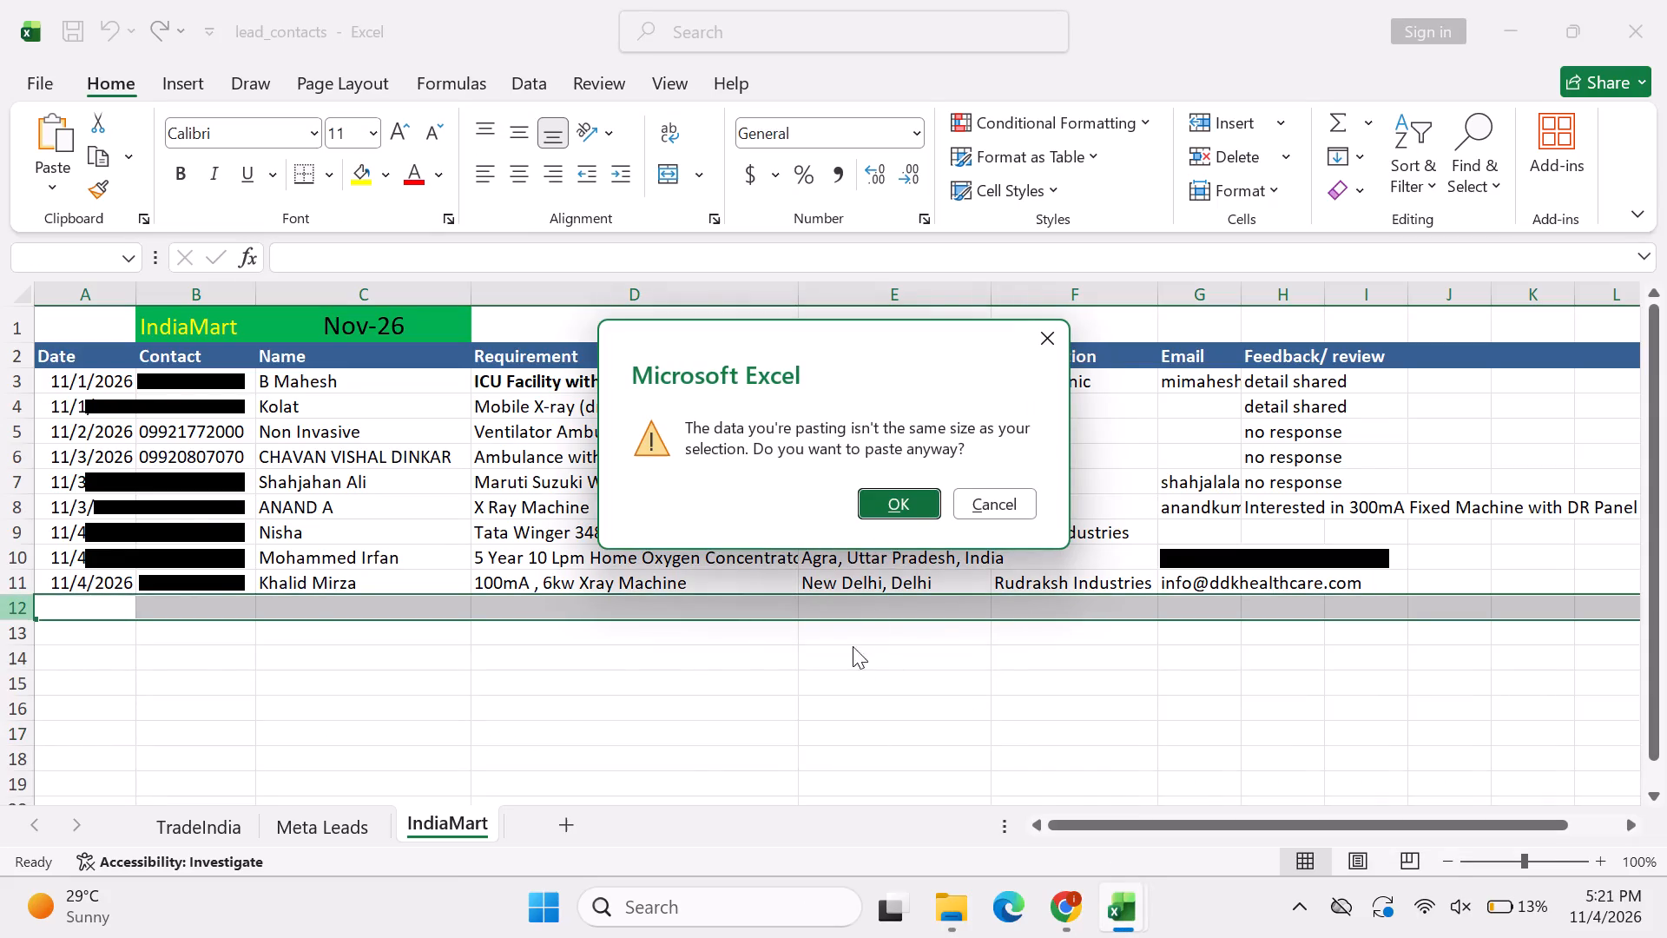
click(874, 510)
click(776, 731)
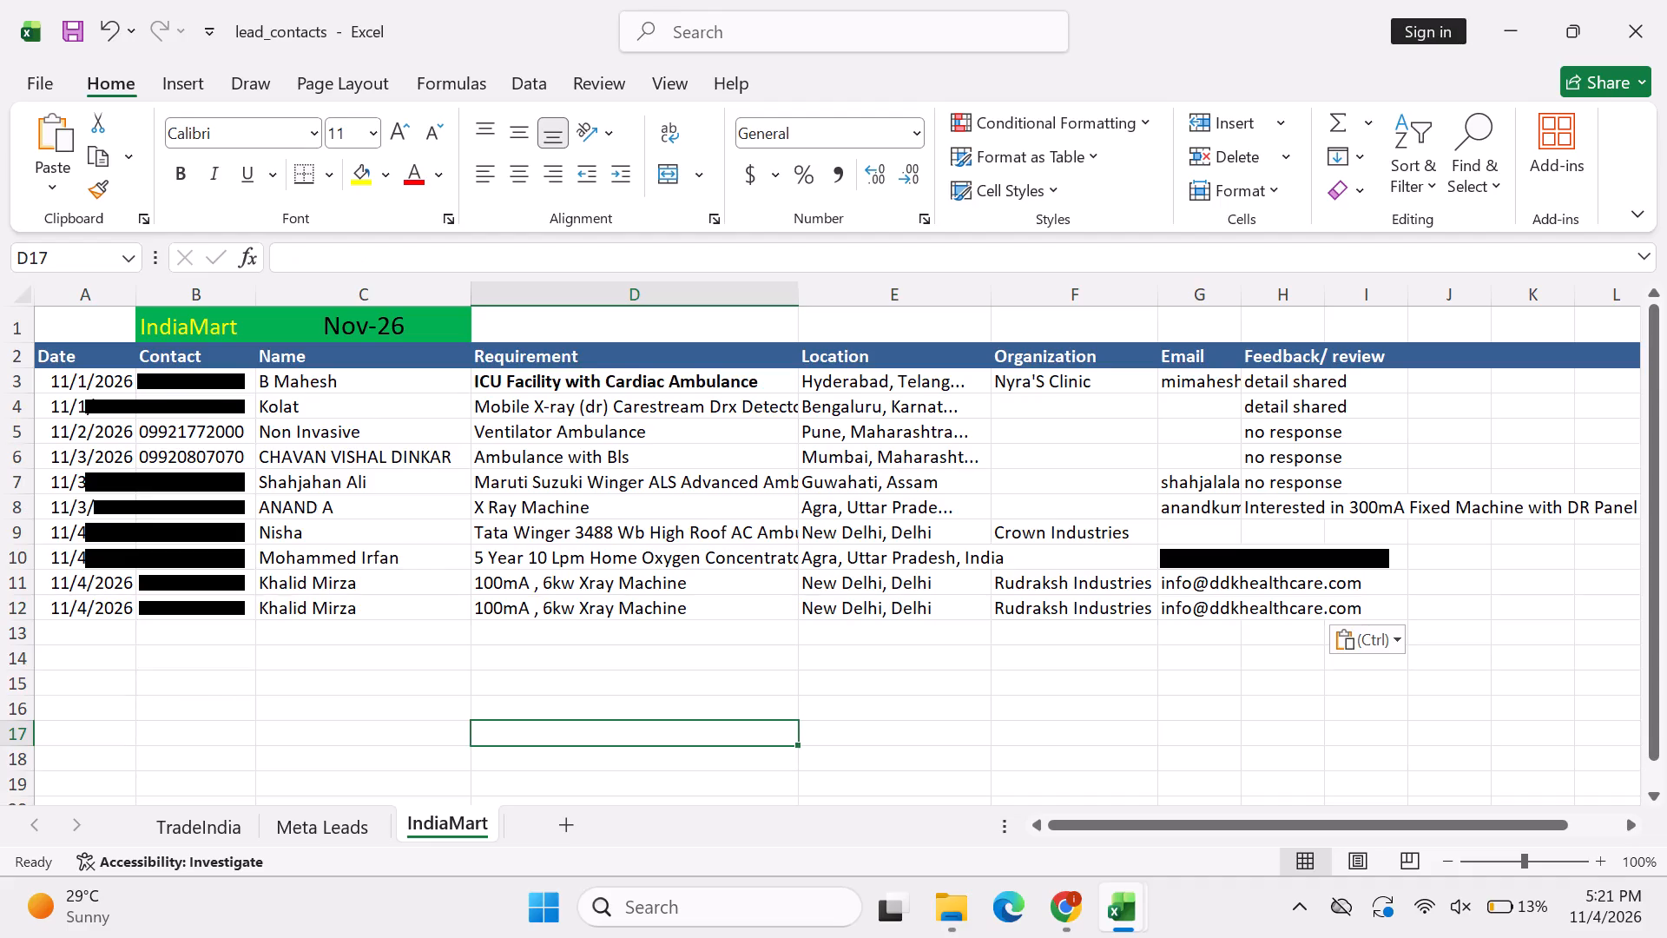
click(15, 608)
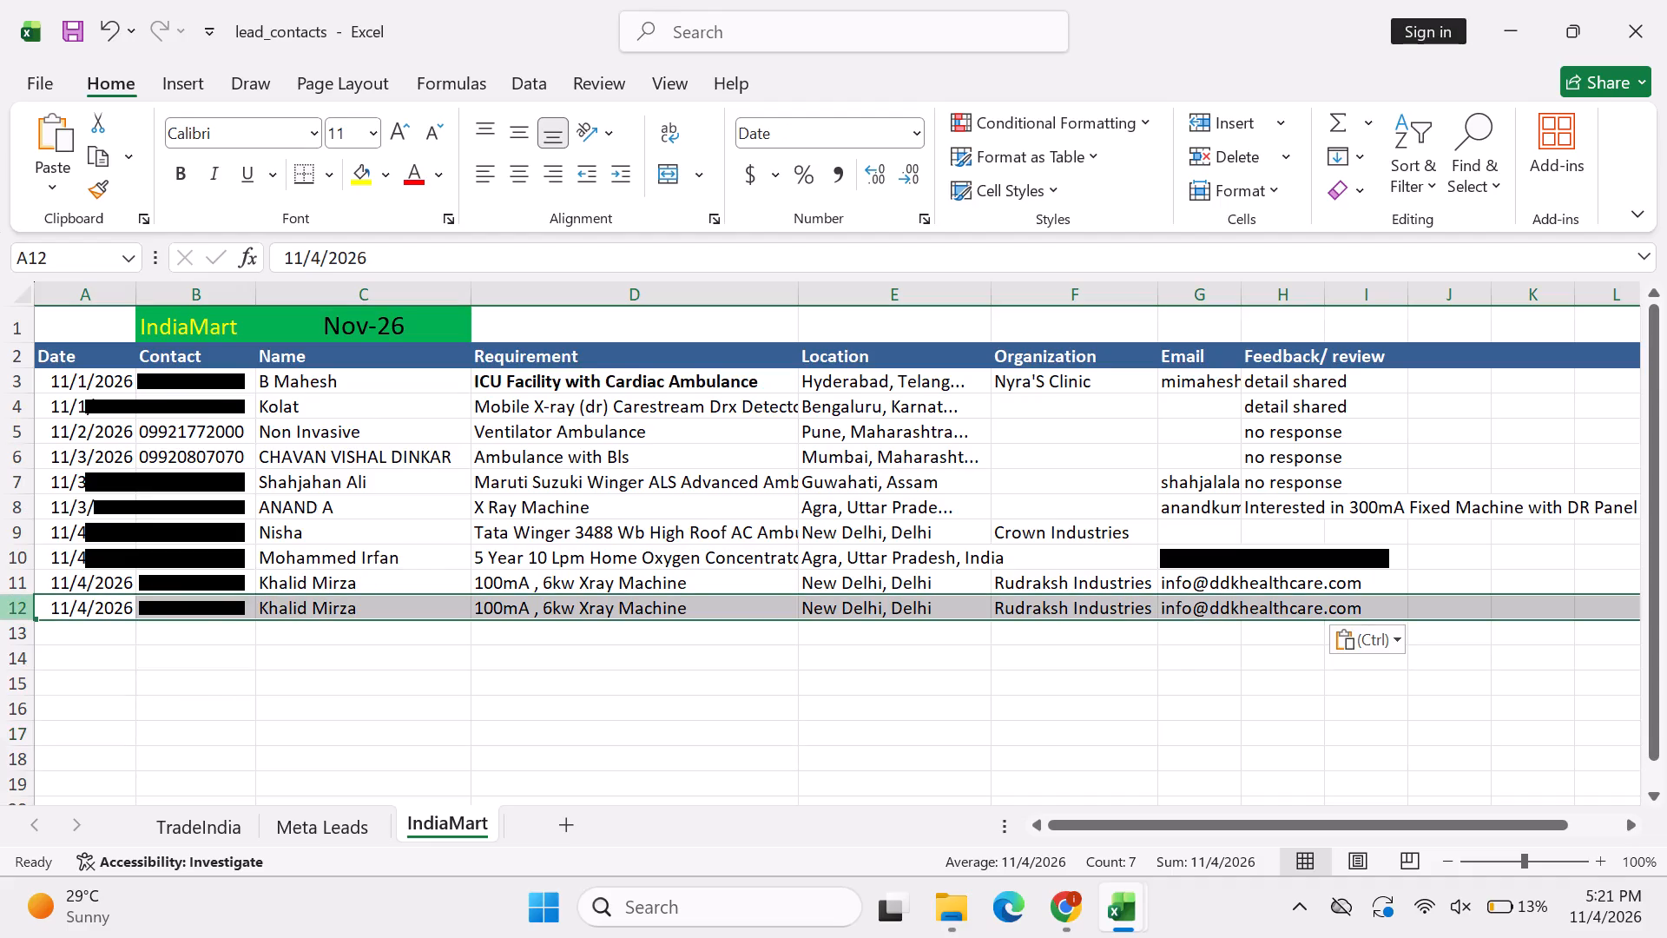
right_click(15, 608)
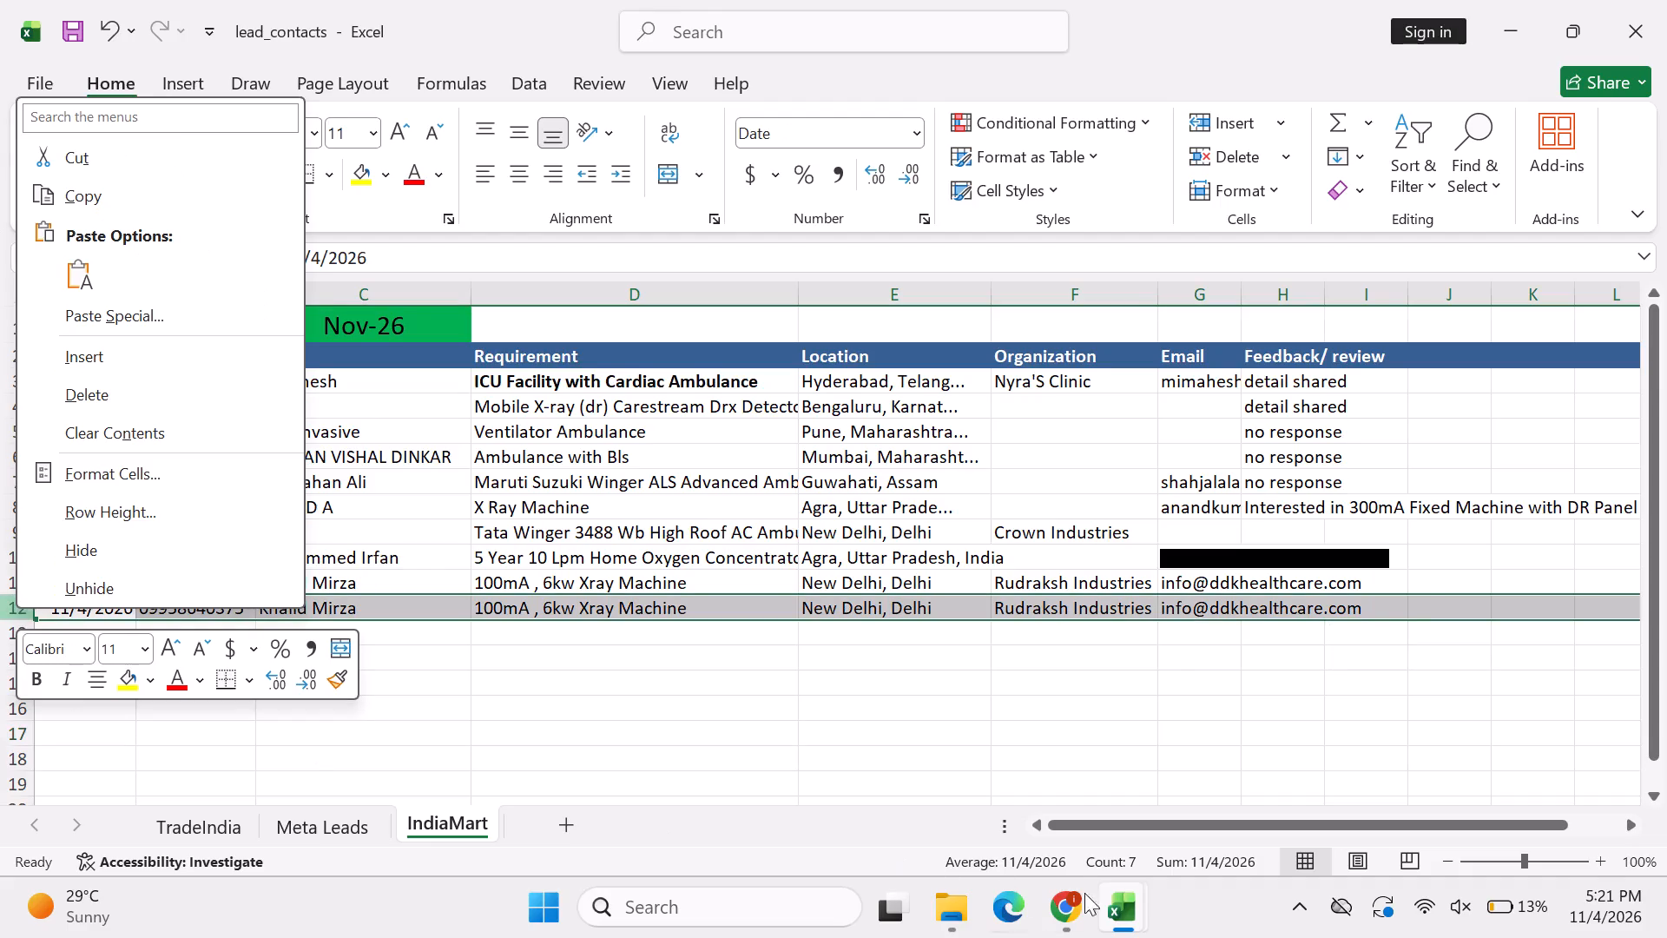
Copy the Bioresource Biotech lead details from its IndiaMART profile and paste them over row 12 of the IndiaMart sheet in lead_contacts.
click(1078, 906)
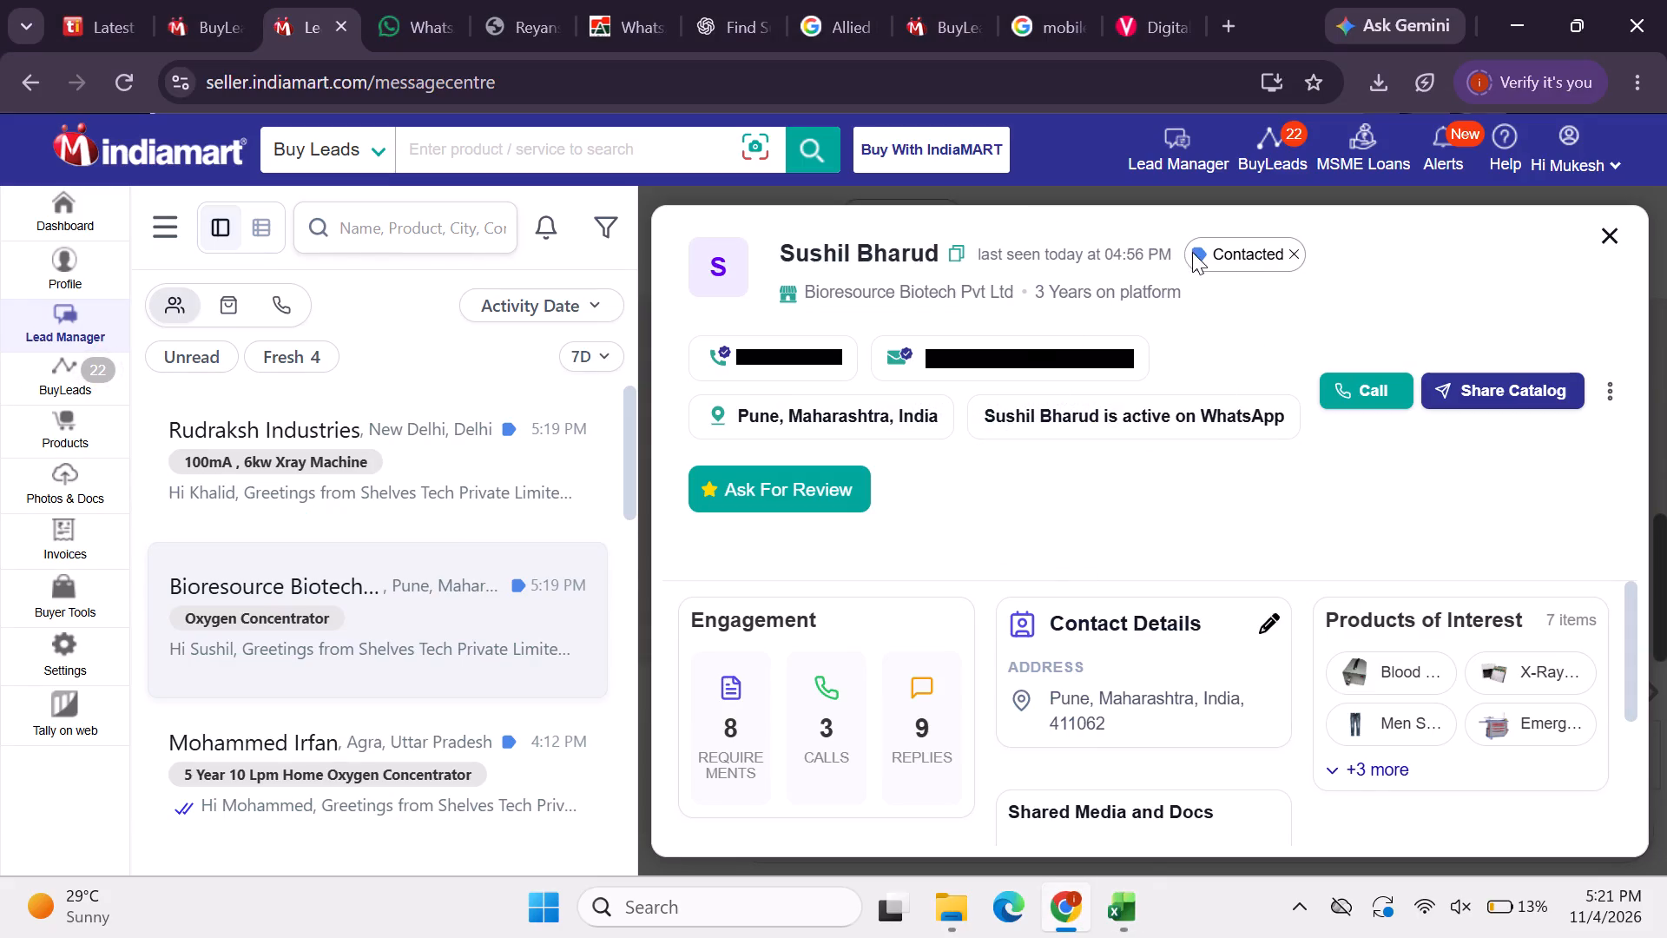
click(955, 252)
triple_click(955, 252)
click(955, 252)
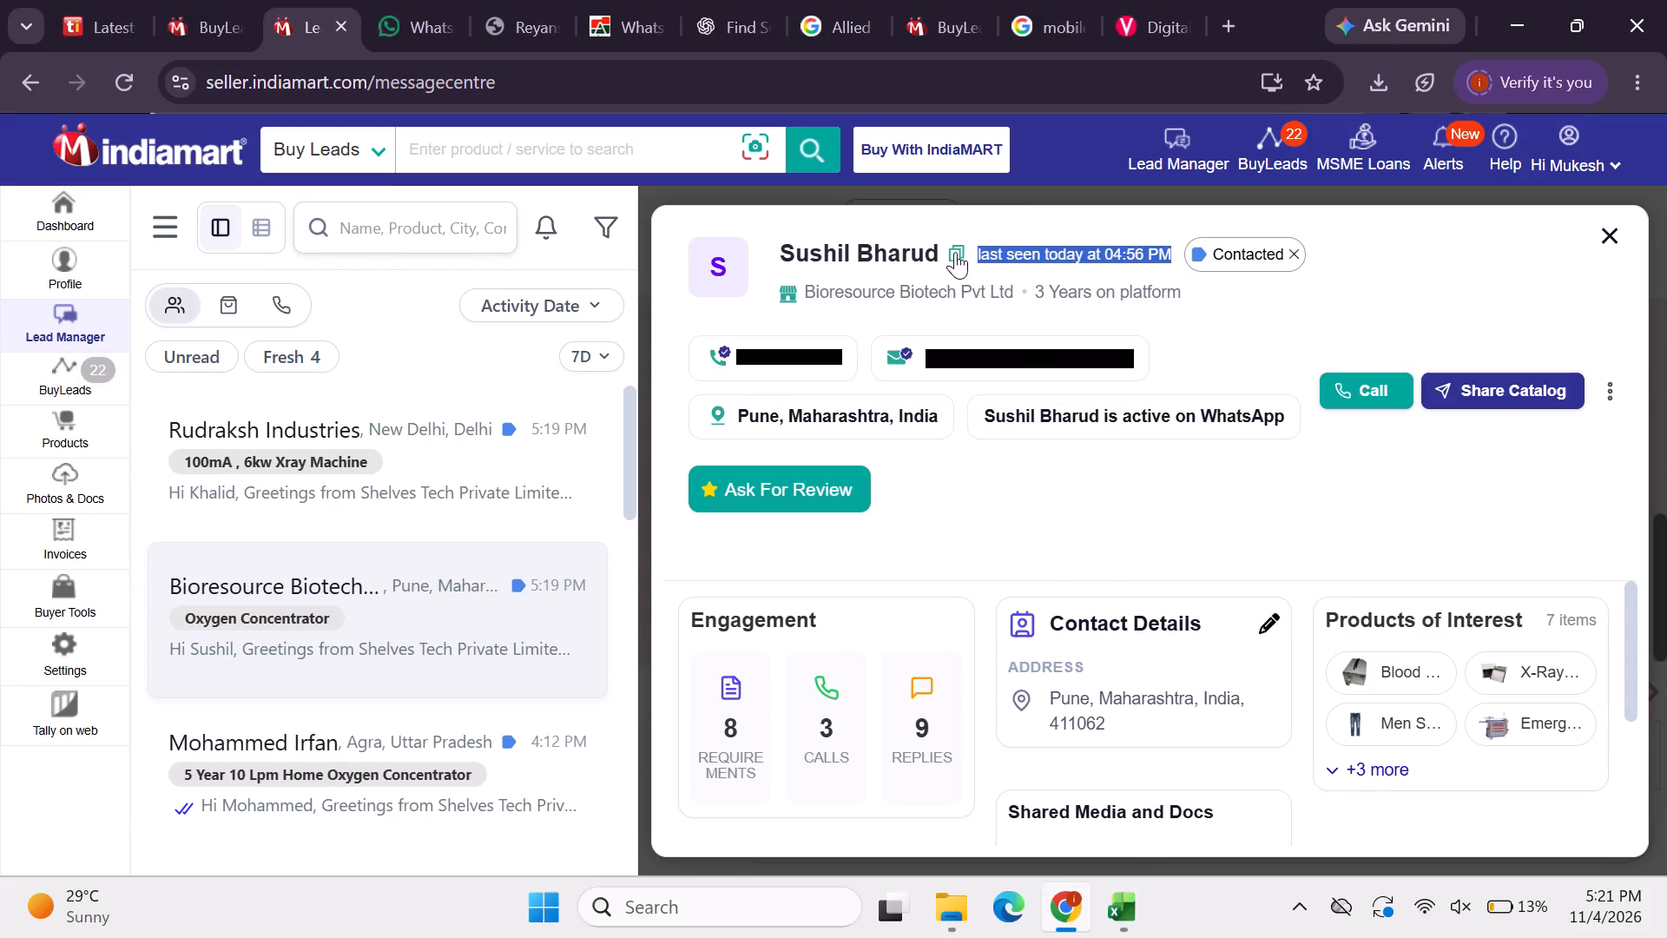
click(1121, 902)
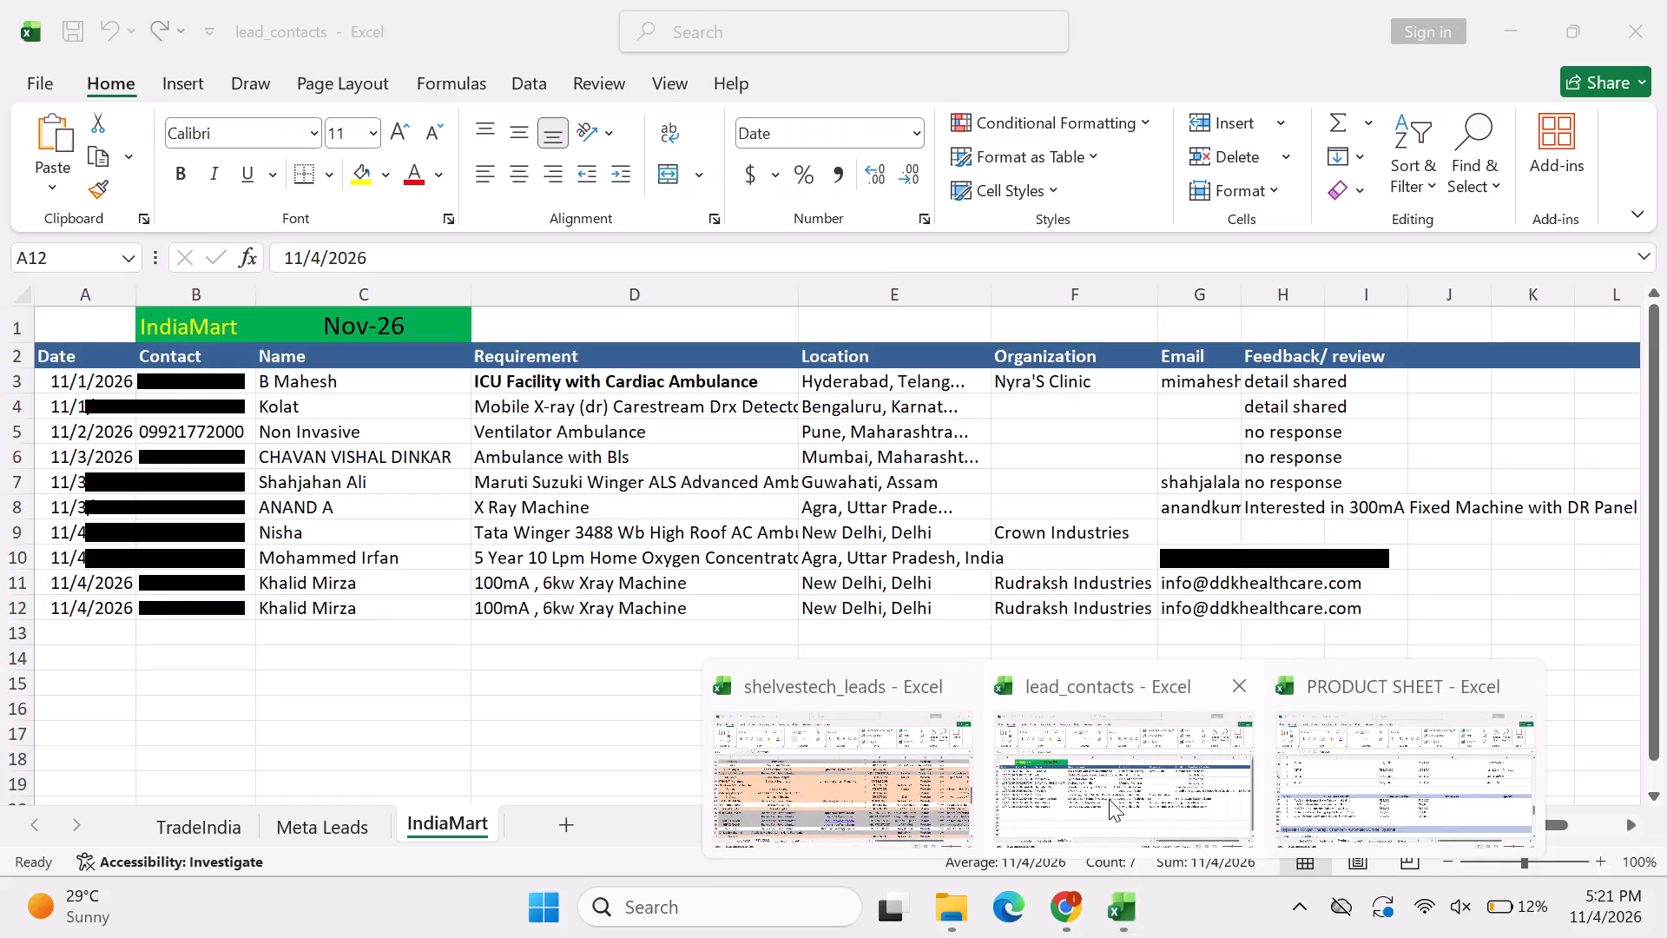
click(1110, 800)
click(19, 634)
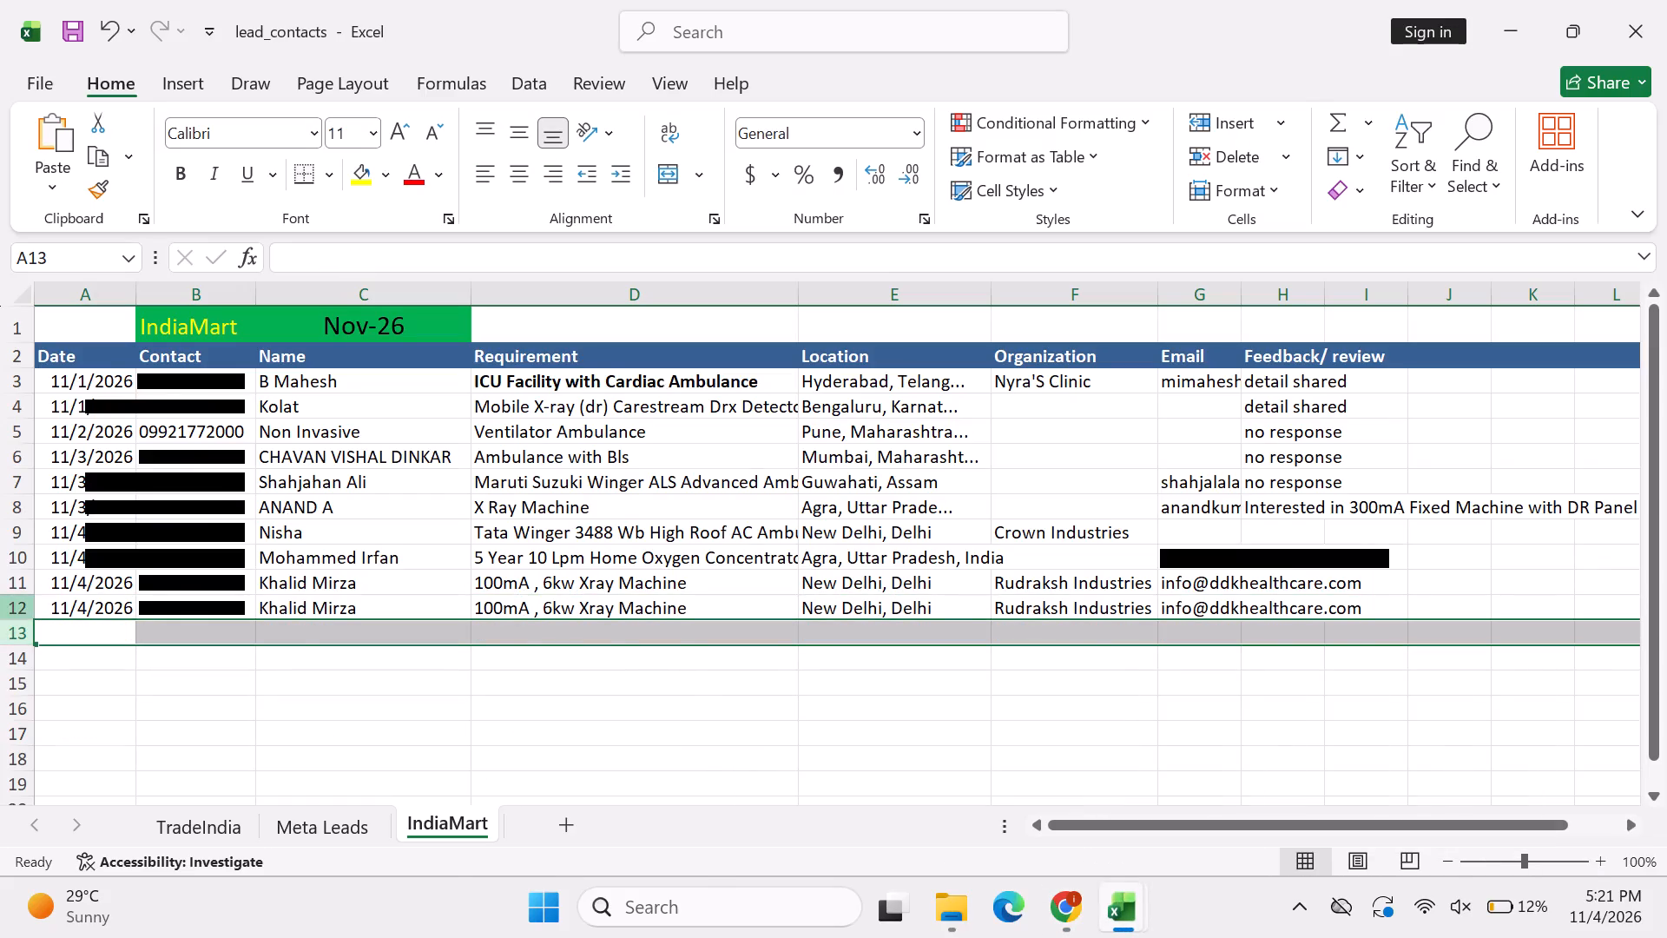
click(12, 607)
key(ctrl+v)
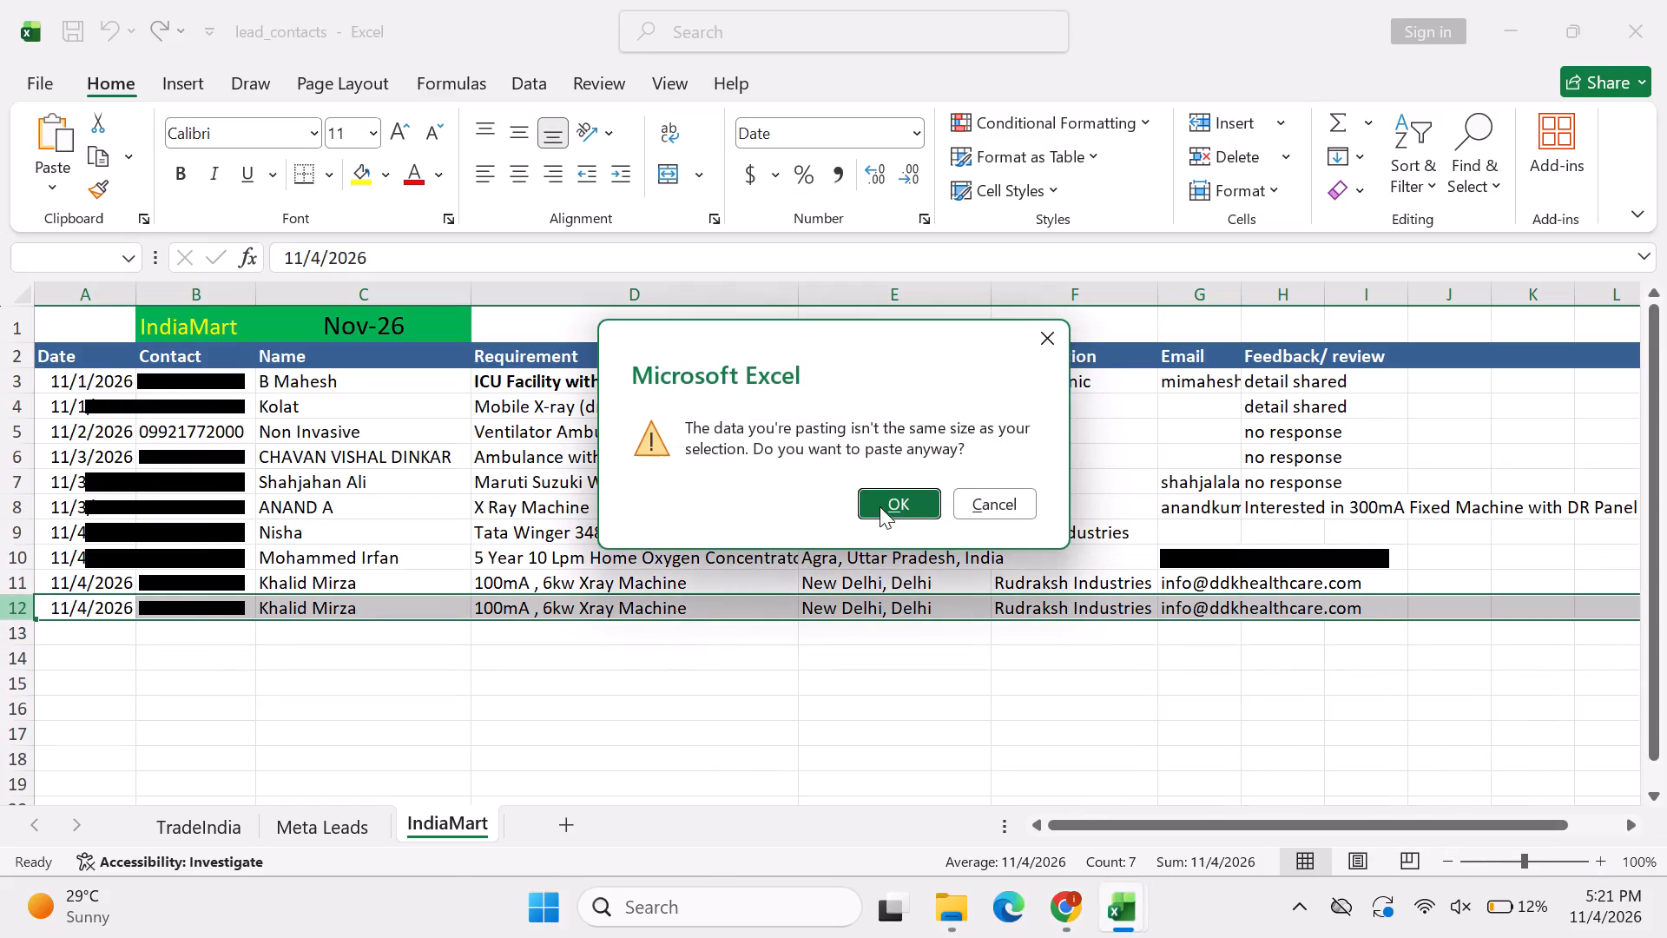
click(879, 501)
click(701, 690)
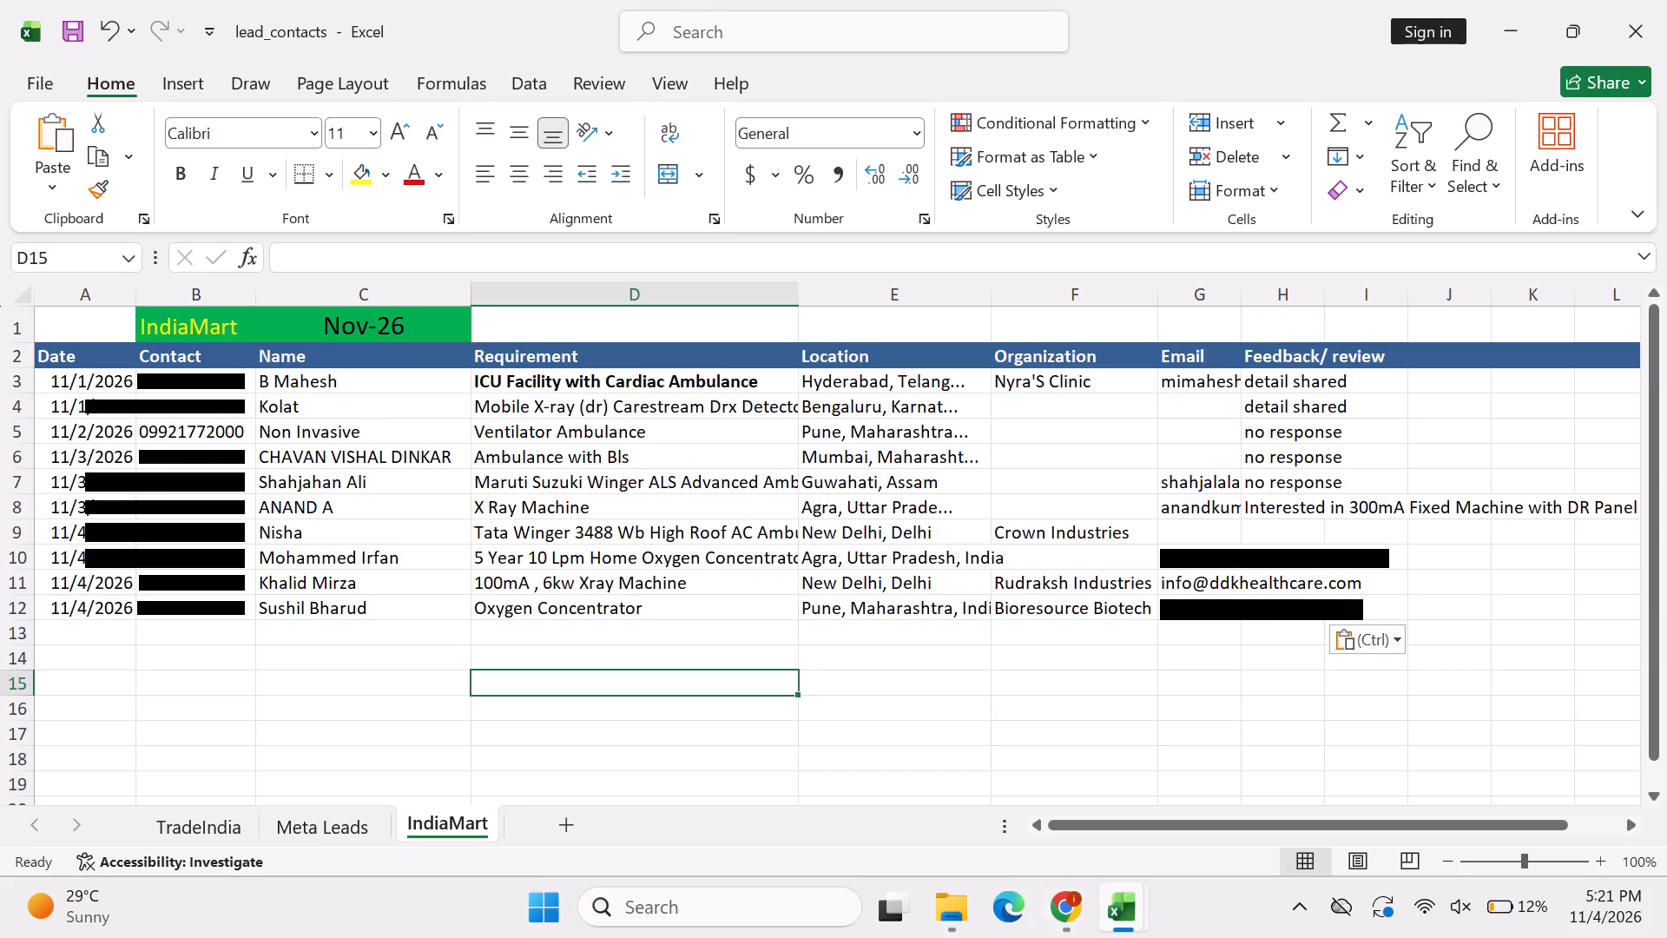
Copy the feedback "detail shared" from row 4 into the Feedback/ review cell of the Crown Industries lead in row 9.
click(1290, 413)
key(ctrl+c)
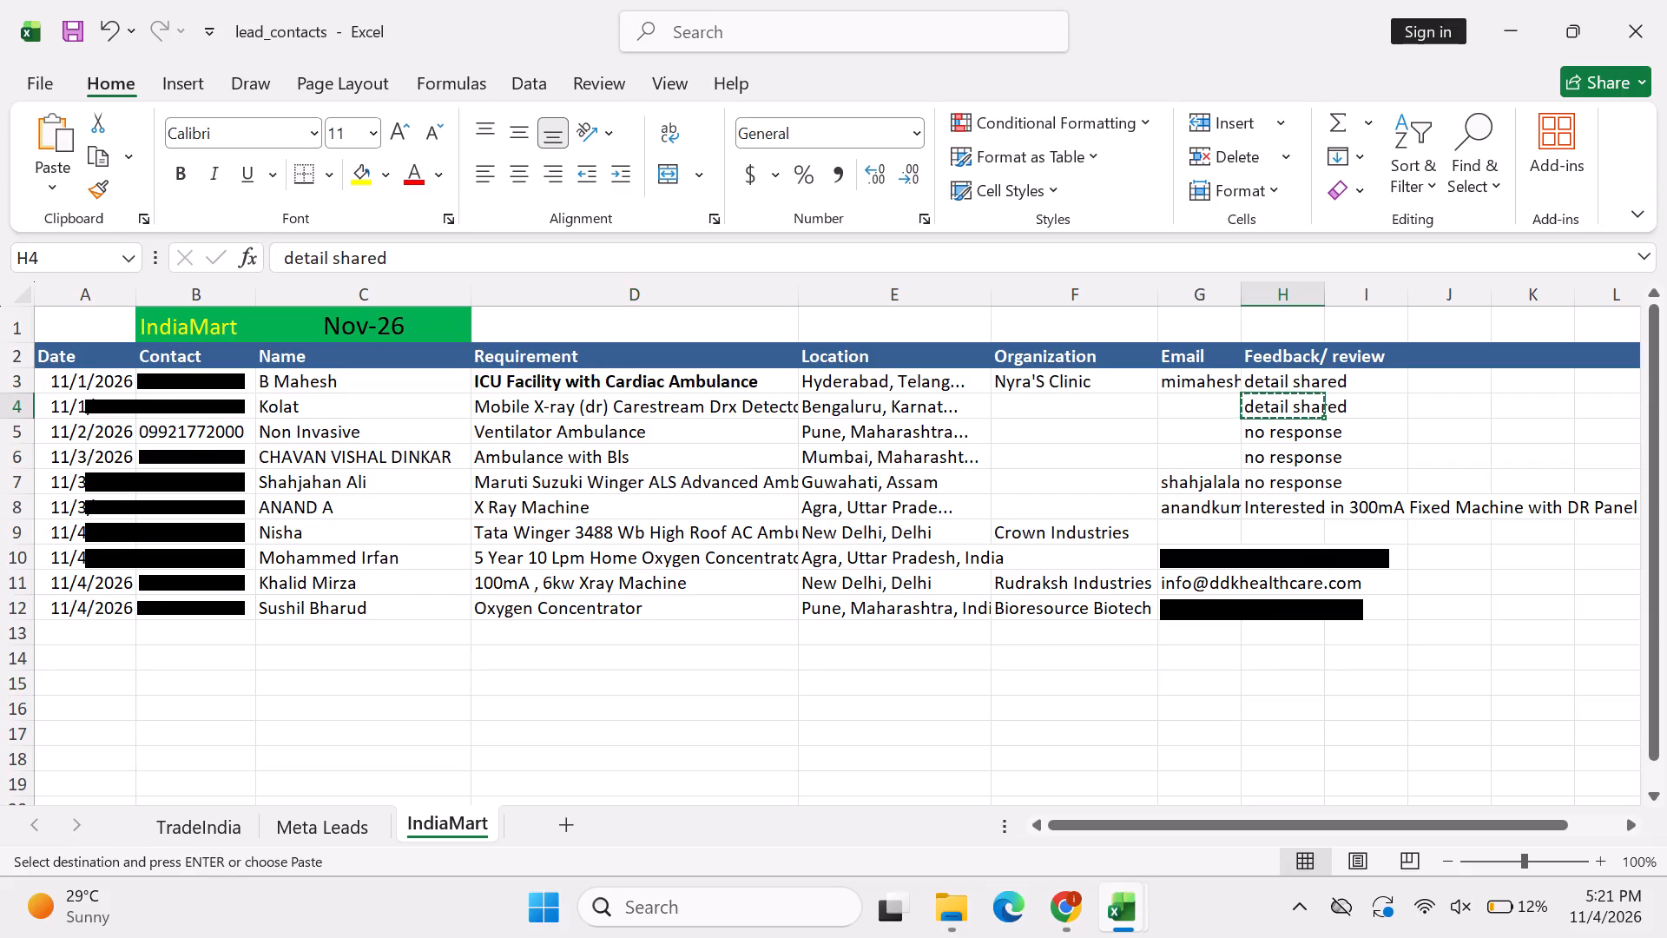
click(1291, 535)
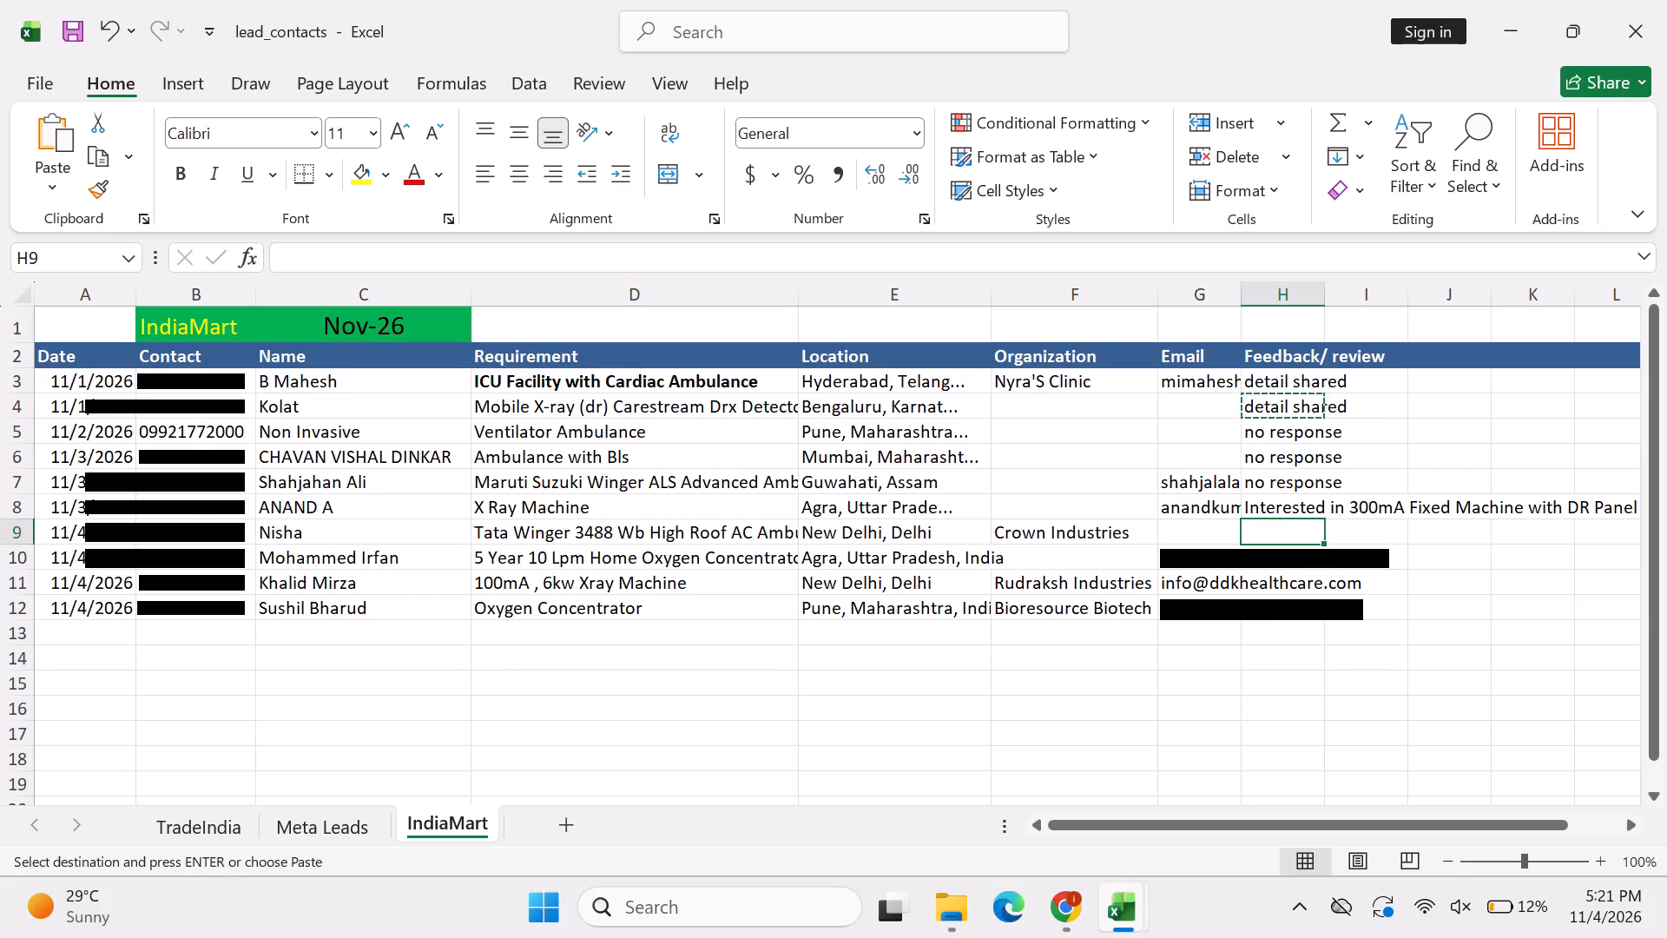
click(1296, 616)
click(1291, 586)
click(1288, 555)
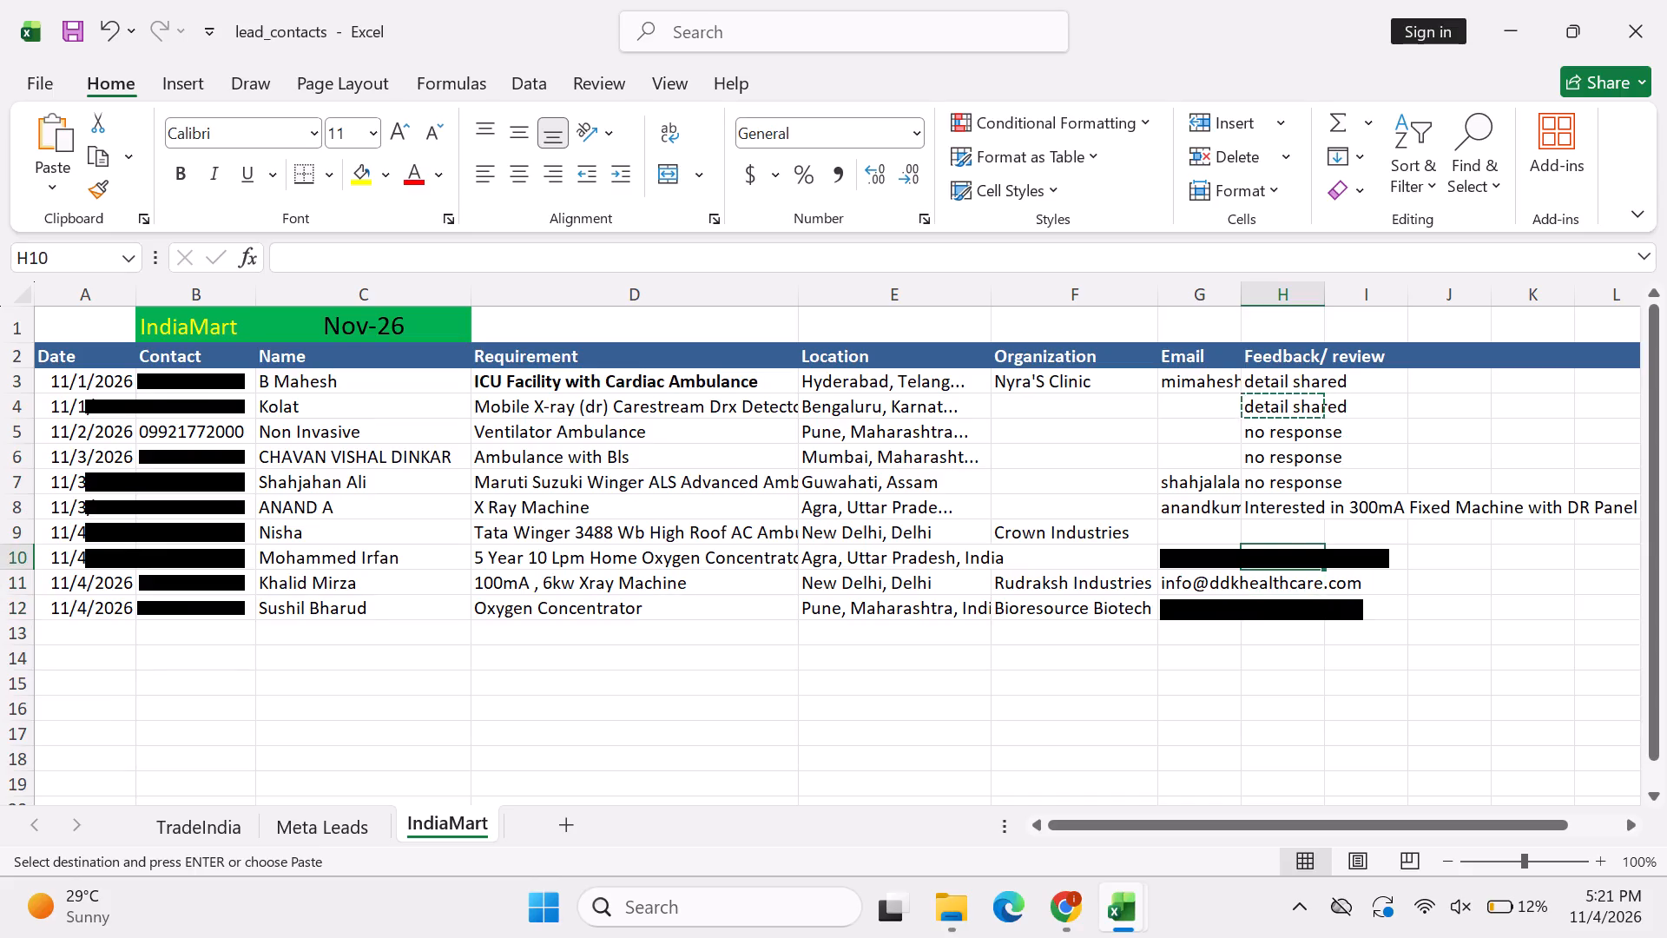
click(1285, 537)
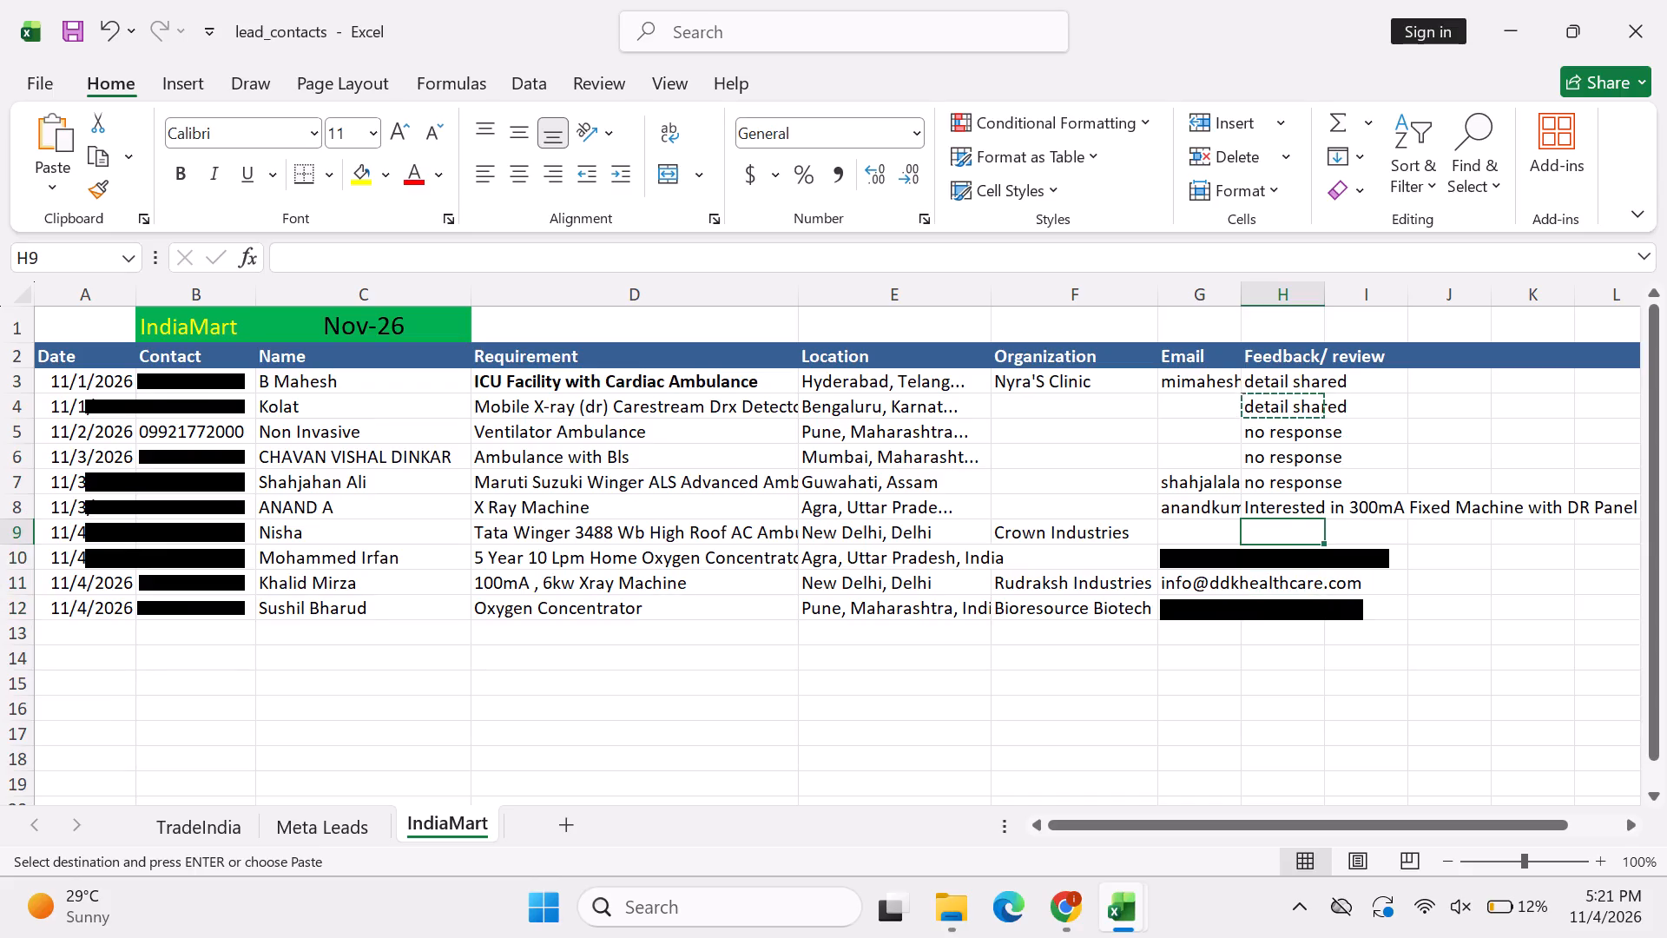
key(ctrl+v)
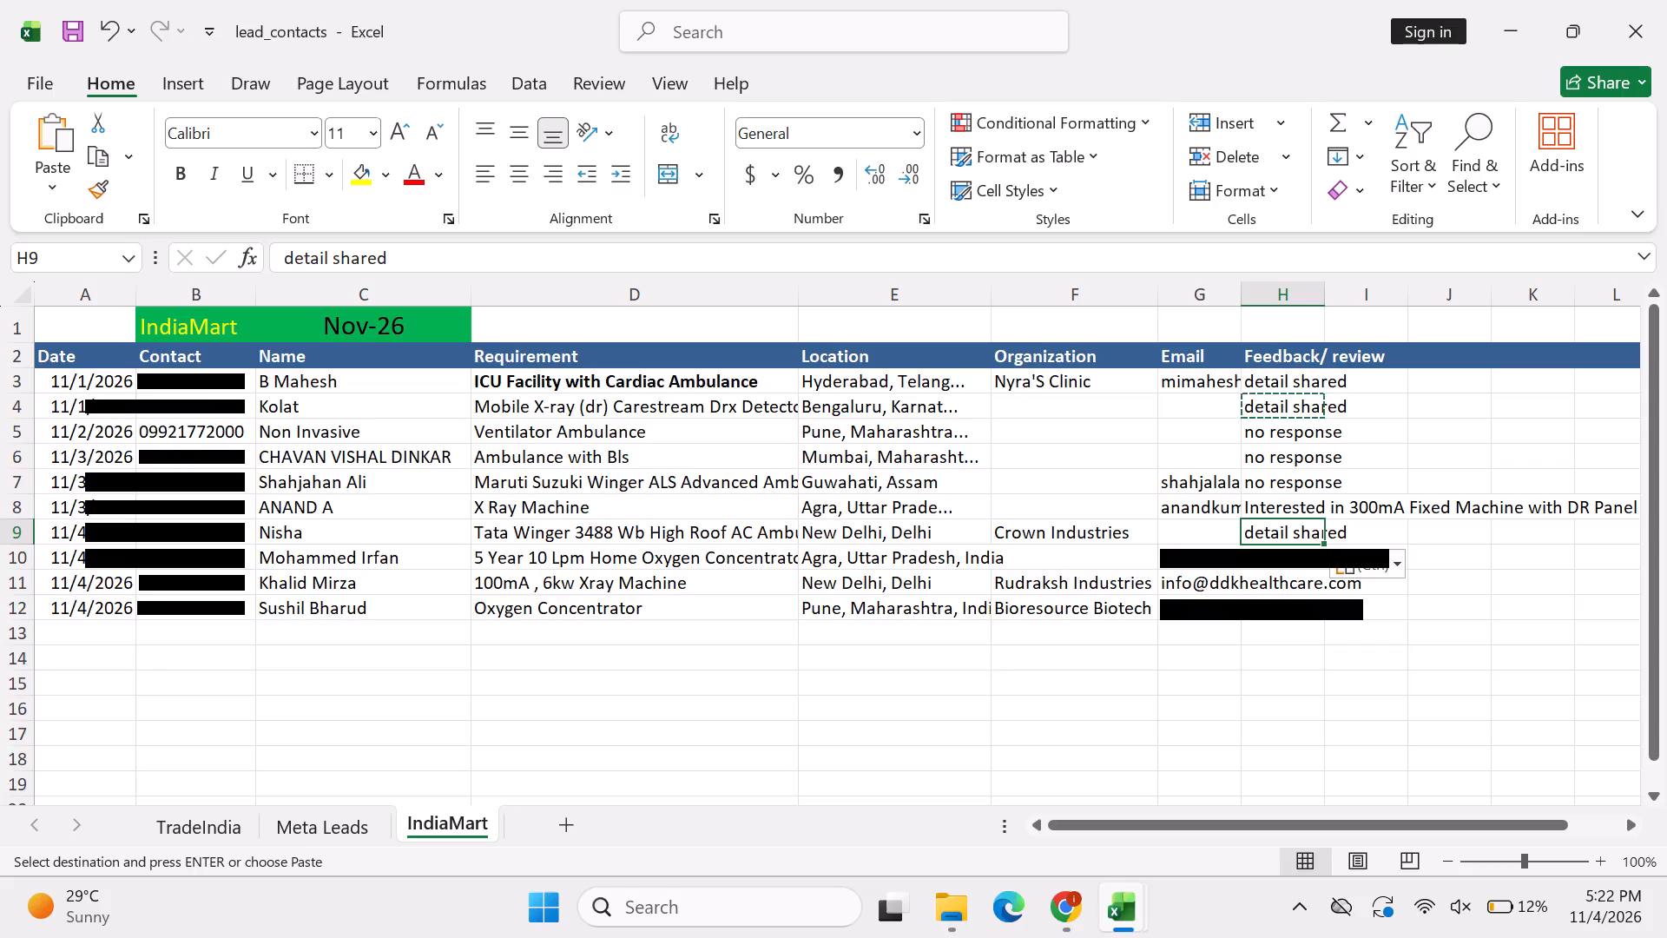
Copy the feedback "no response" from row 7 into the Feedback/ review cells of the two oxygen concentrator leads in rows 10 and 12.
click(1288, 495)
click(1289, 487)
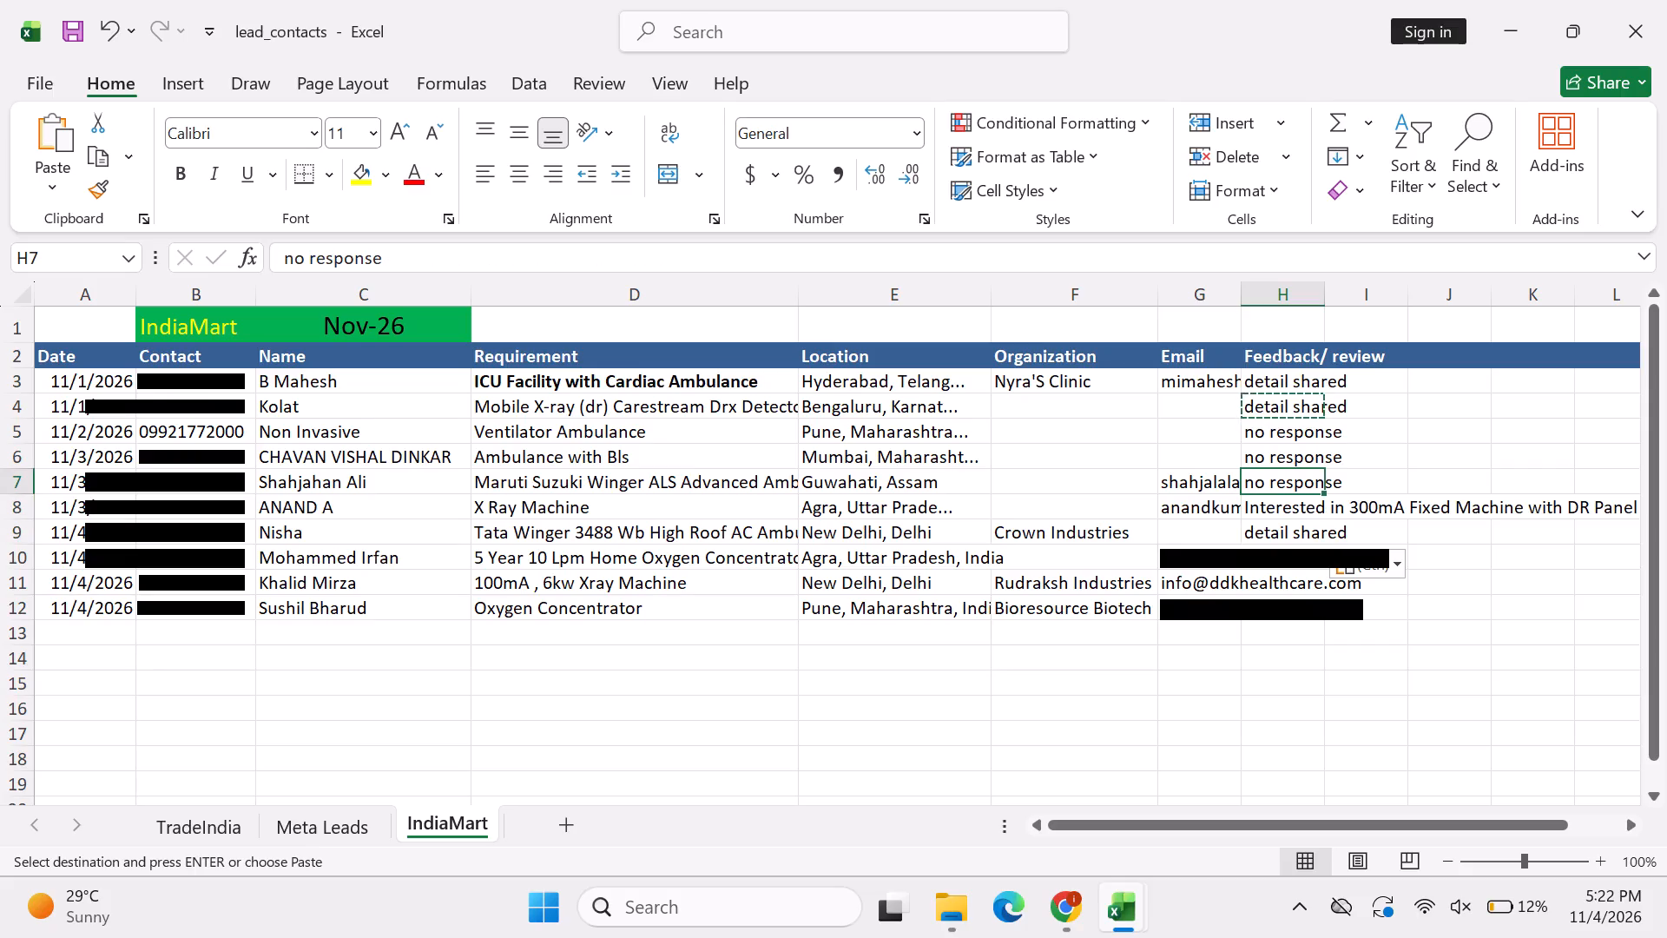
key(ctrl+c)
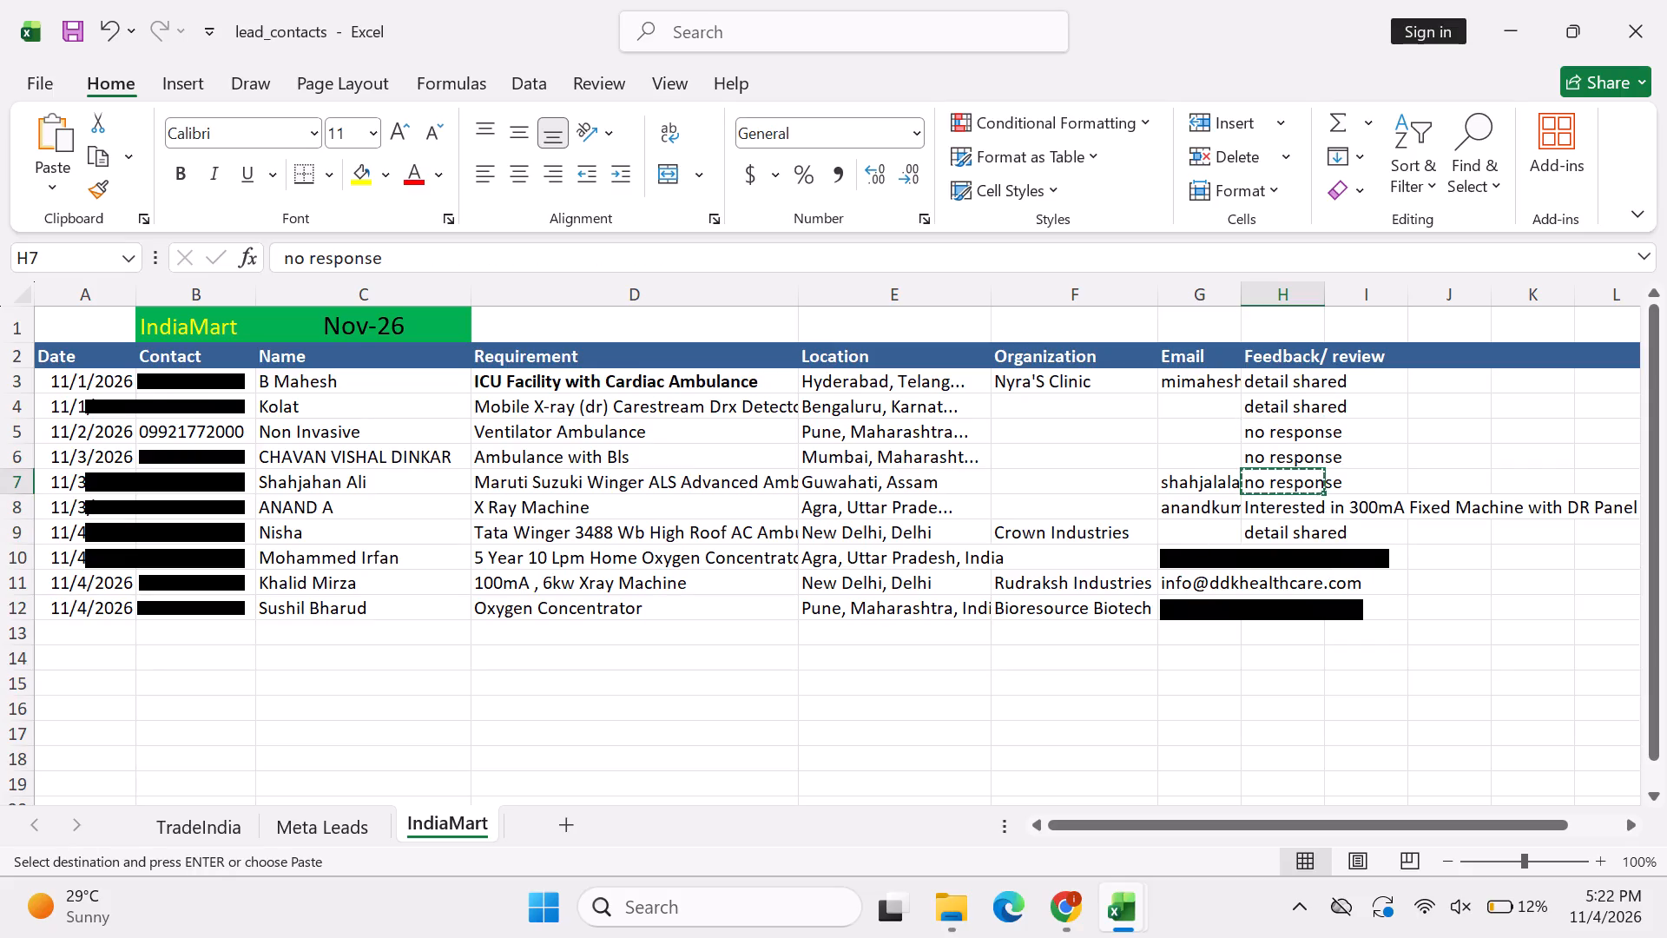
click(1277, 565)
key(ctrl+v)
click(1275, 610)
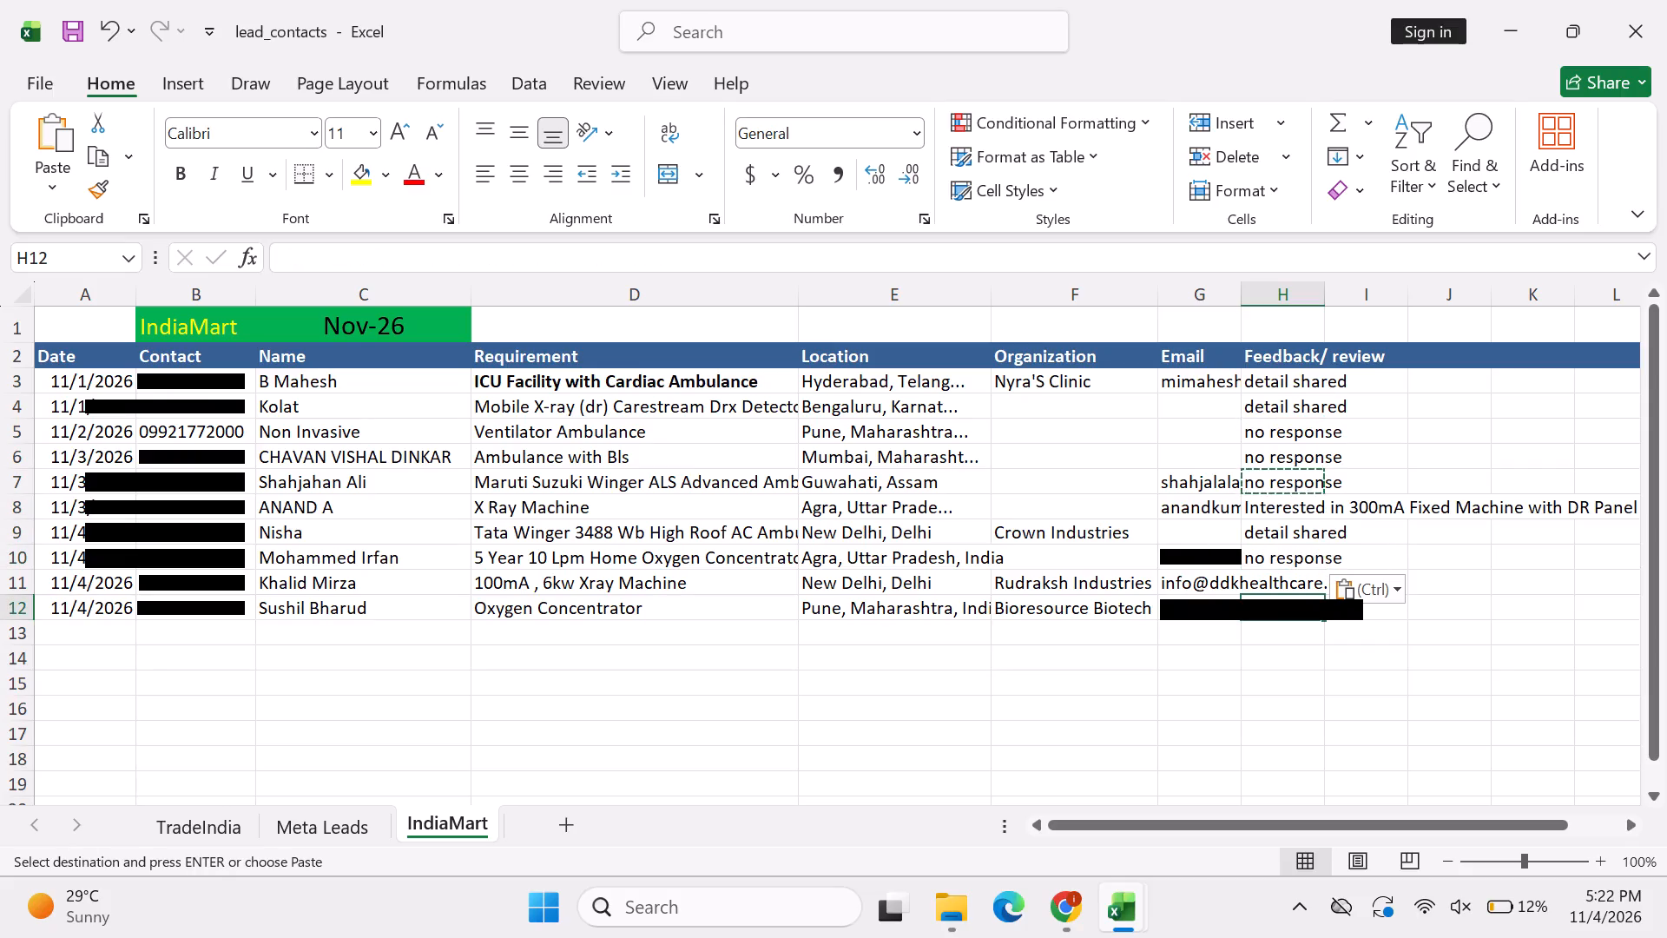
key(ctrl+v)
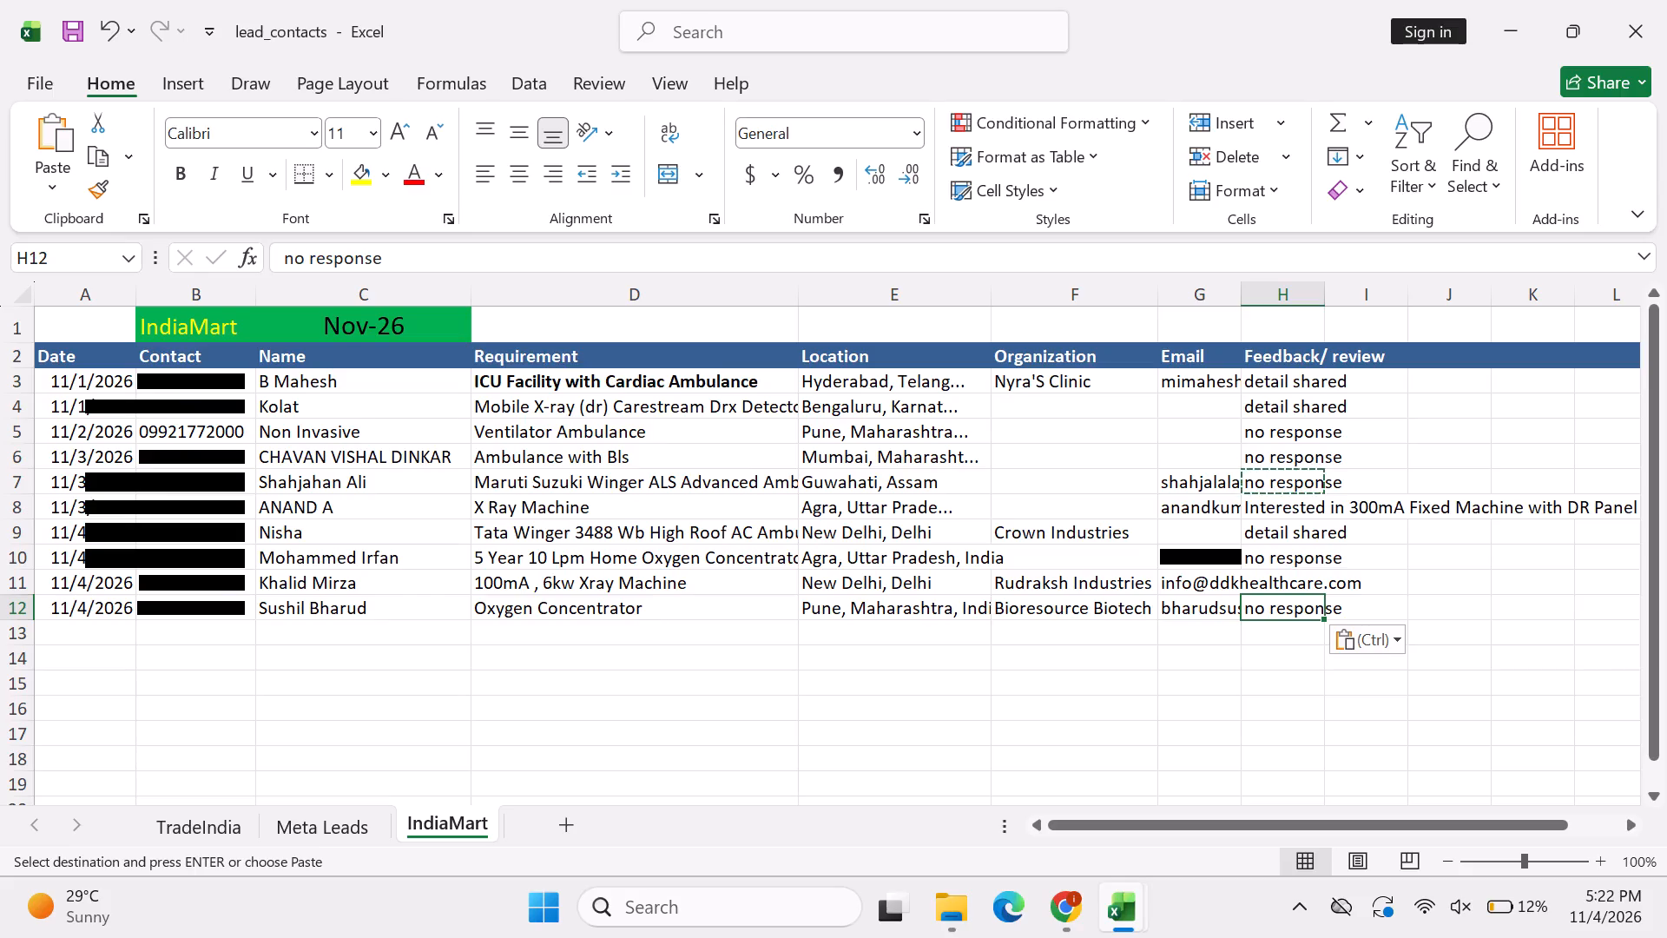
Copy the feedback "detail shared" from row 9 into the Feedback/ review cell of the Rudraksh Industries lead in row 11.
click(1276, 532)
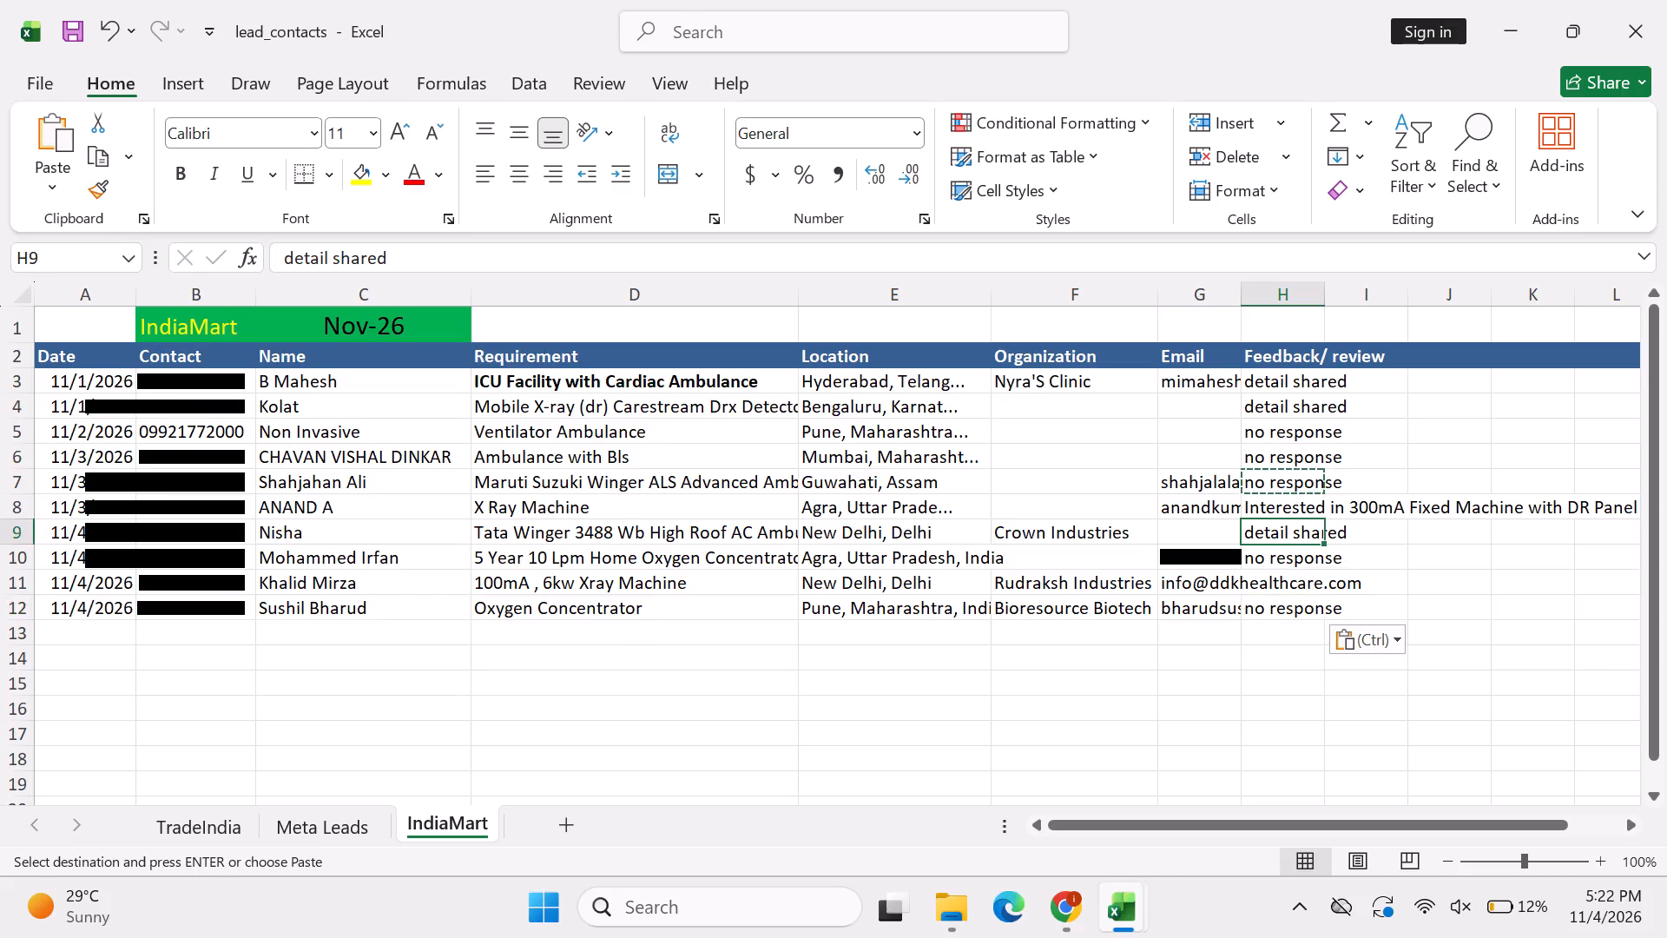
key(ctrl+c)
click(1269, 585)
key(ctrl+v)
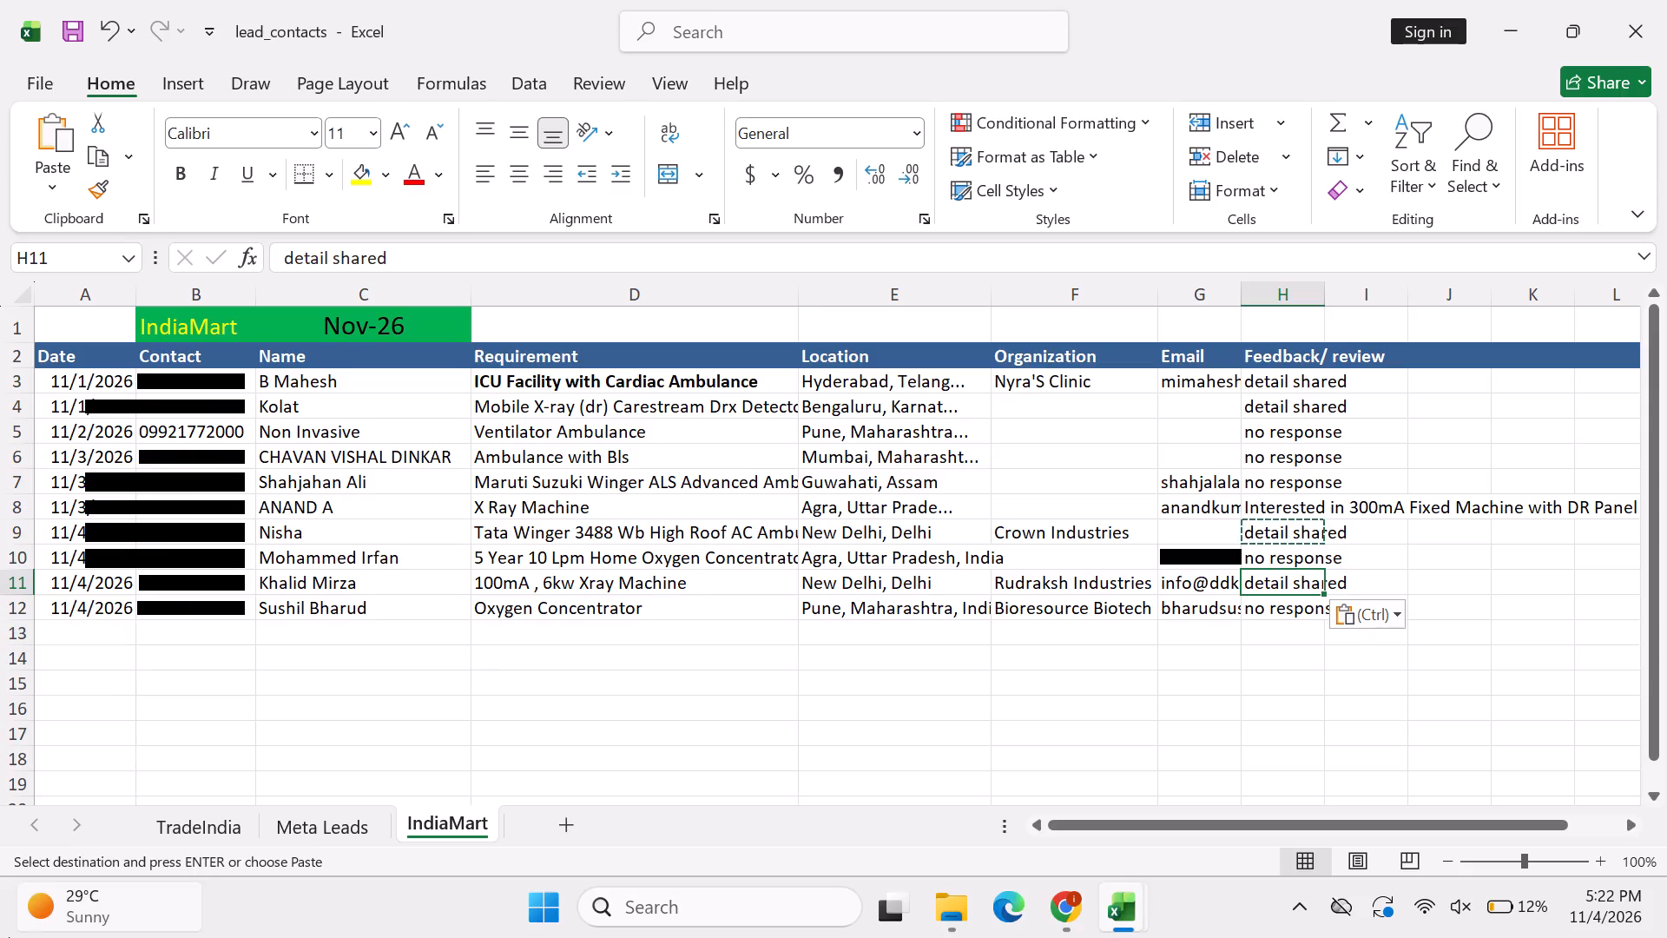
Select the entire row 12 with the Bioresource Biotech lead in the IndiaMart sheet.
click(131, 677)
click(9, 612)
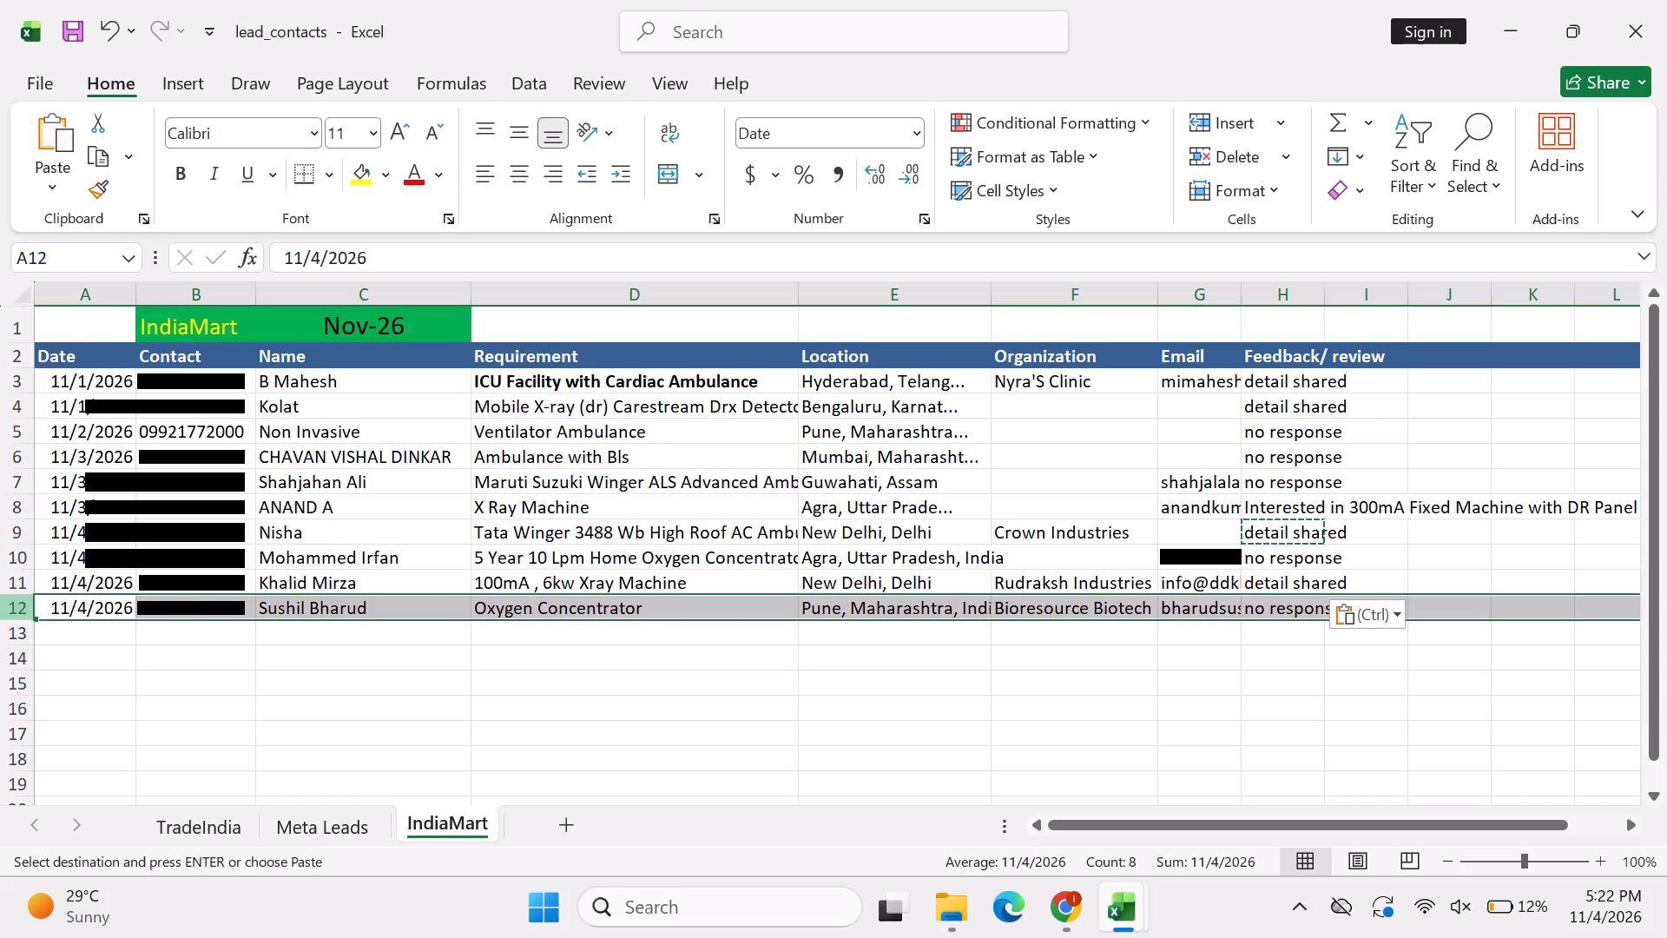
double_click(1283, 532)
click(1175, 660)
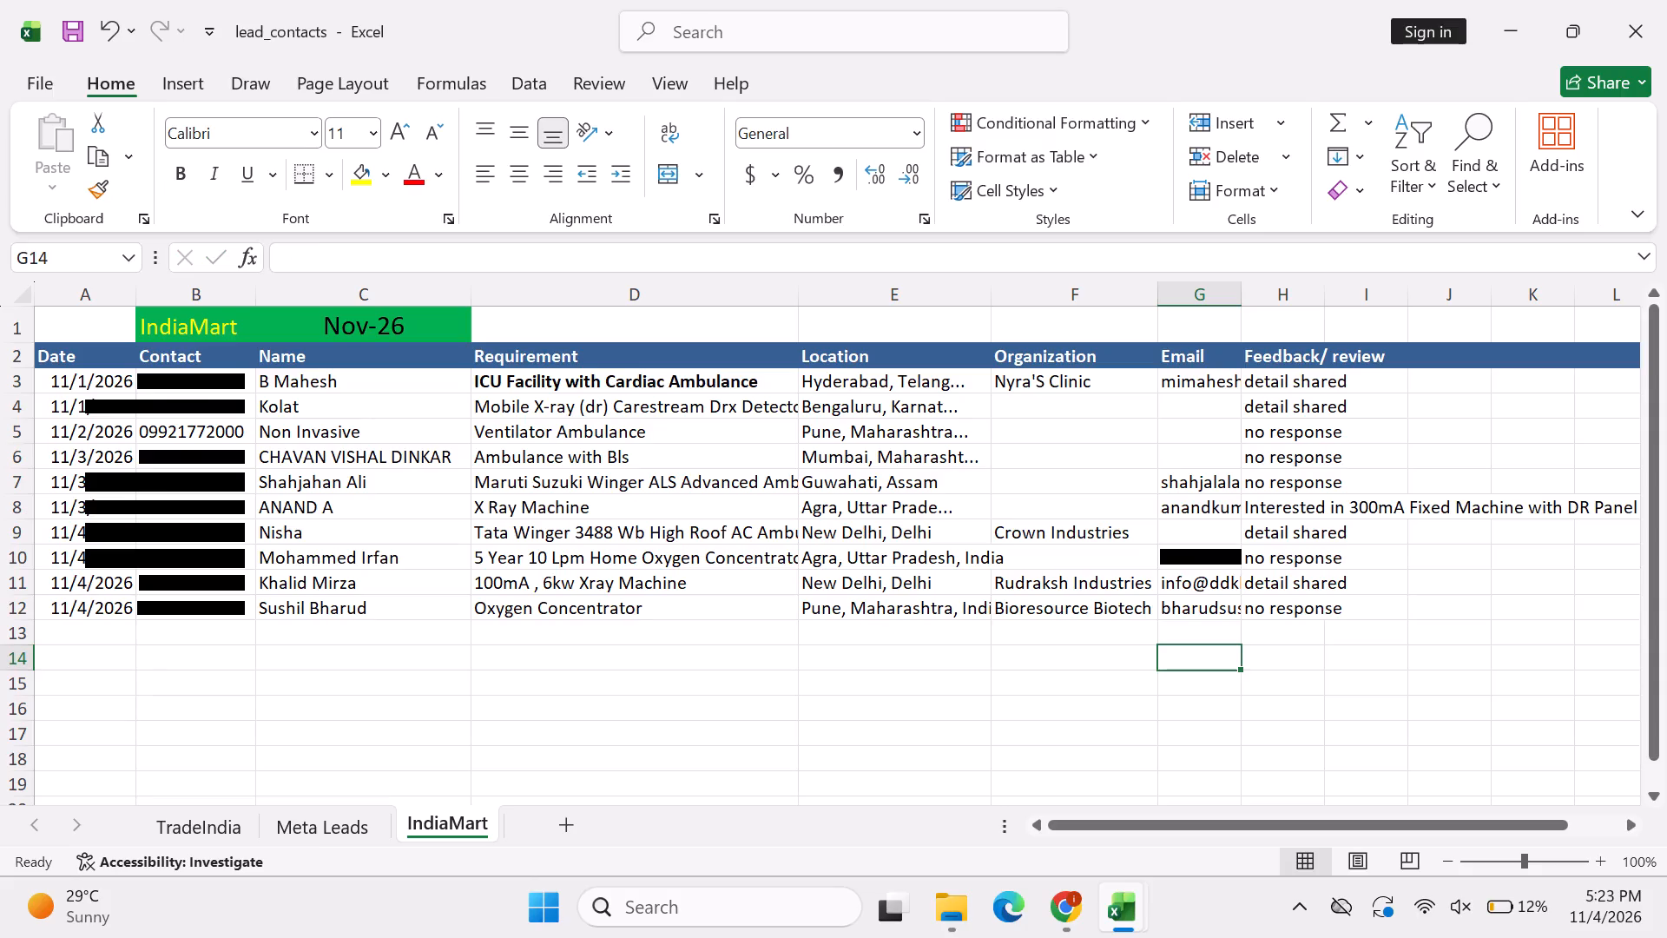
Open the Contact cell of the Rudraksh Industries lead in row 11 and select the whole phone number in it.
double_click(173, 582)
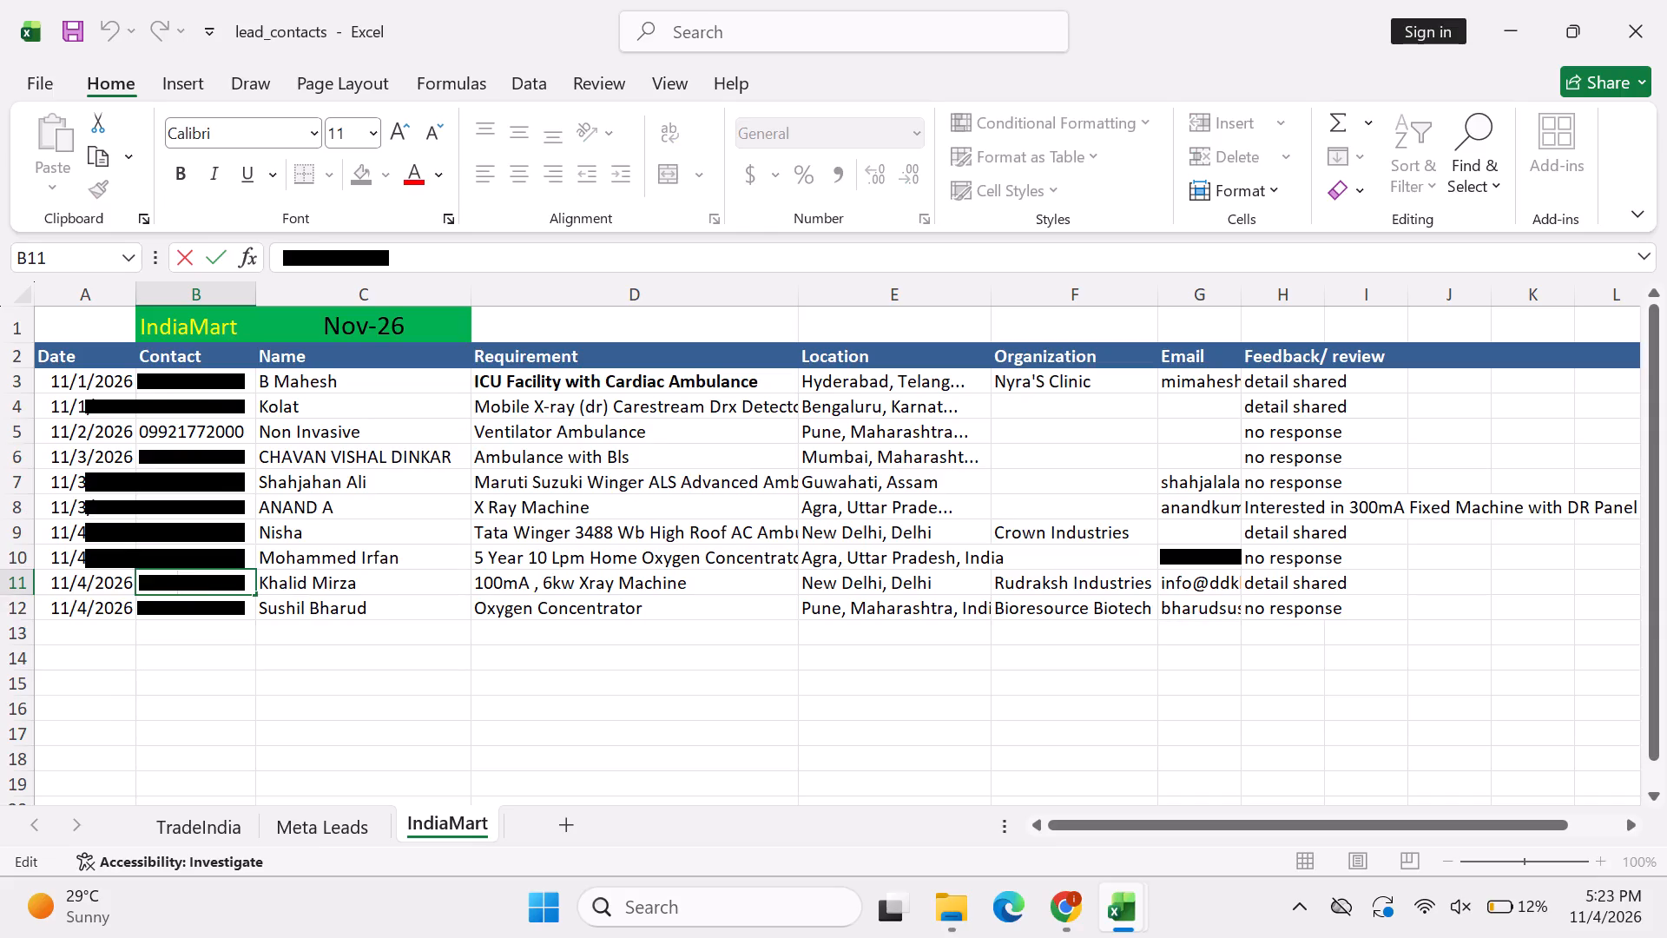
drag(146, 578, 256, 576)
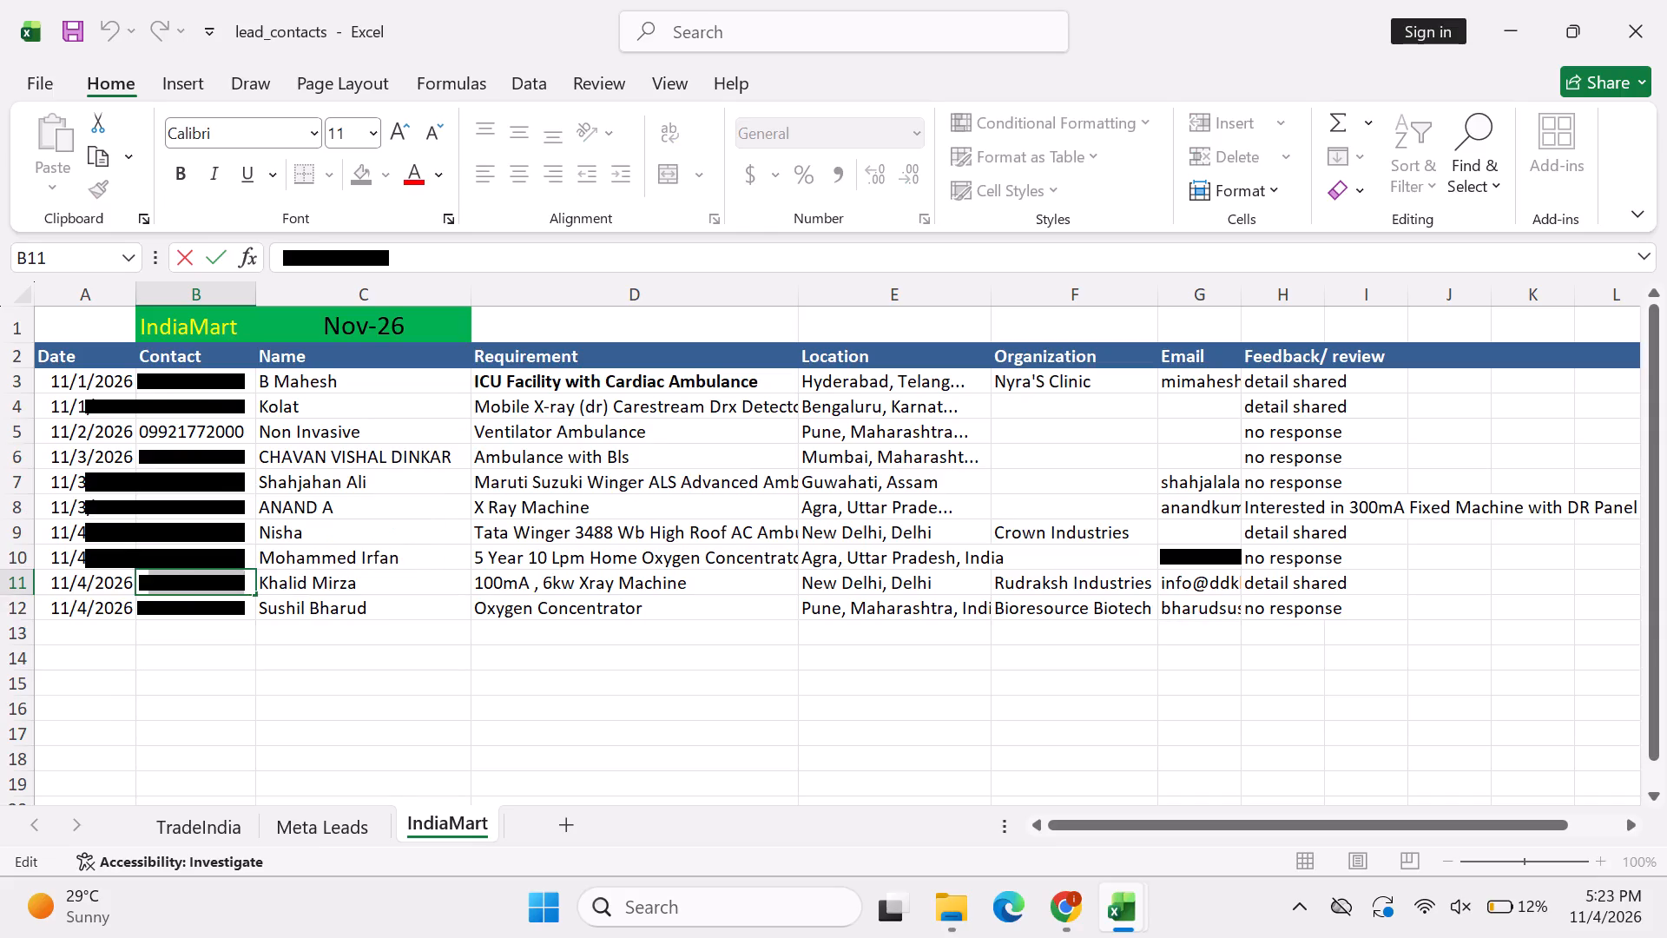
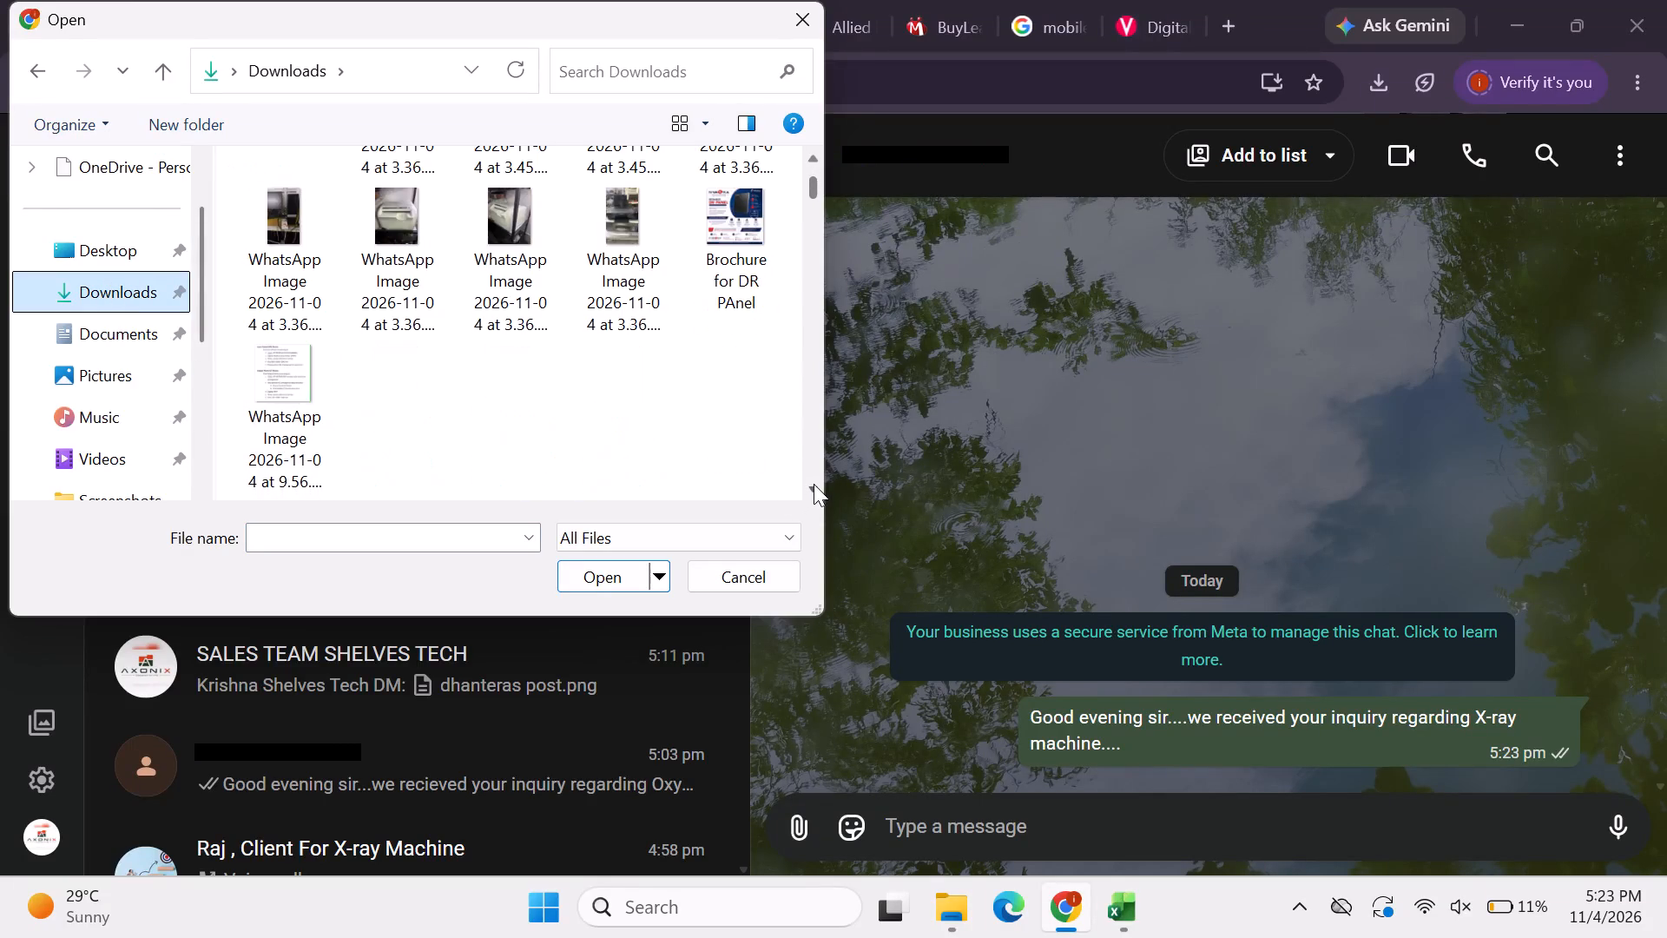
triple_click(814, 484)
triple_click(814, 484)
click(814, 484)
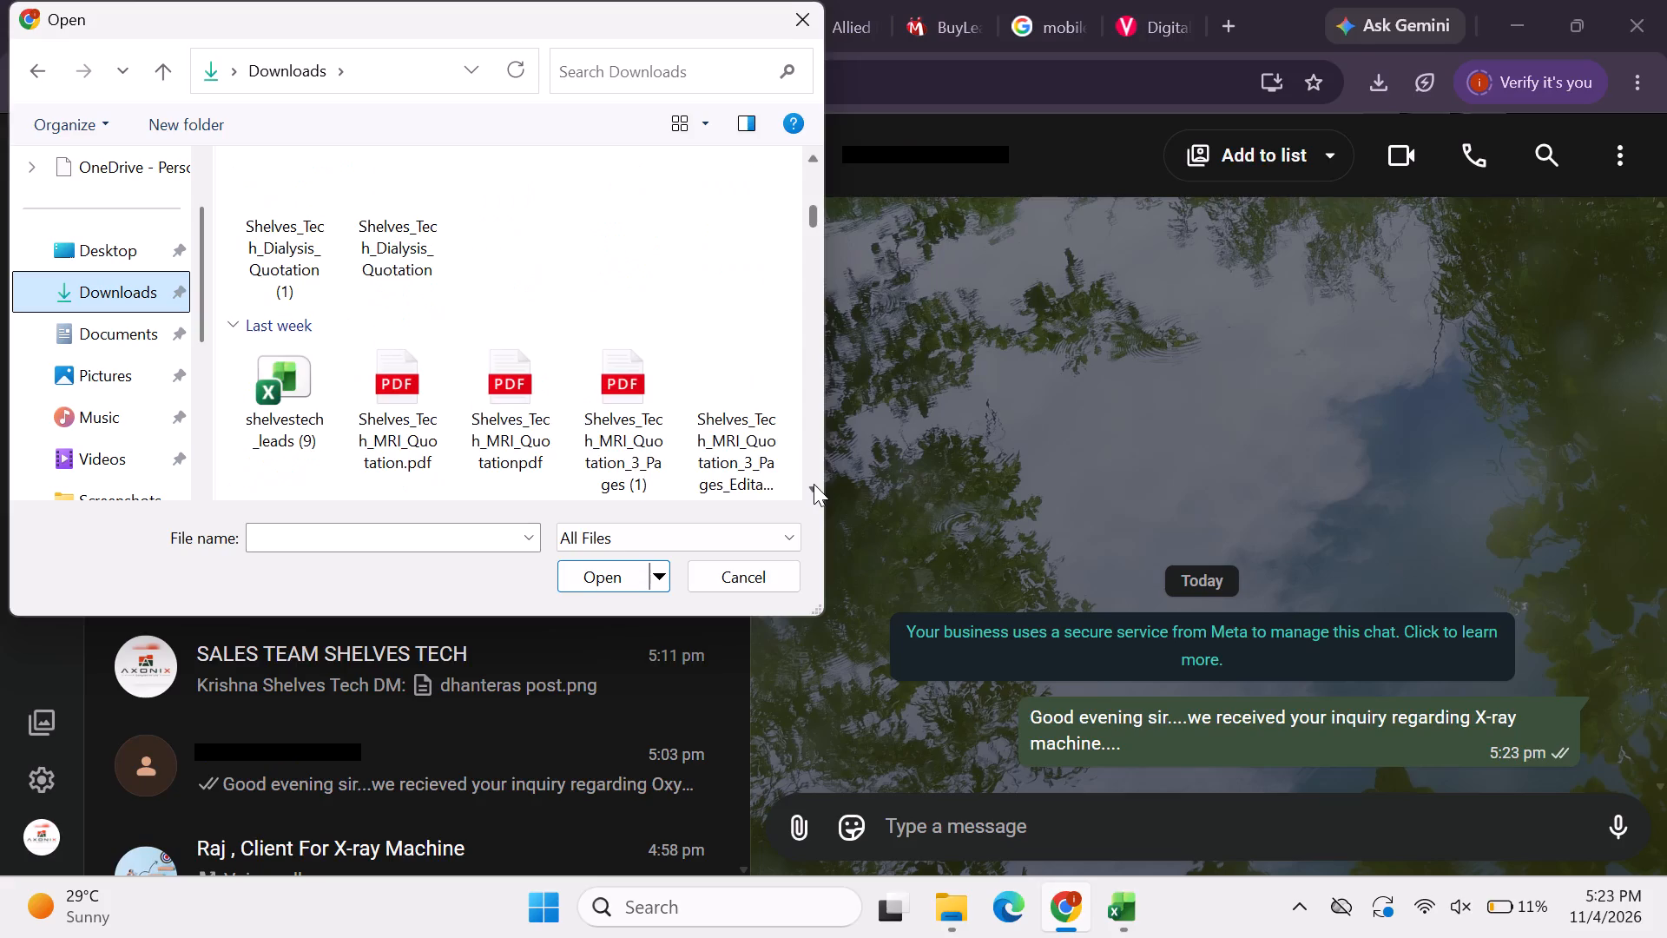
triple_click(814, 484)
triple_click(814, 484)
triple_click(814, 484)
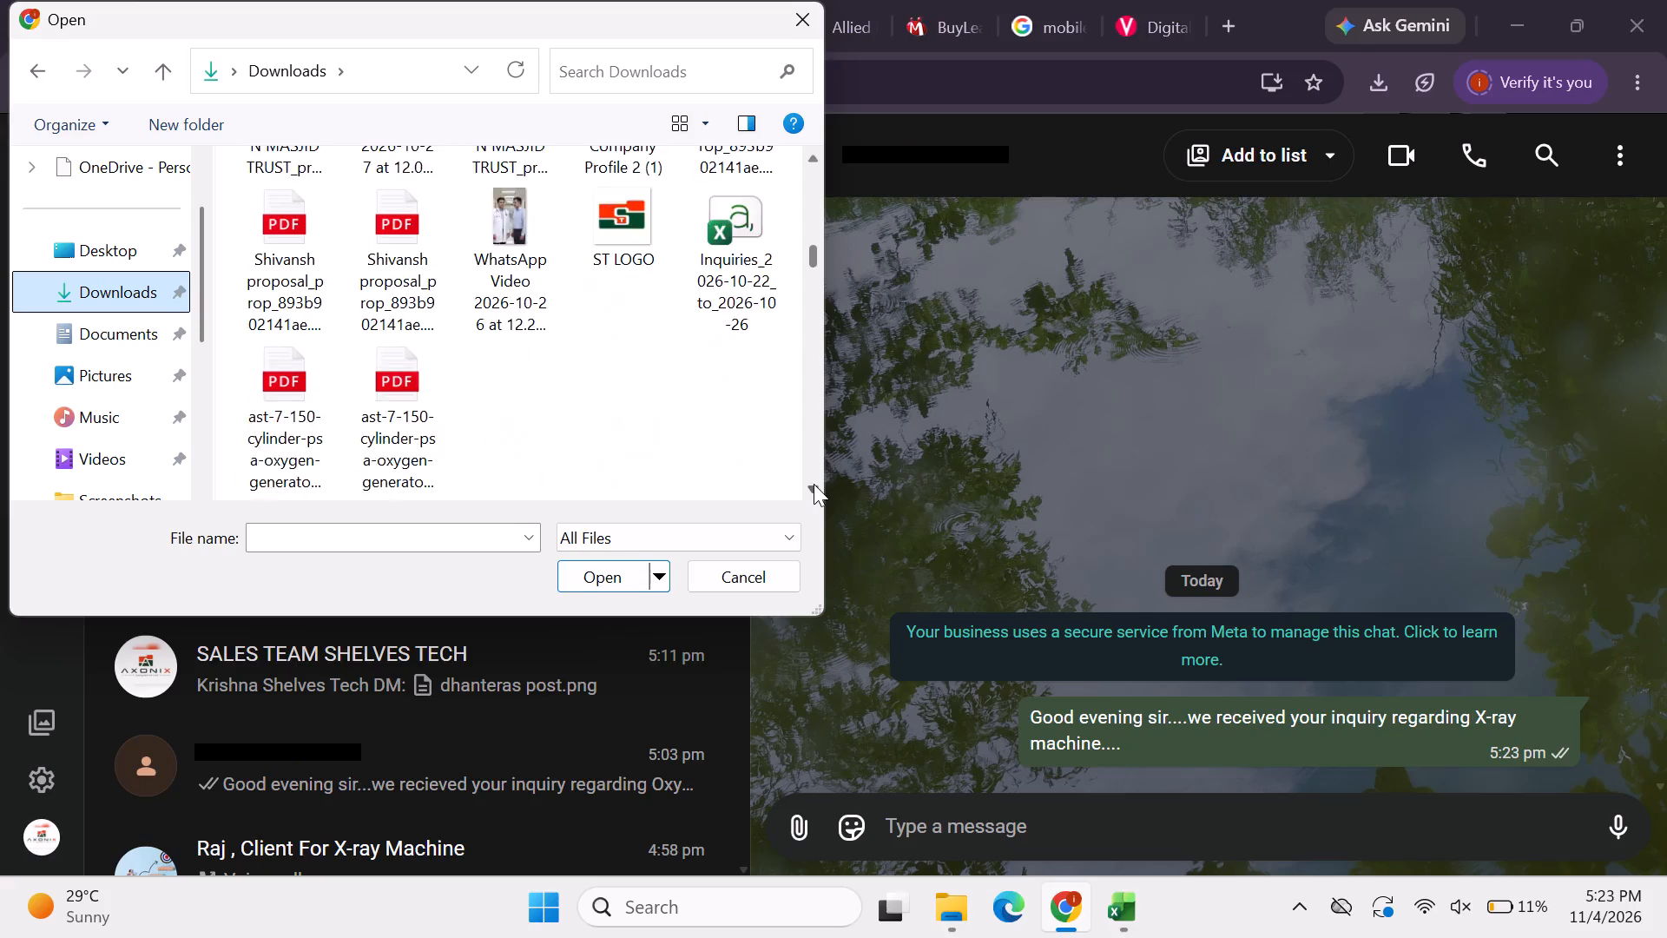
triple_click(814, 484)
triple_click(814, 484)
click(814, 484)
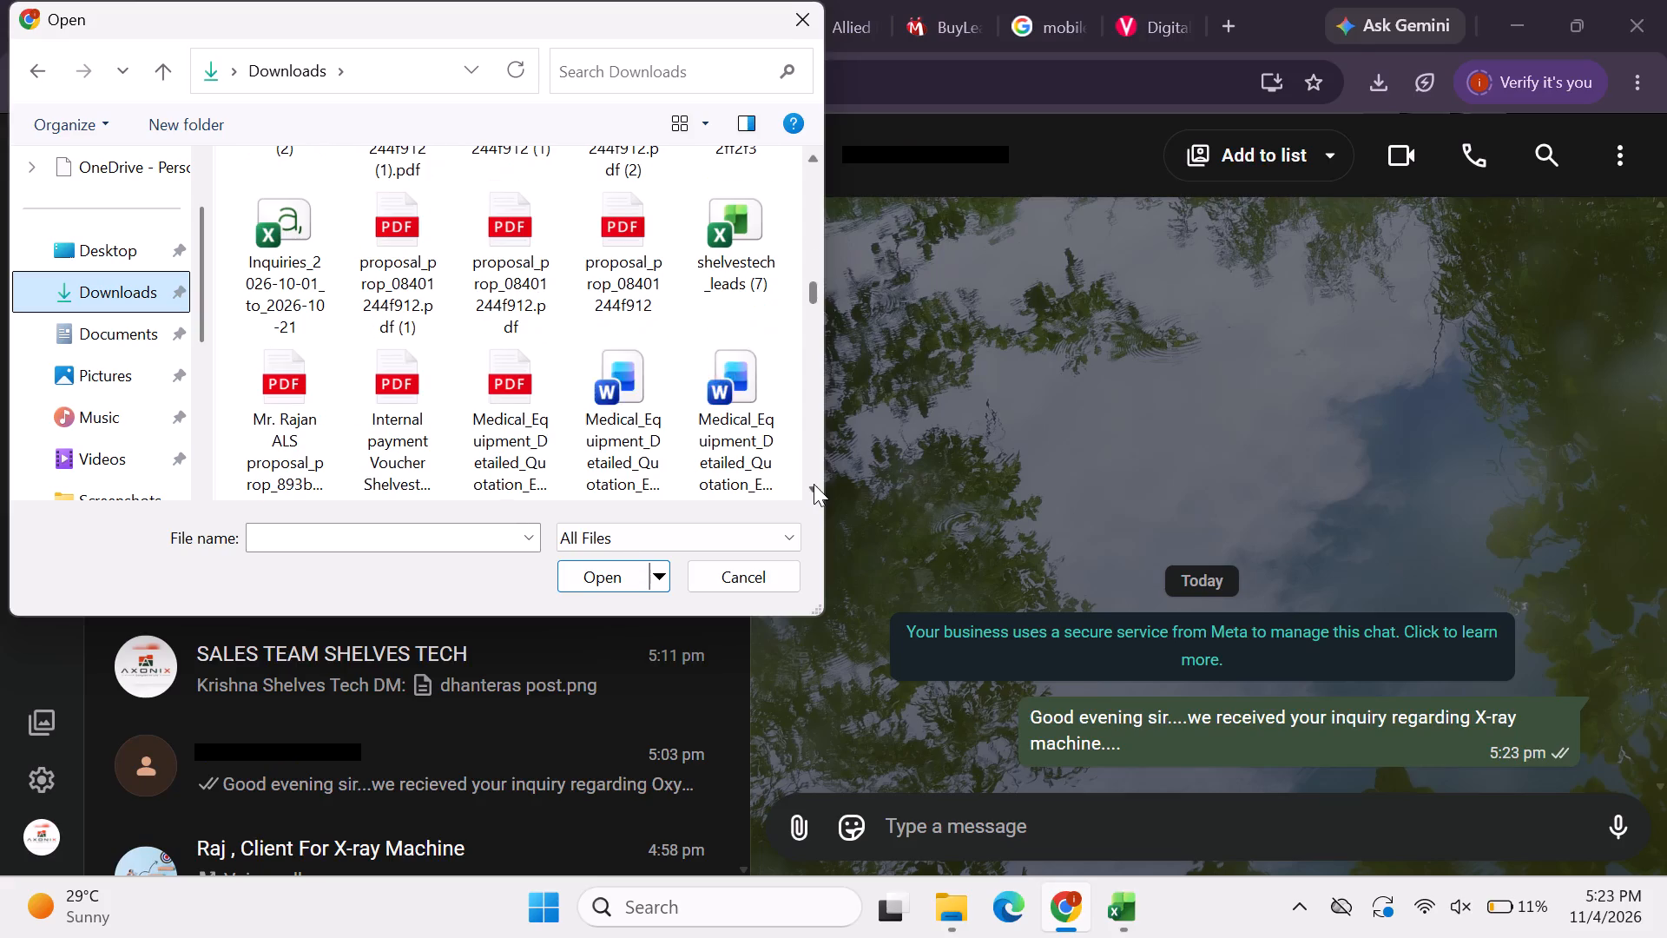
drag(817, 290, 813, 545)
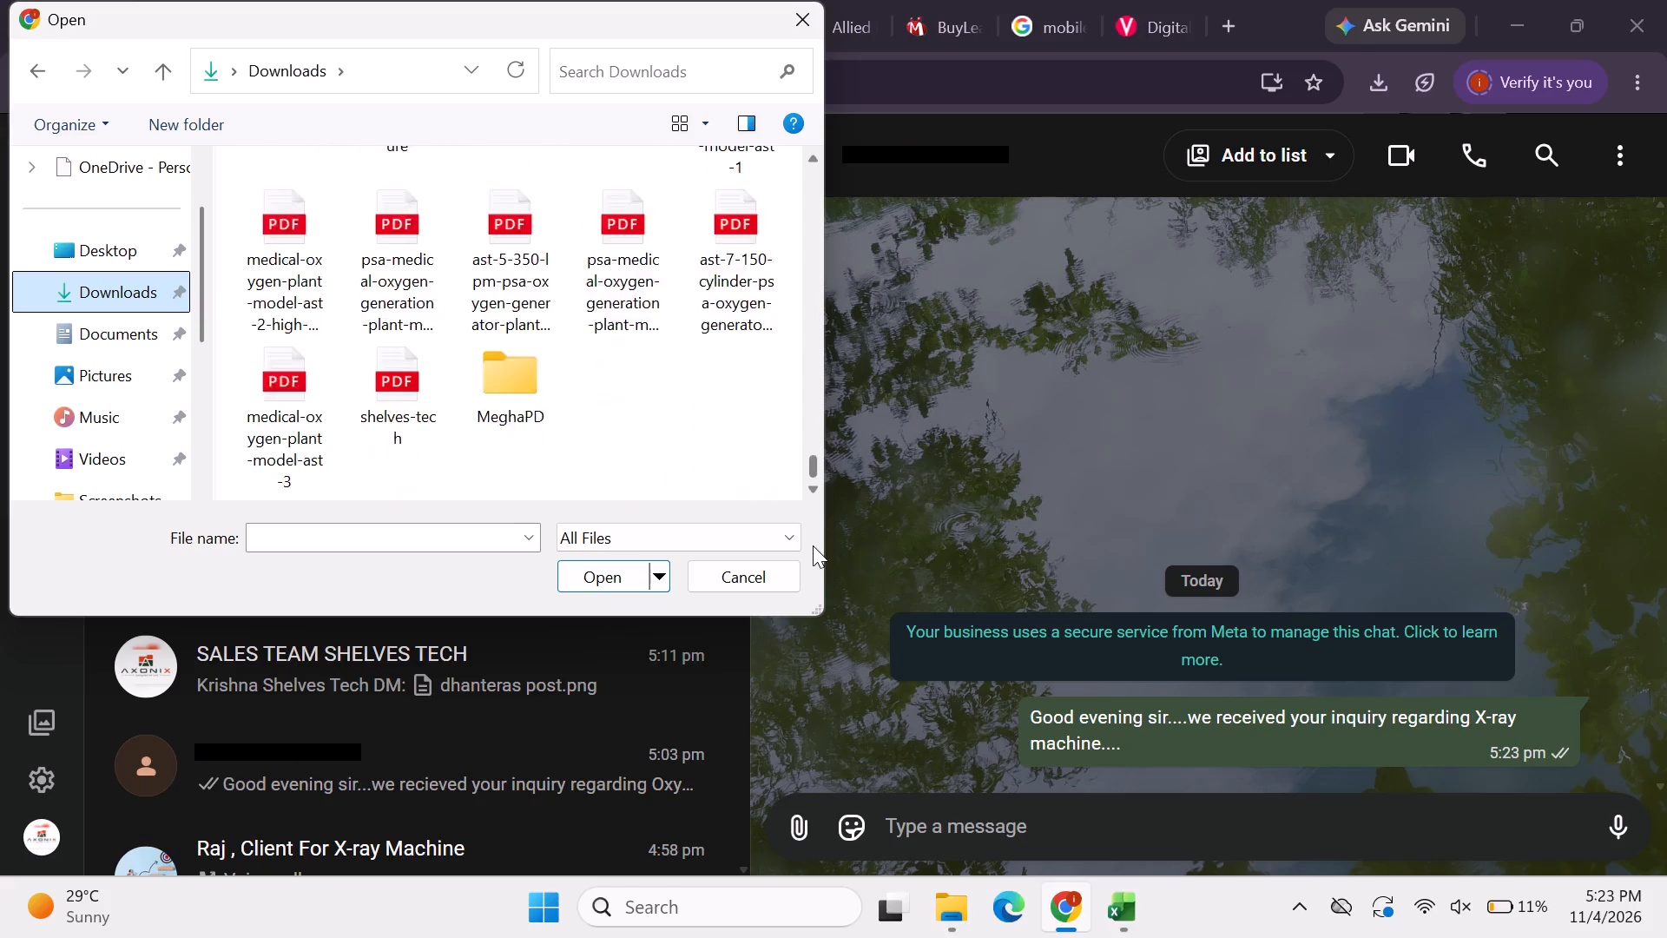
drag(813, 545, 819, 546)
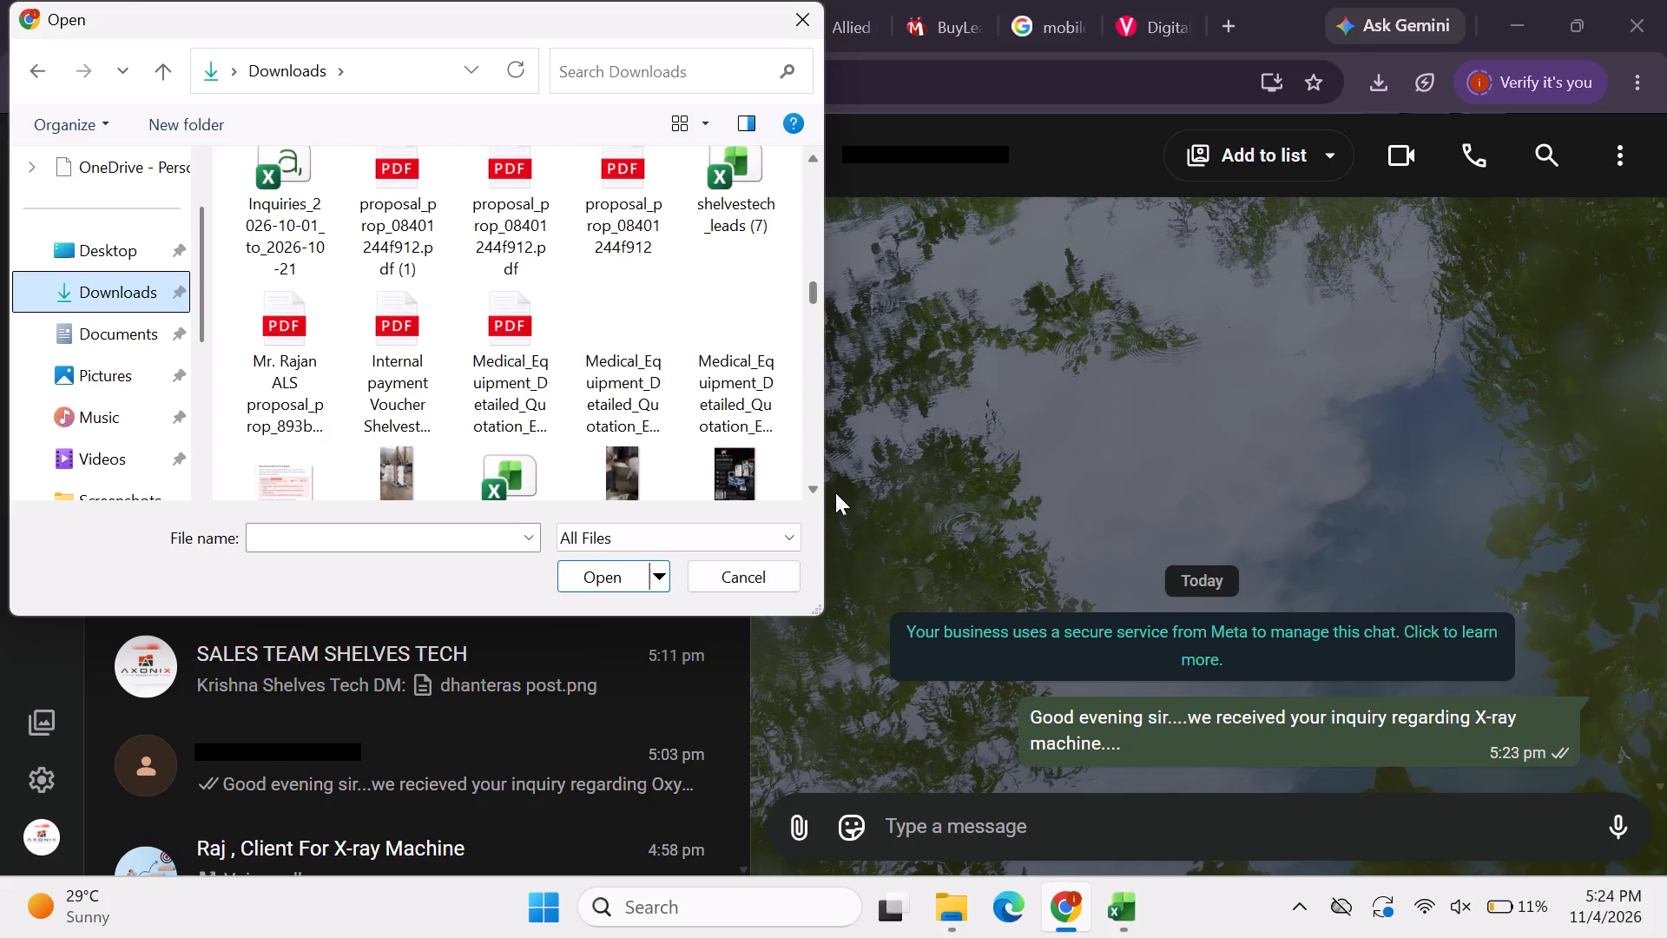
triple_click(810, 488)
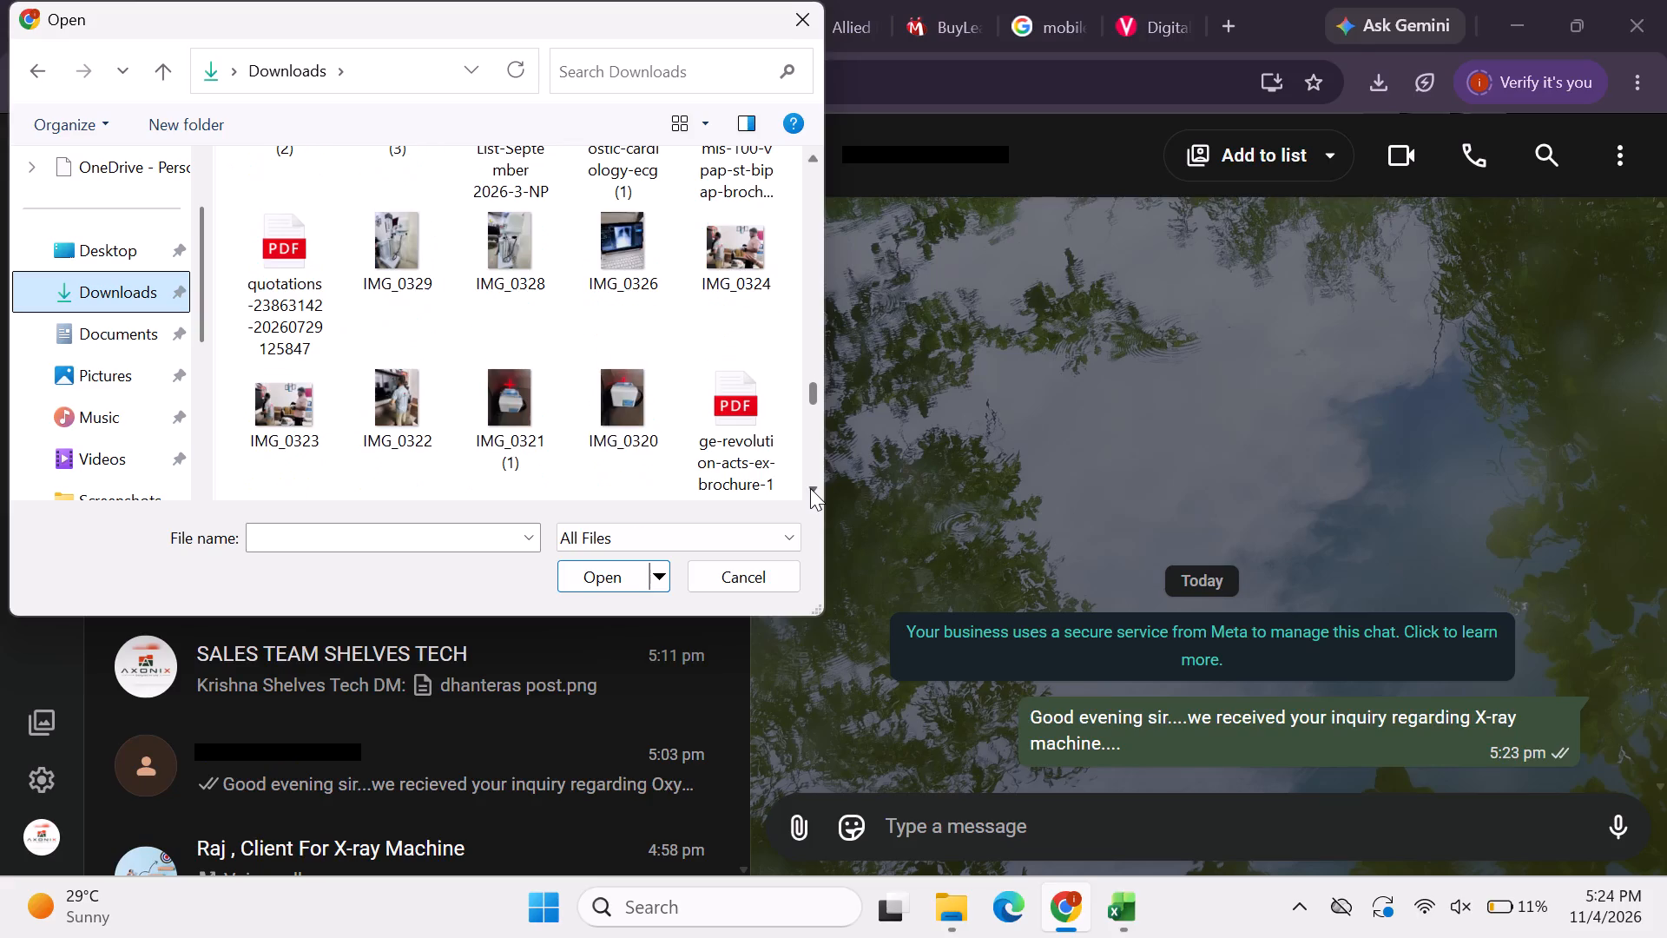
Look through the files in the Downloads folder for one to attach to the X-ray machine inquiry chat.
double_click(810, 488)
click(810, 488)
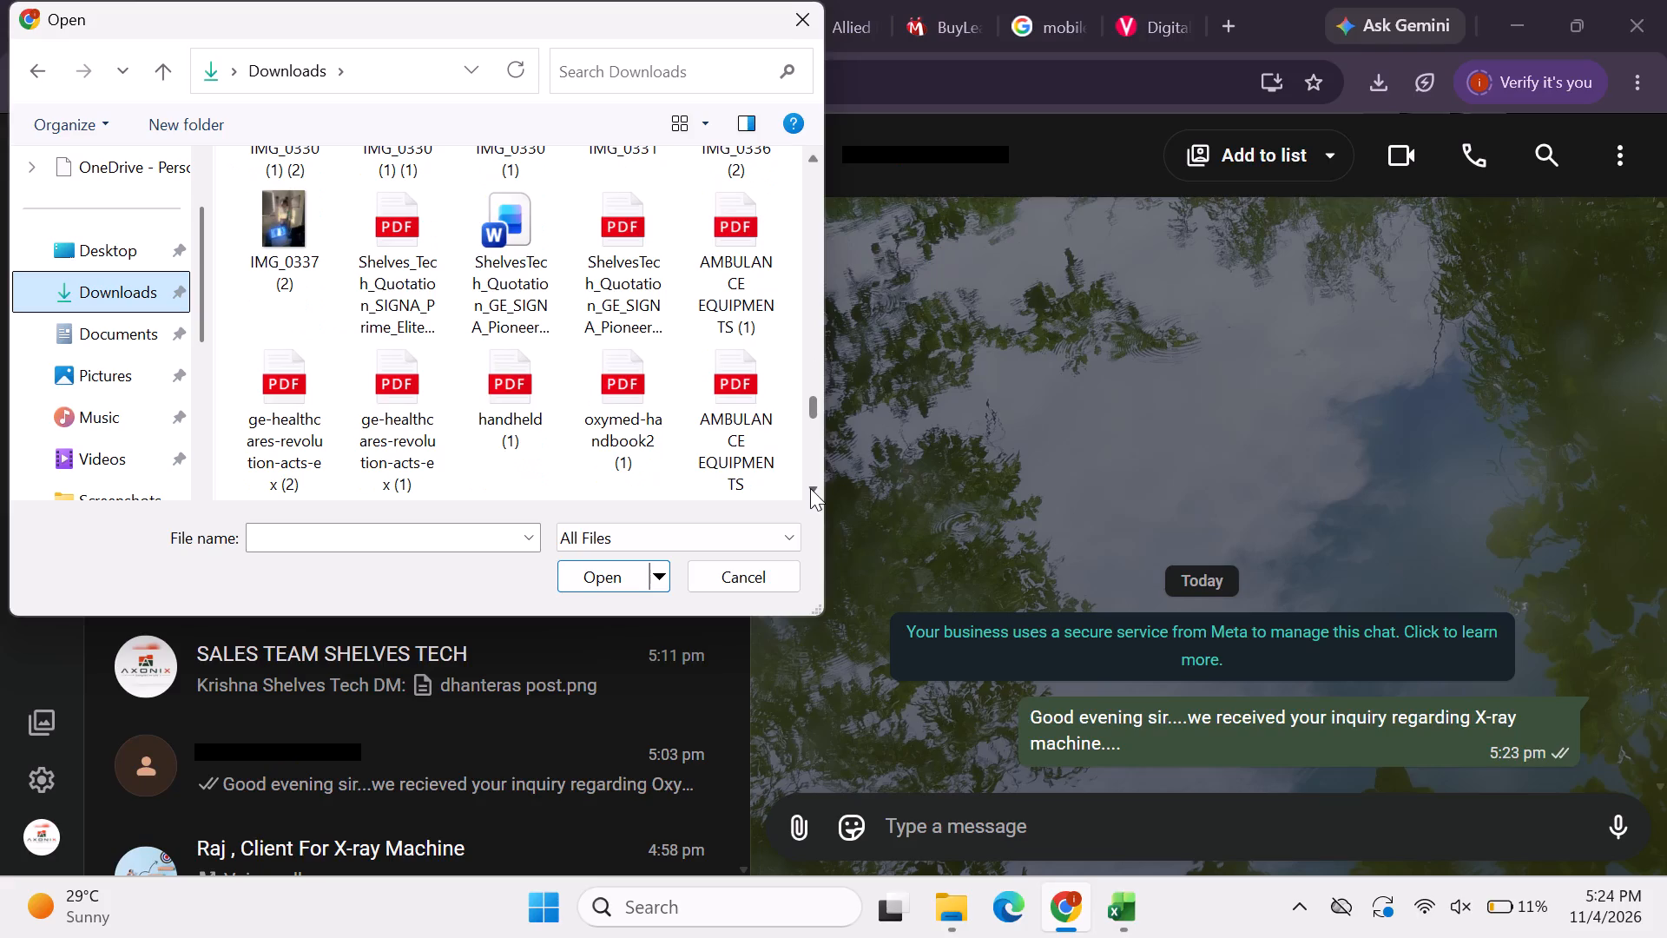
Continue looking through the Downloads folder for a product file to attach to the X-ray machine inquiry chat.
click(810, 488)
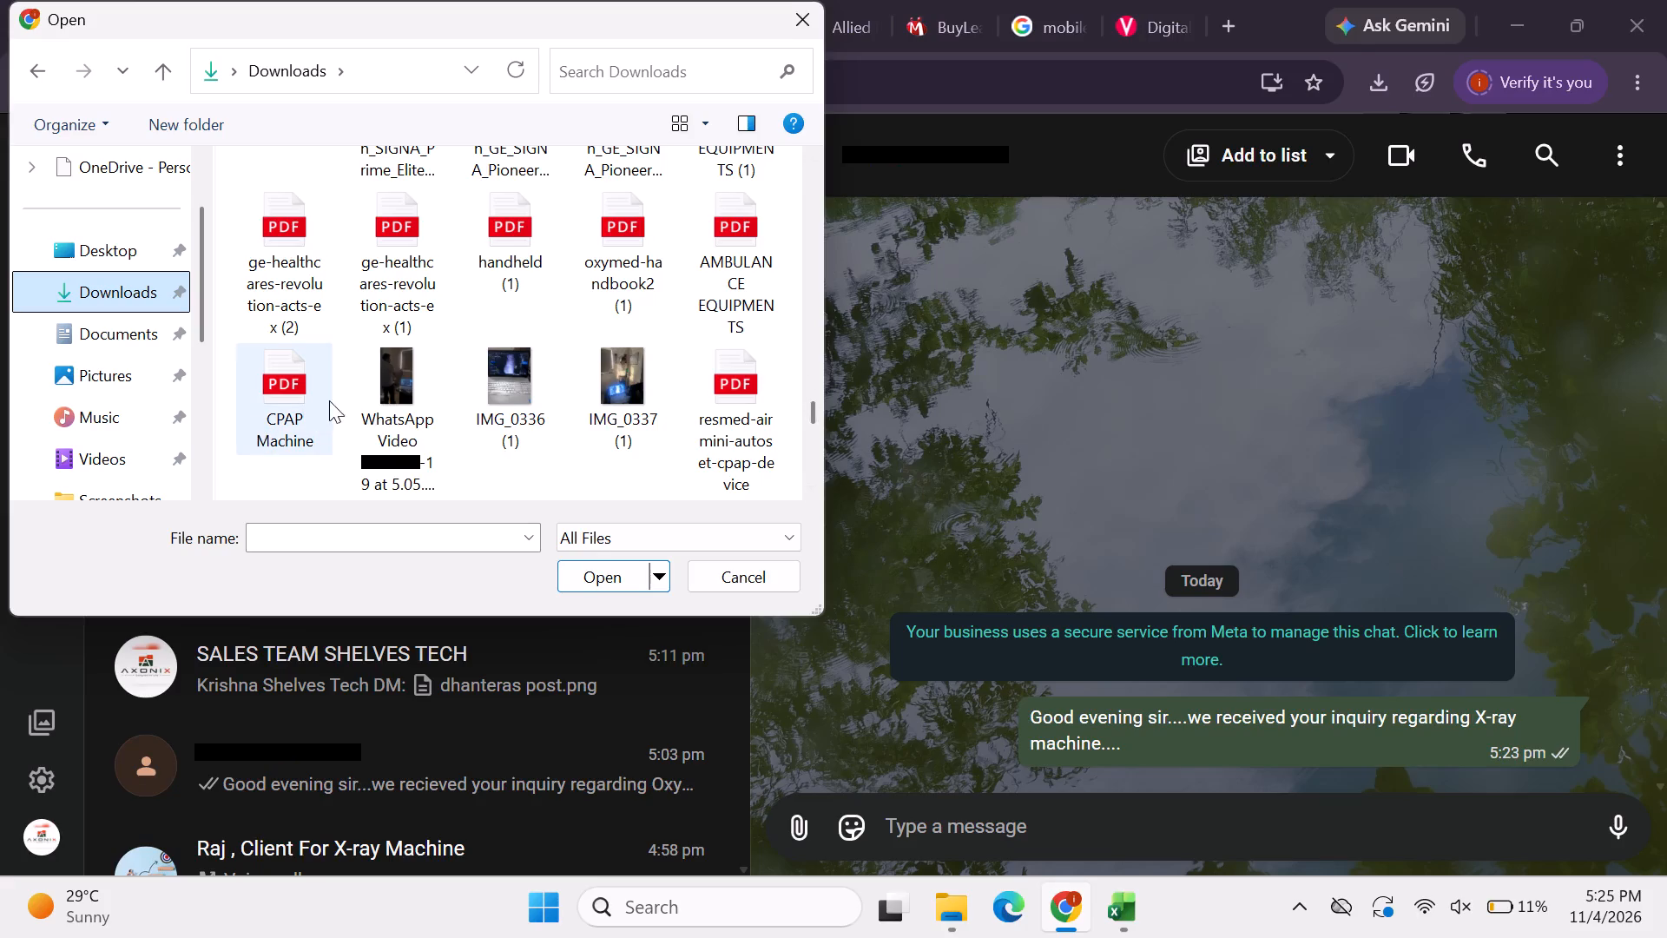
click(817, 488)
click(817, 488)
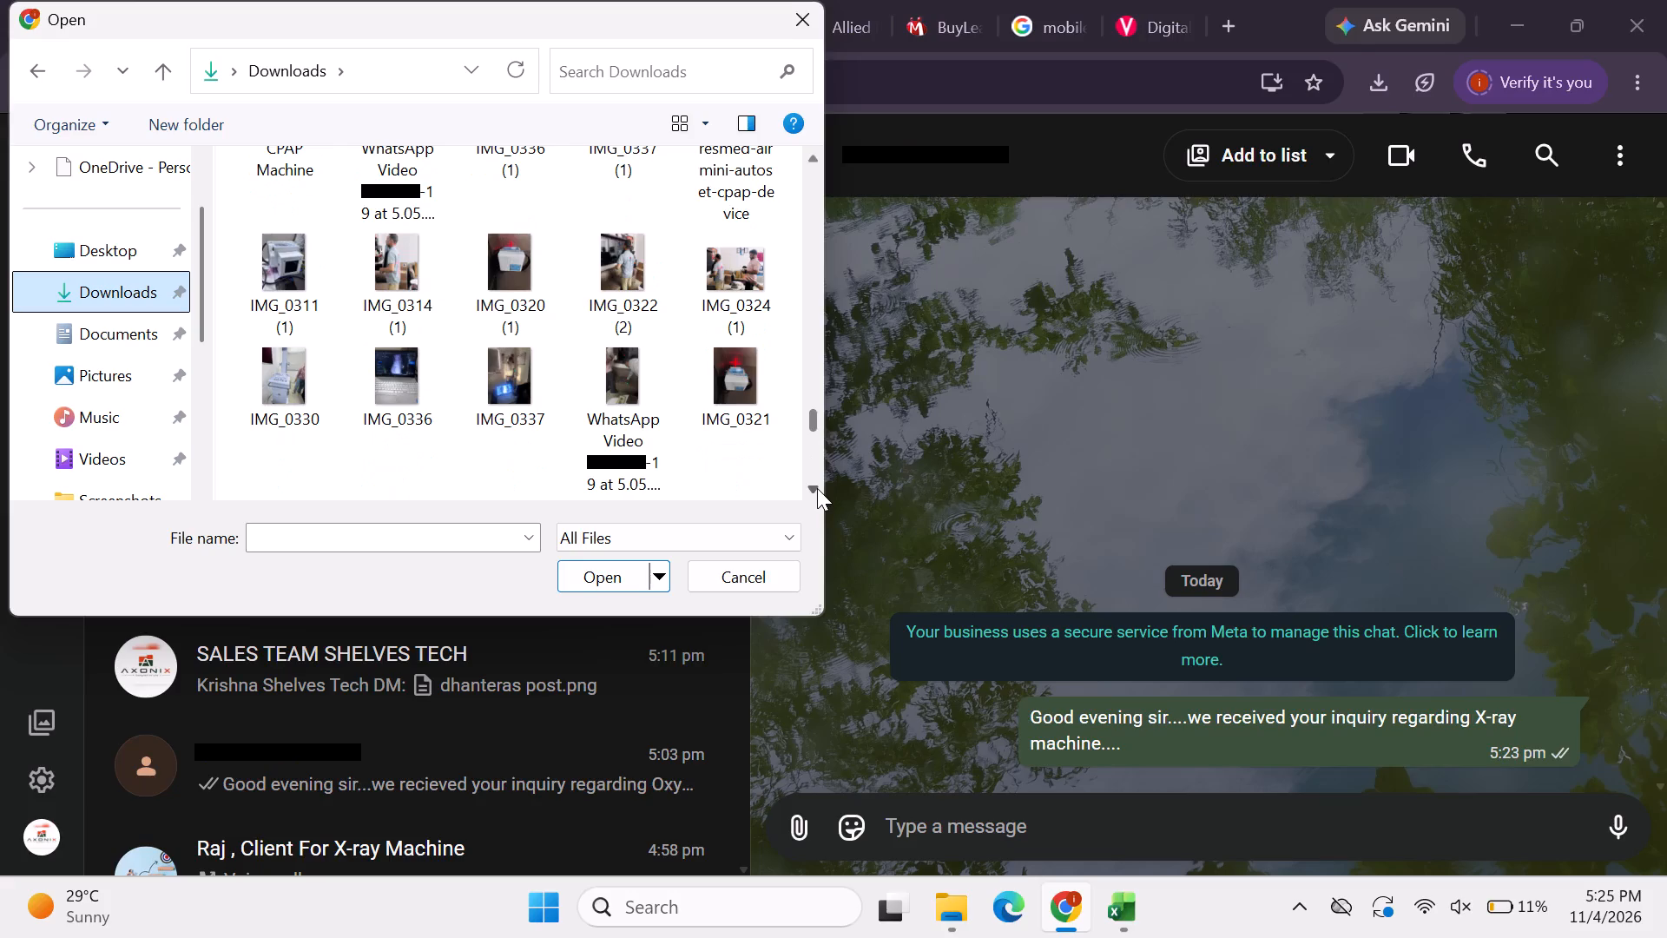
click(815, 486)
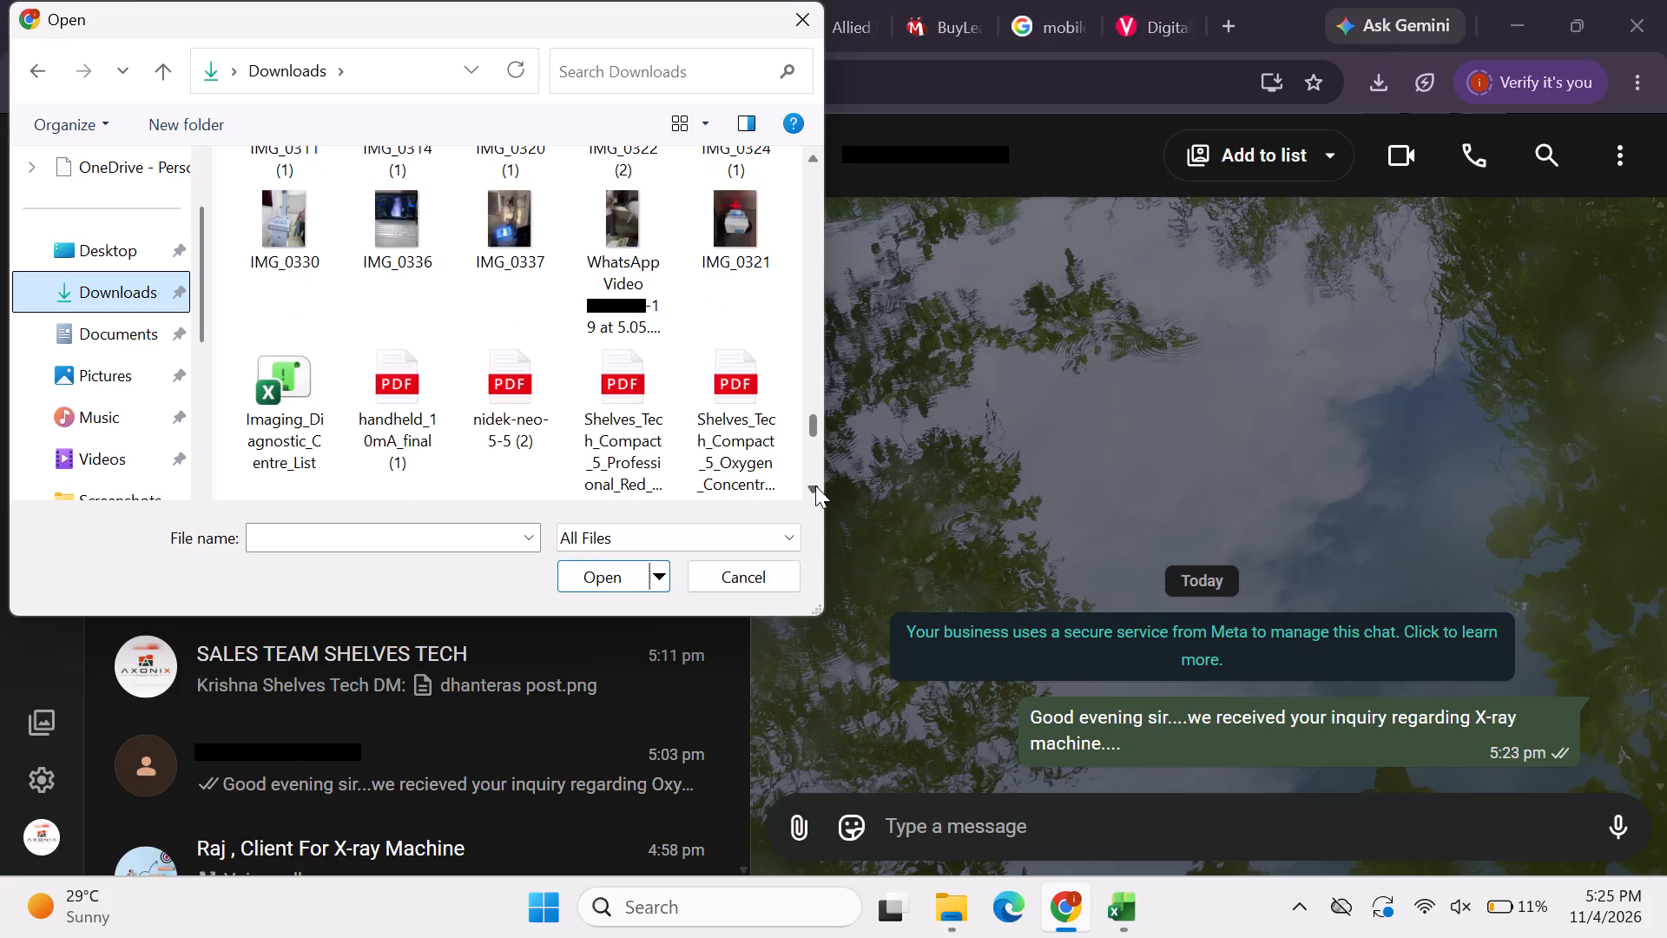
click(815, 486)
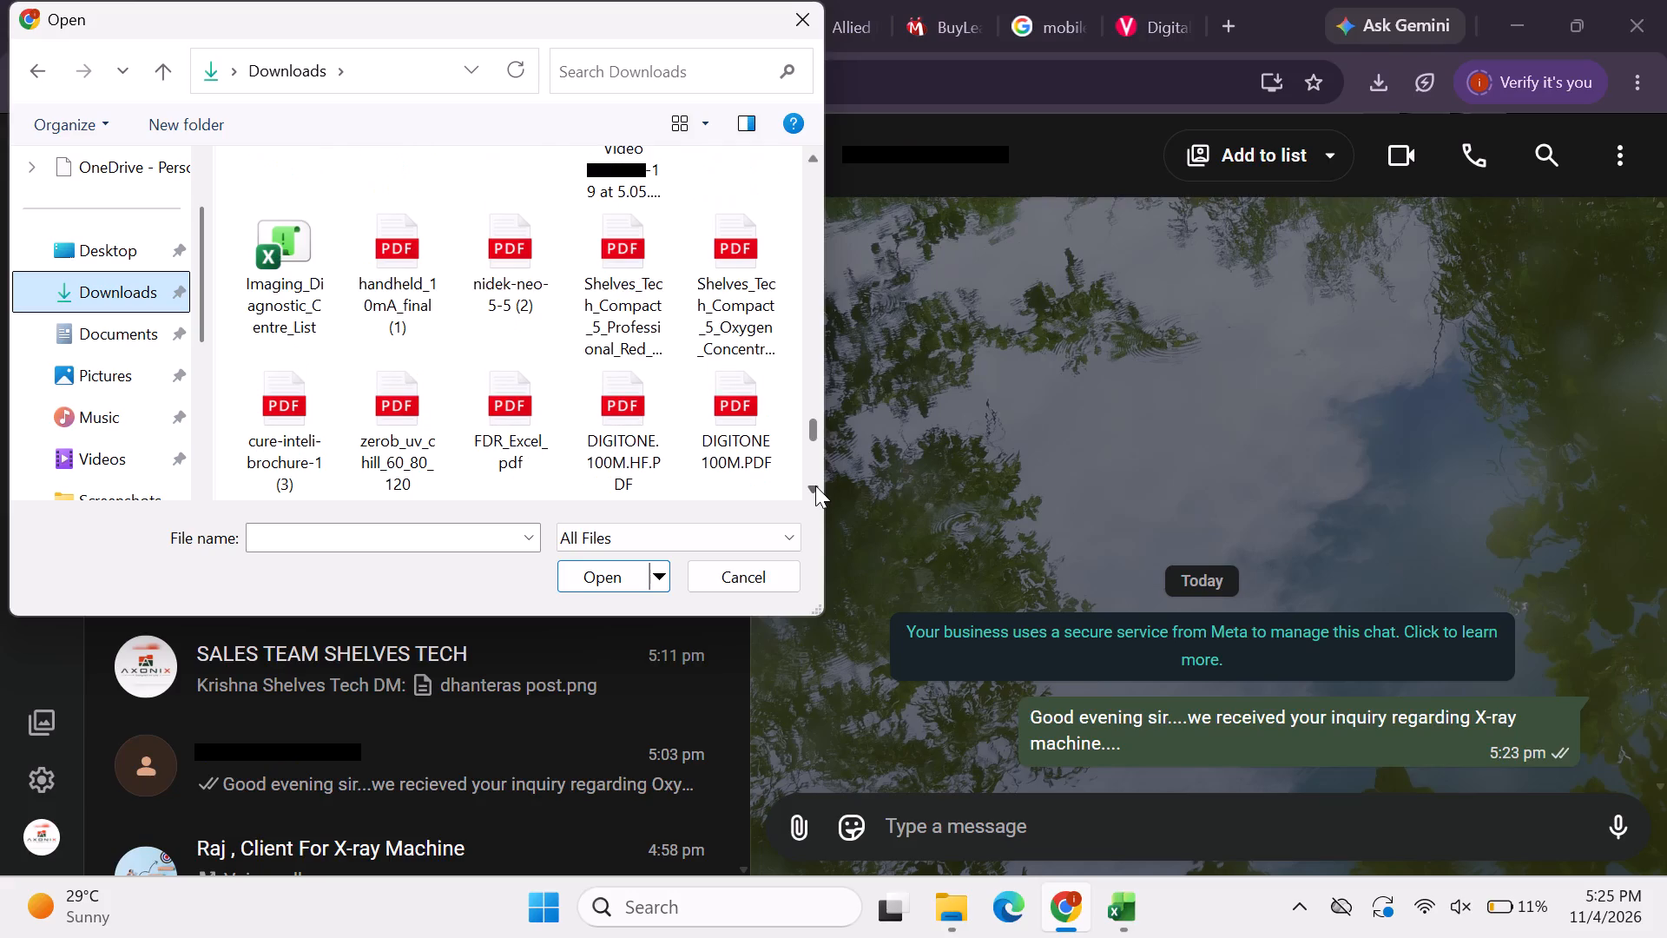
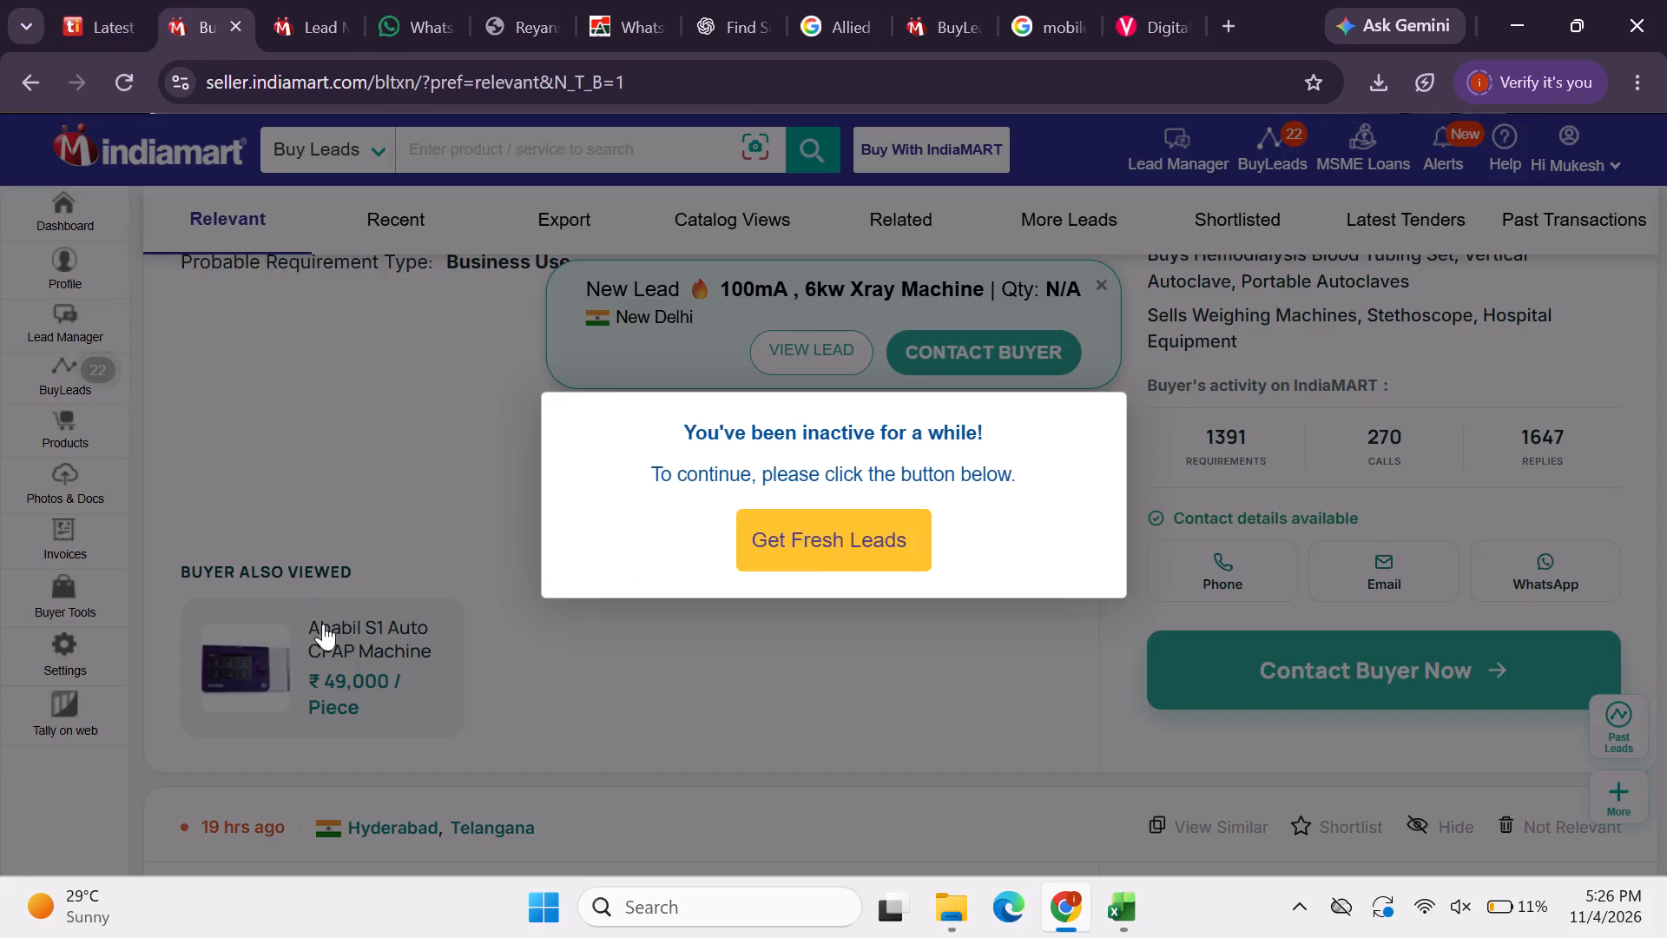
Load fresh IndiaMART buy leads and look through the most recent ones for relevant machine requirements.
click(798, 552)
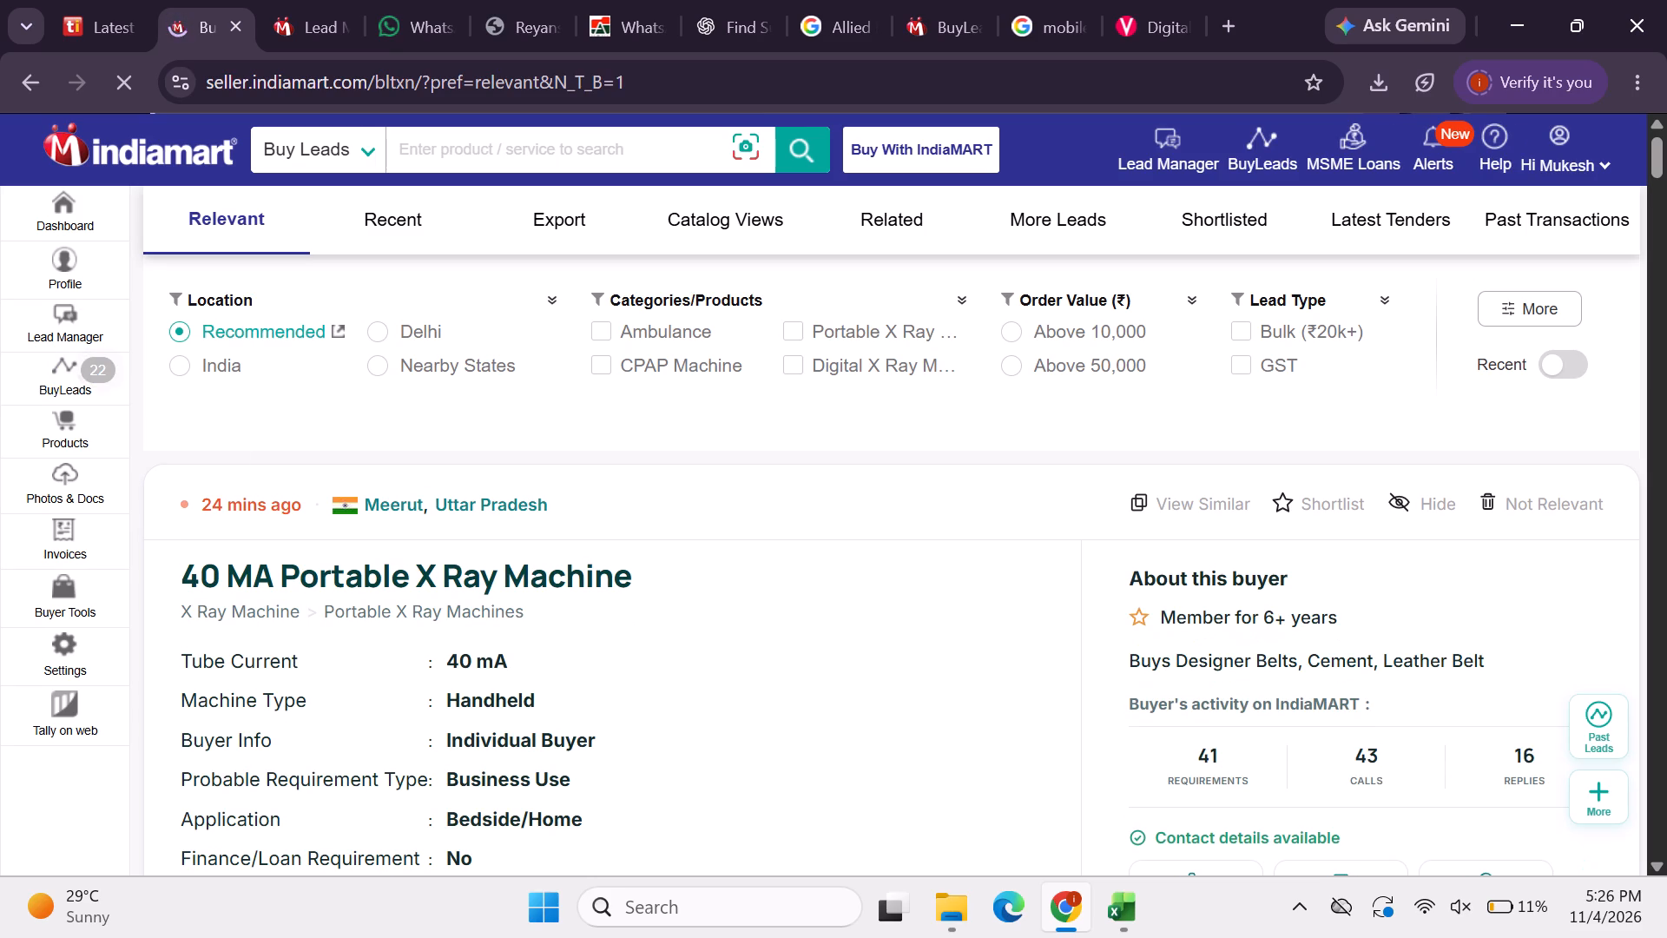
click(401, 219)
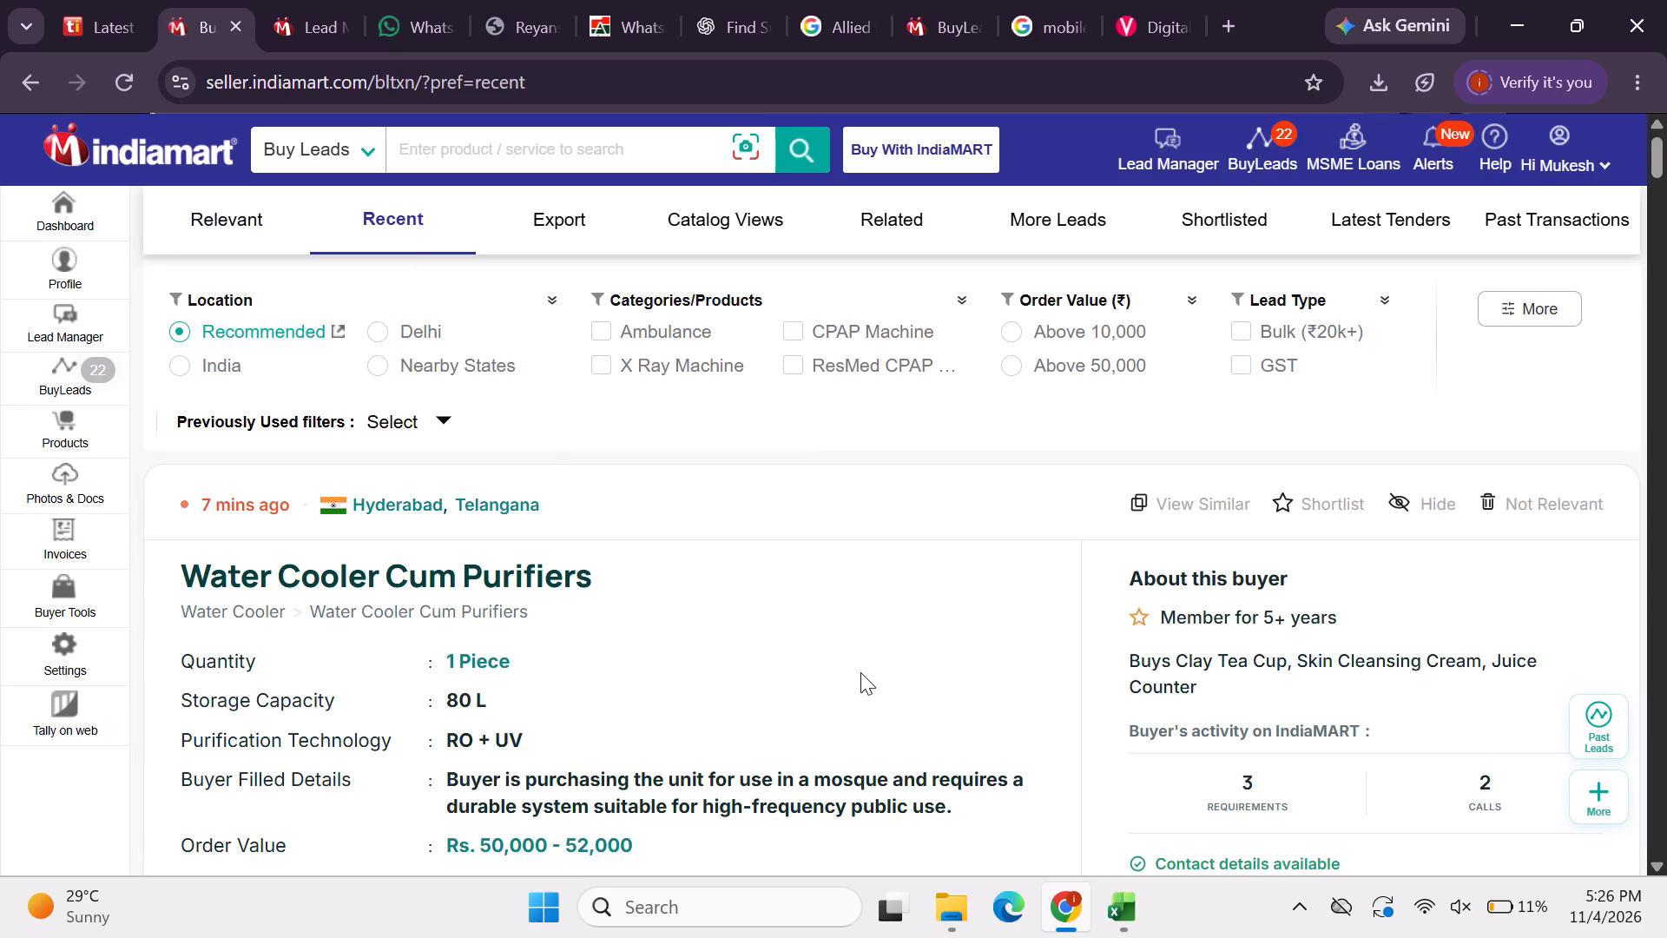
scroll(860, 672, down, 5)
scroll(818, 611, down, 1)
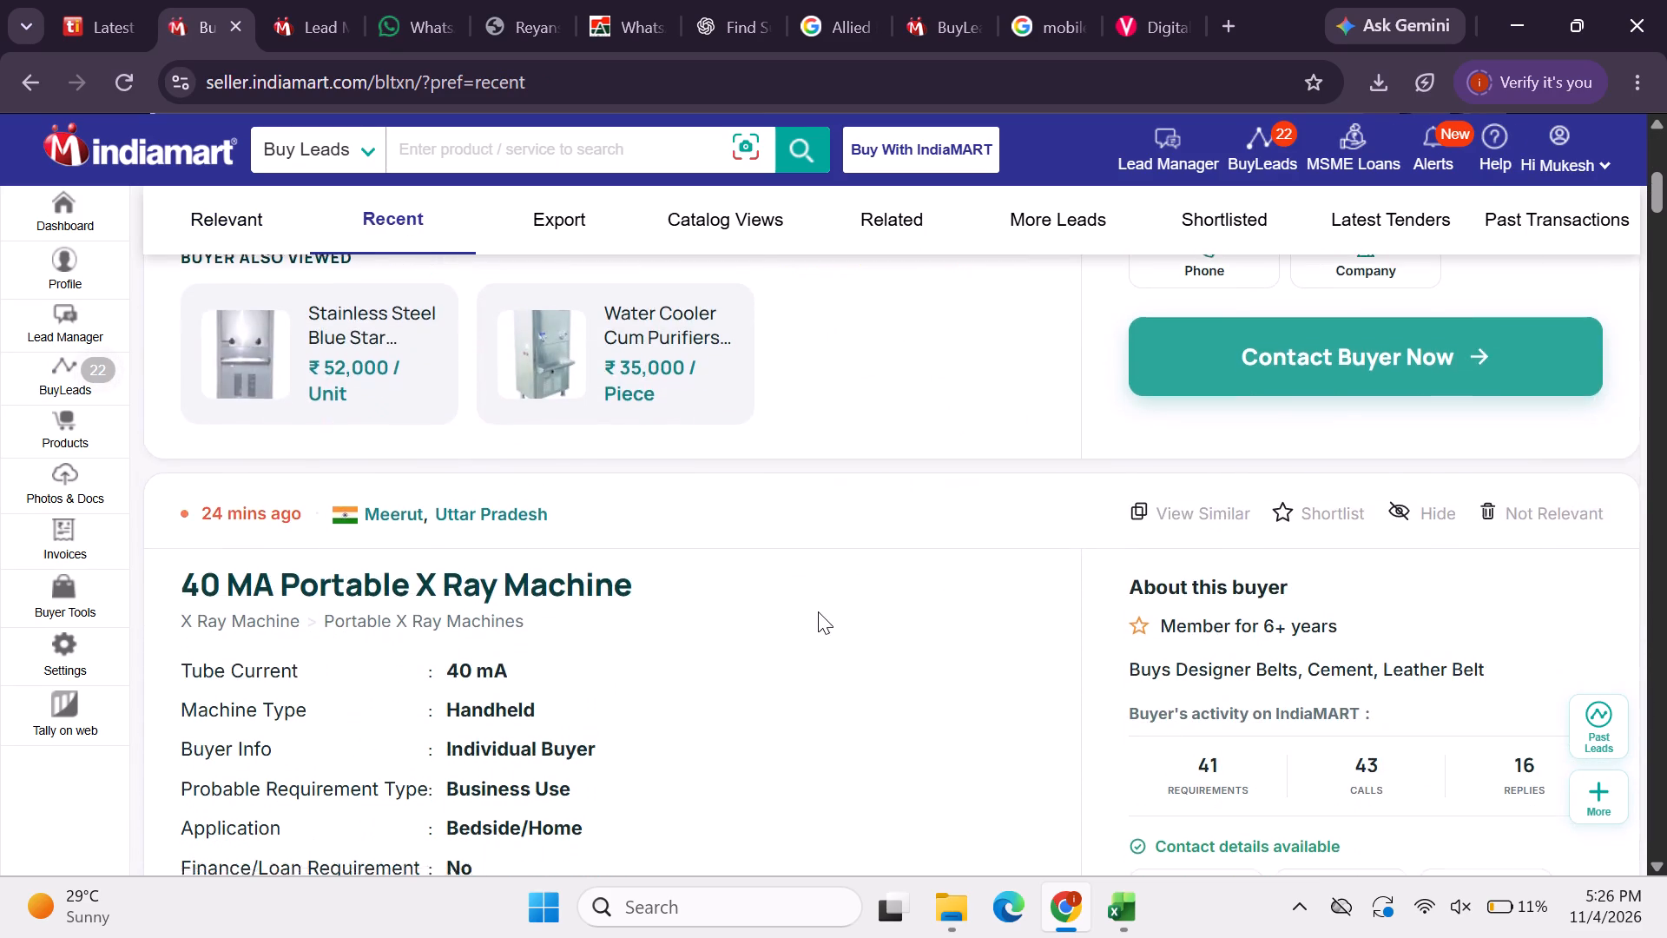
scroll(818, 611, down, 4)
scroll(818, 611, up, 4)
scroll(1349, 413, up, 2)
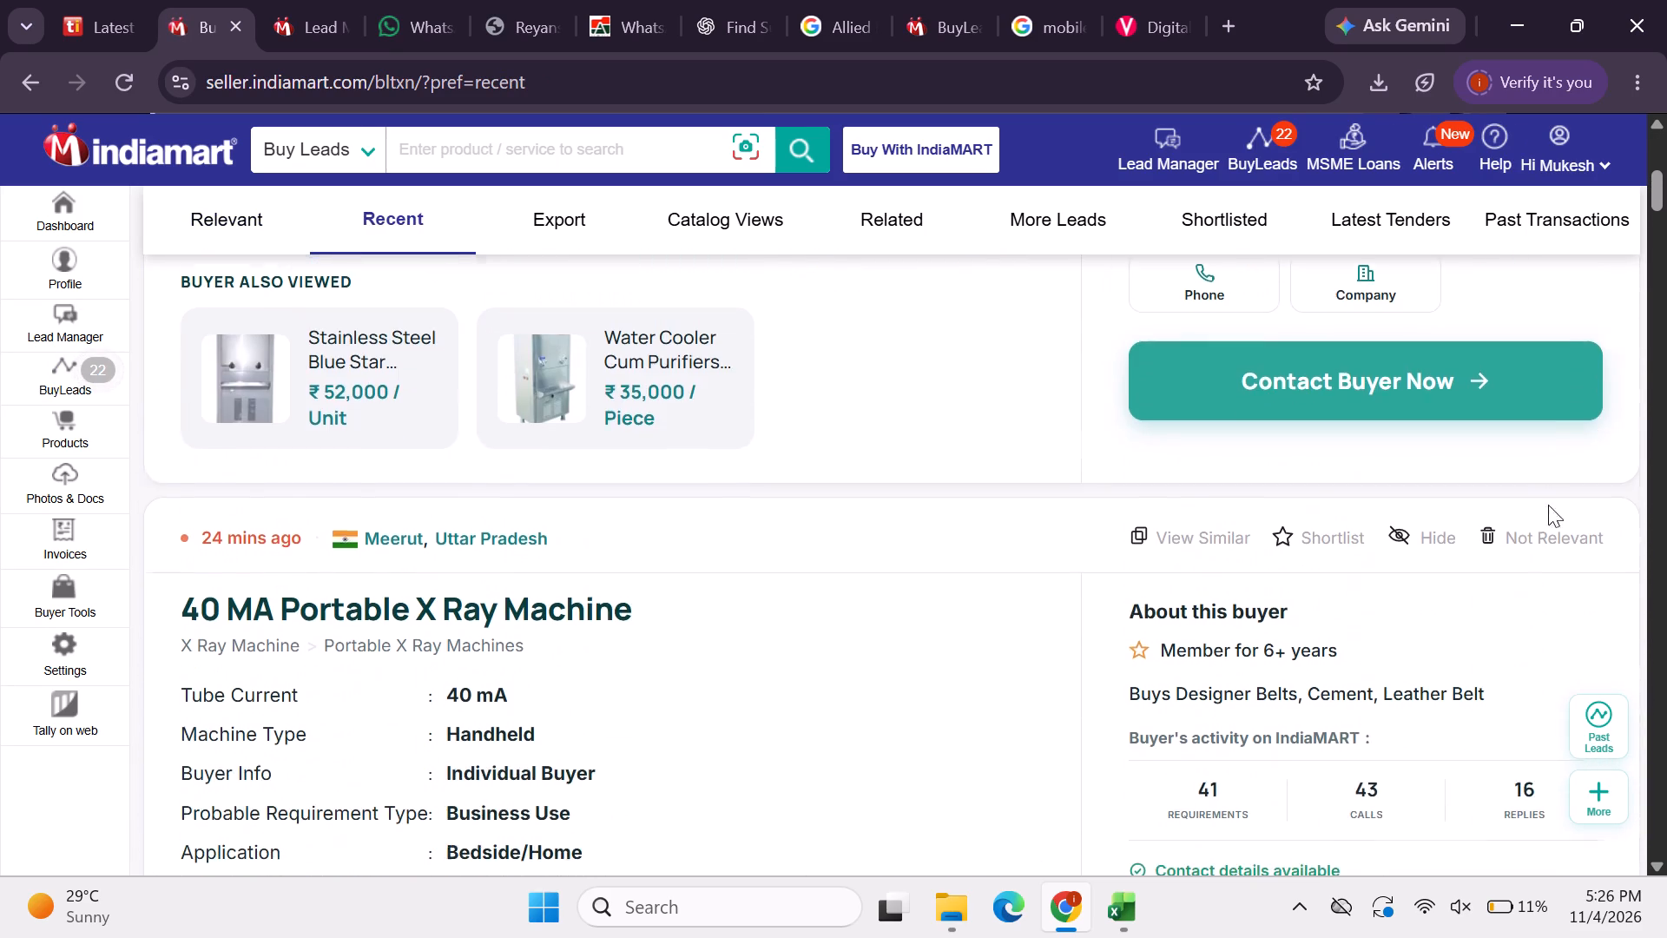
Check the remaining BuyLeads balance on IndiaMART.
click(1605, 797)
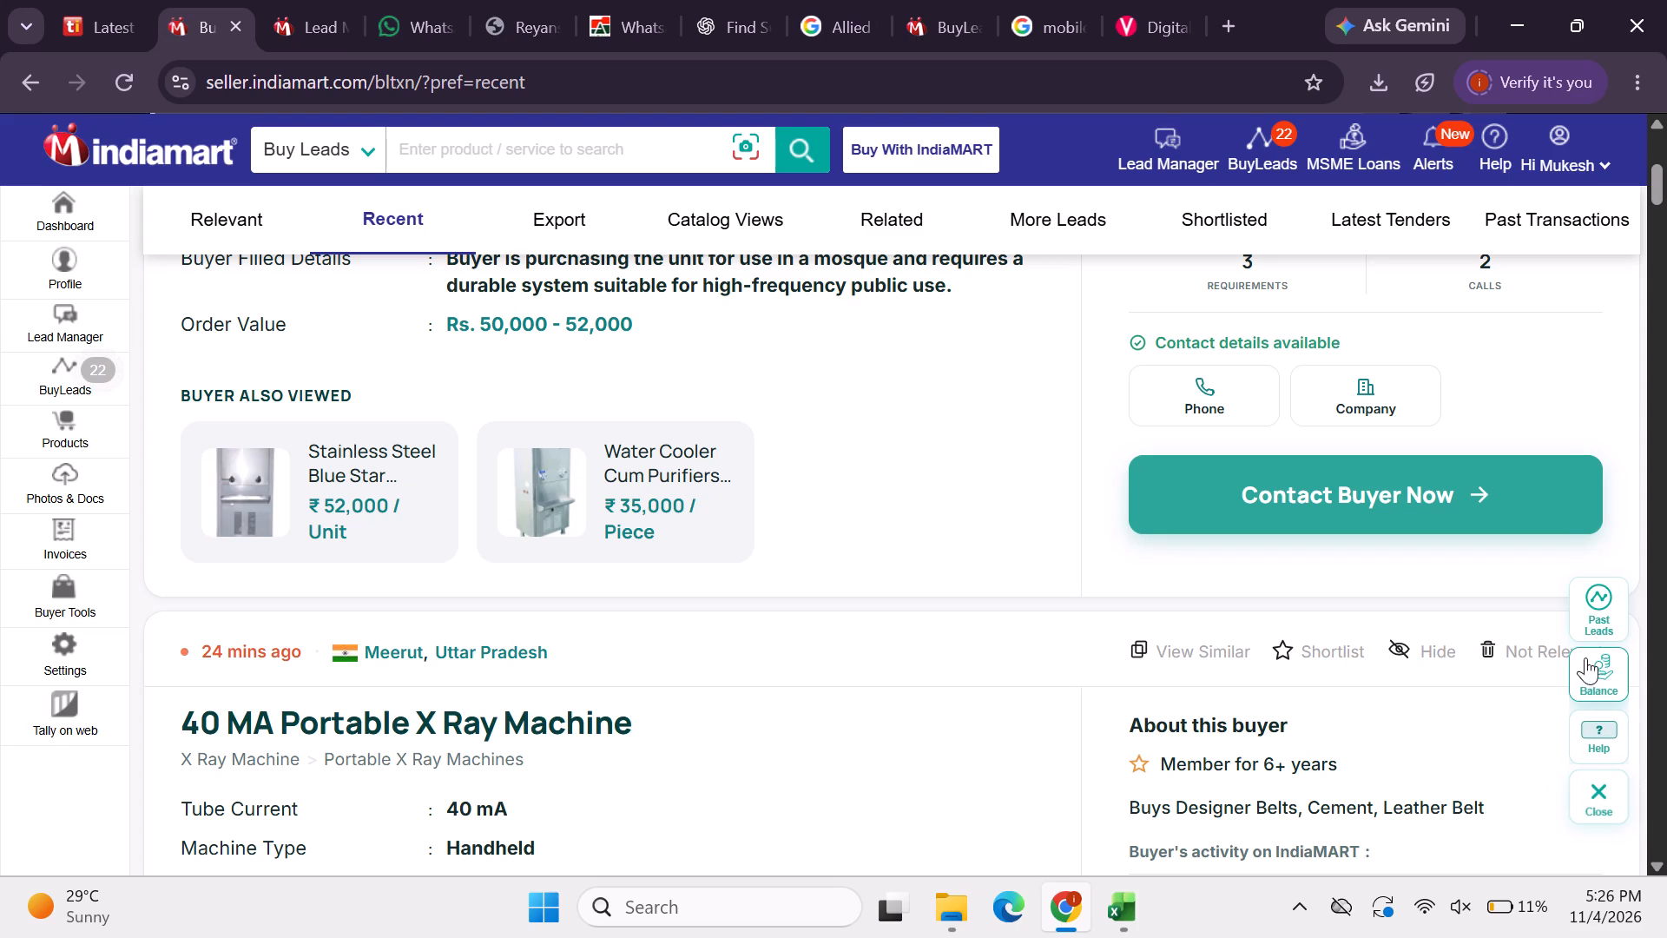
click(1602, 667)
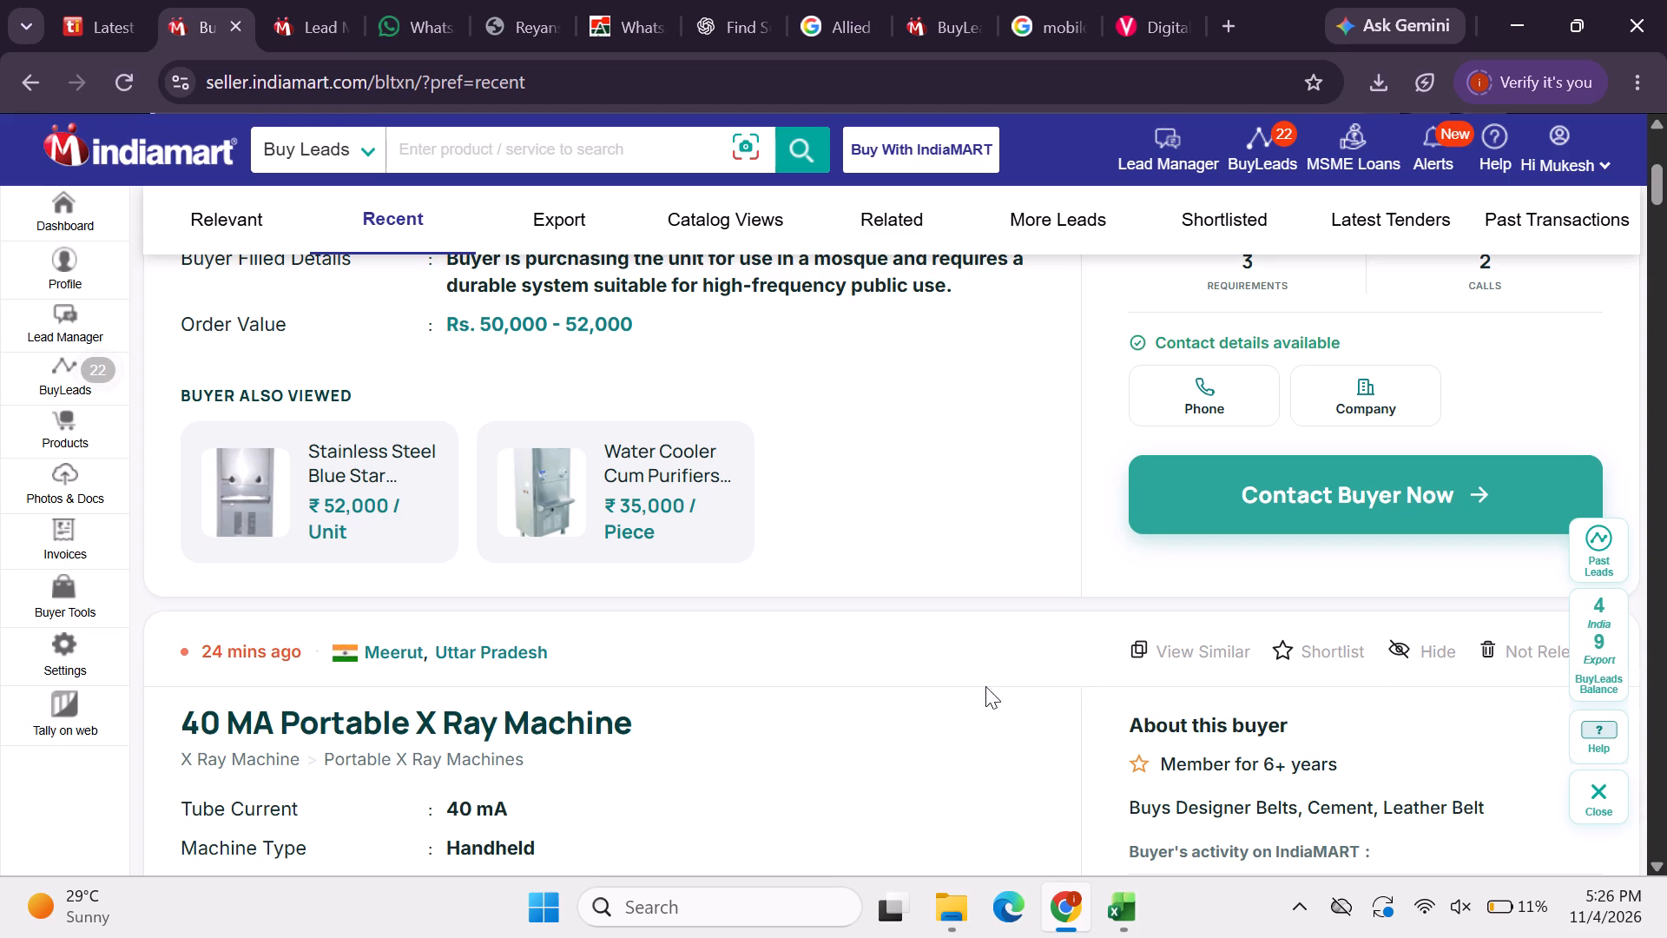
click(882, 727)
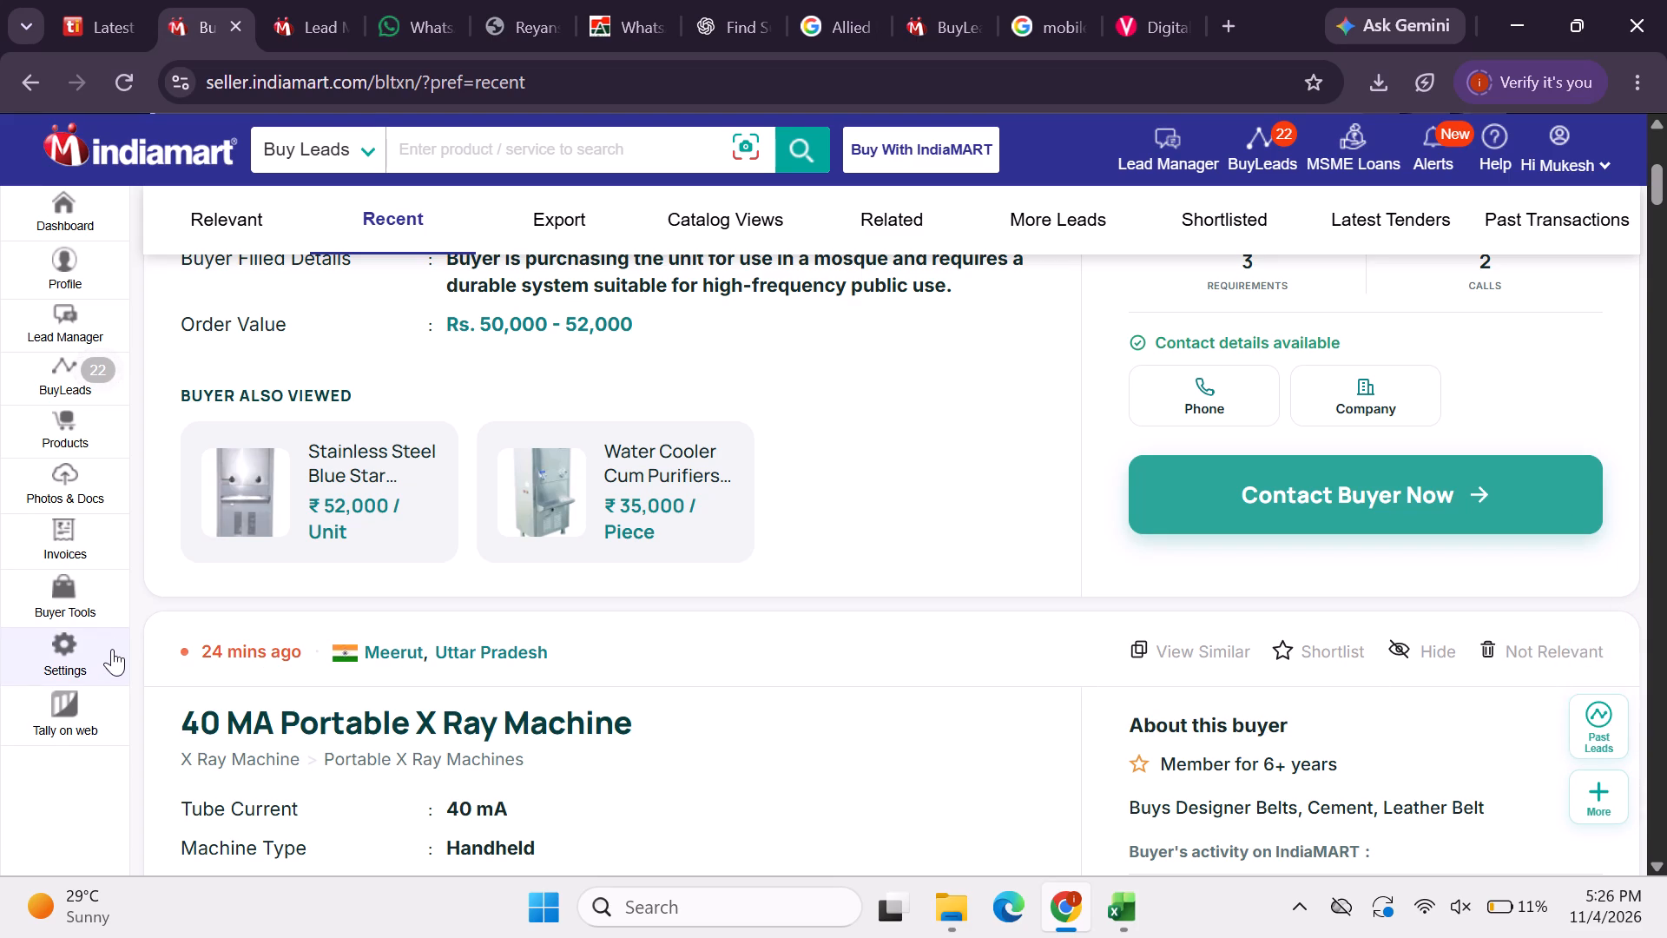
Switch to the TradeIndia Latest Inquiries page and reload it to check for new inquiries.
click(57, 25)
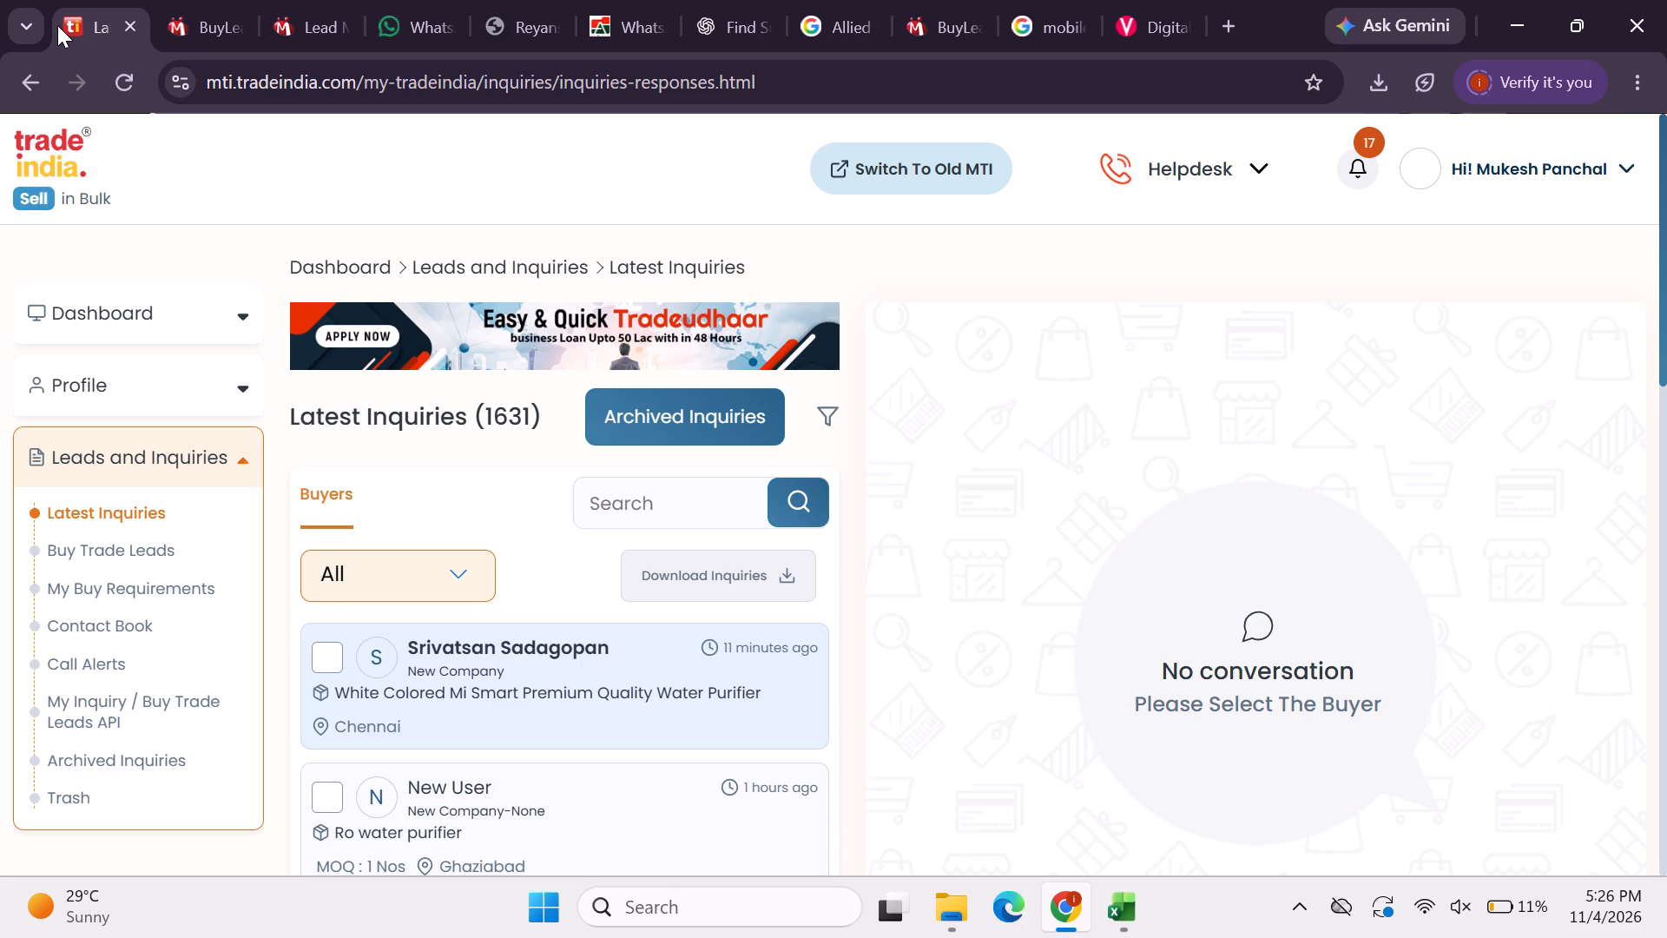
click(119, 86)
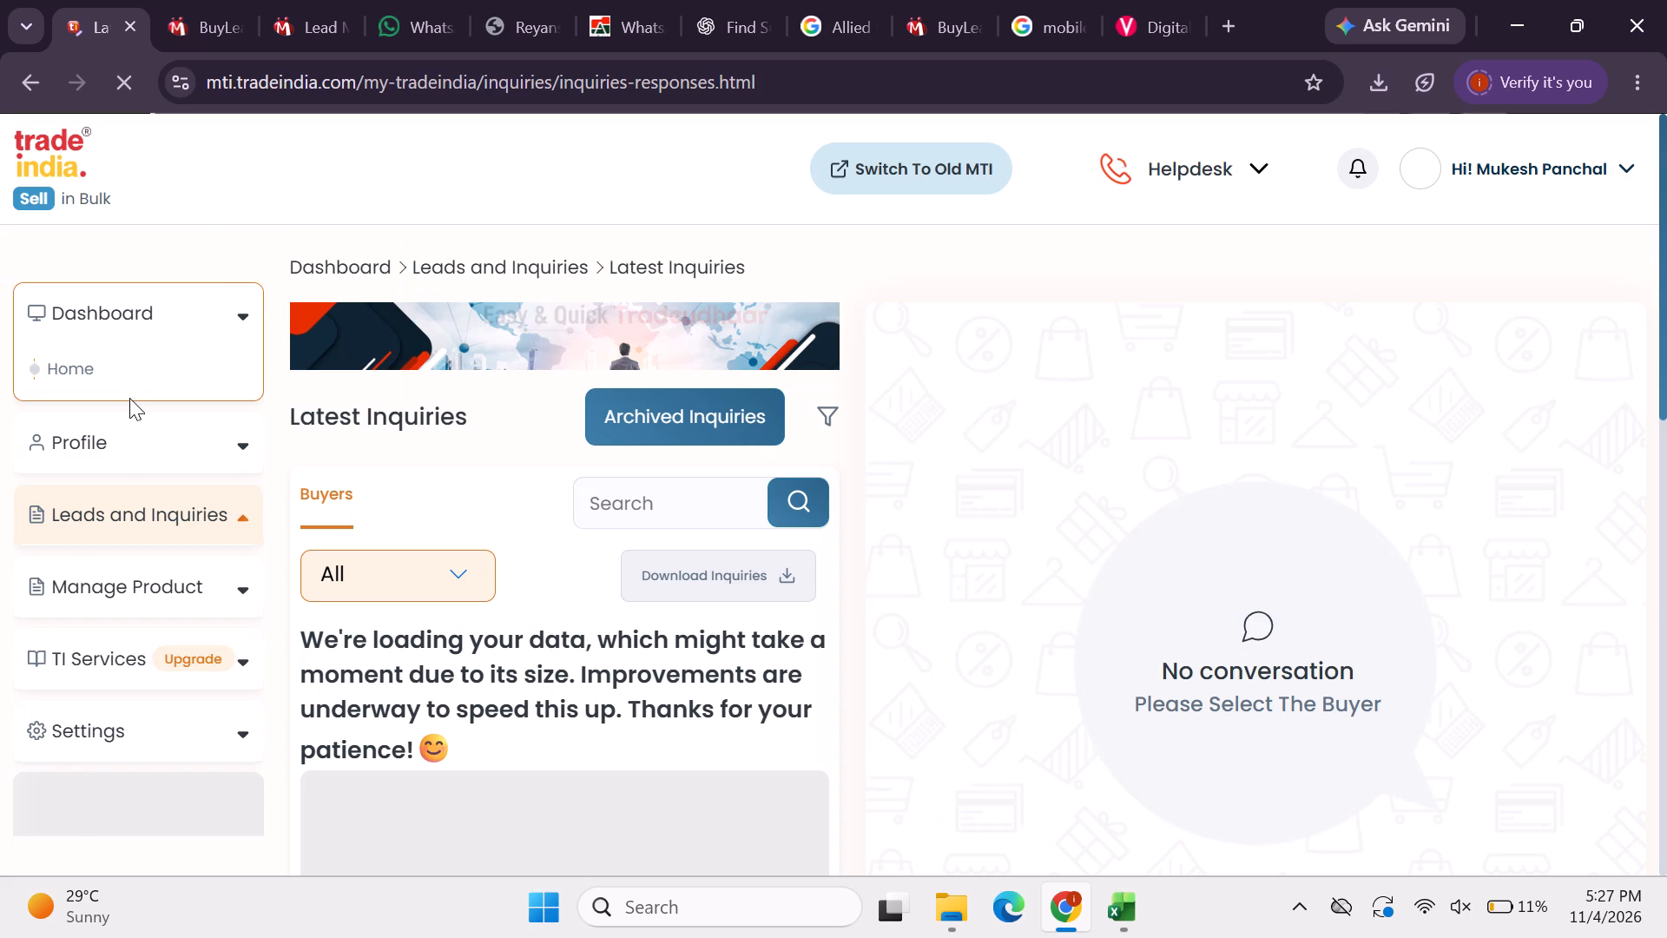